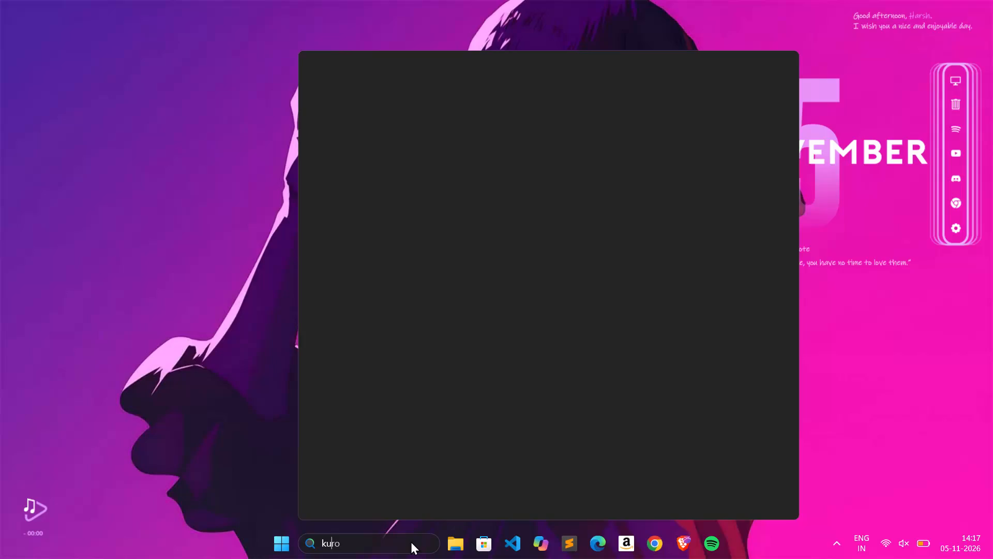
# Find the Kuro app with the system search and launch it.
pyautogui.write('ro')
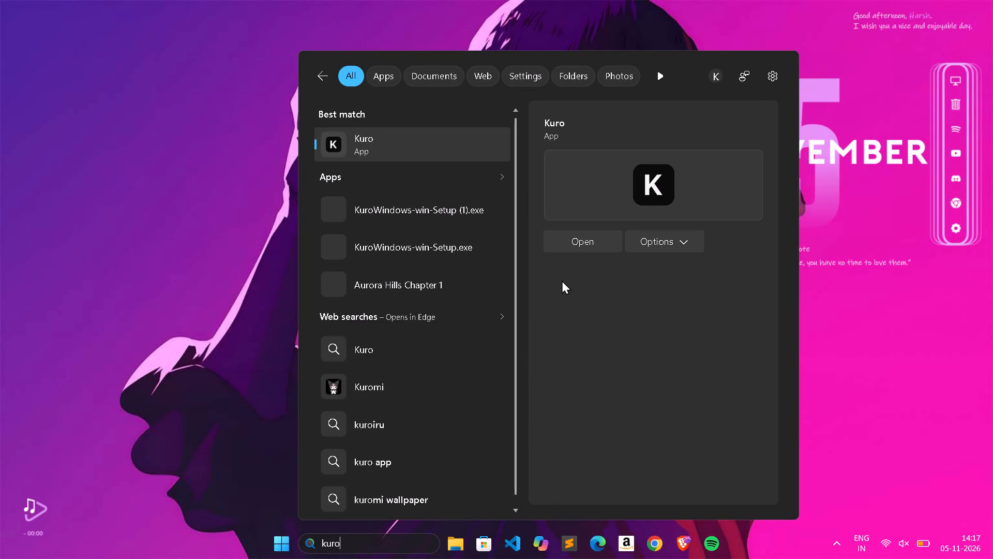
pyautogui.click(581, 246)
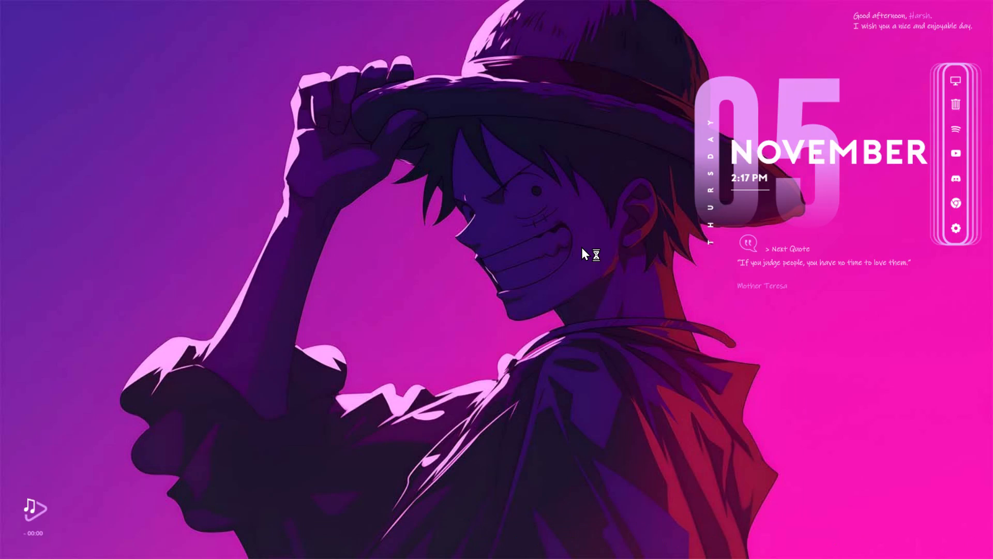
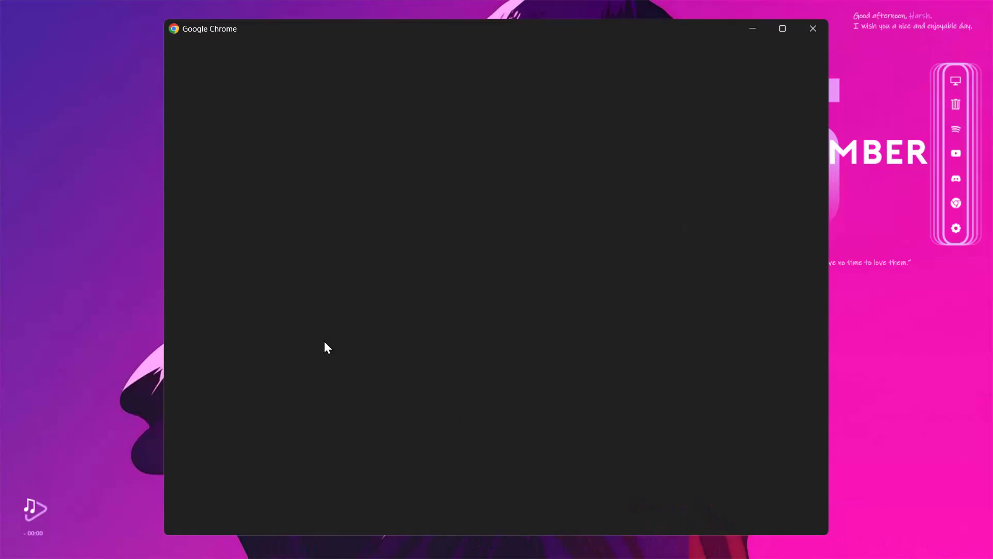
# Open the upvolt.site home page in a maximized Google Chrome window.
pyautogui.click(323, 275)
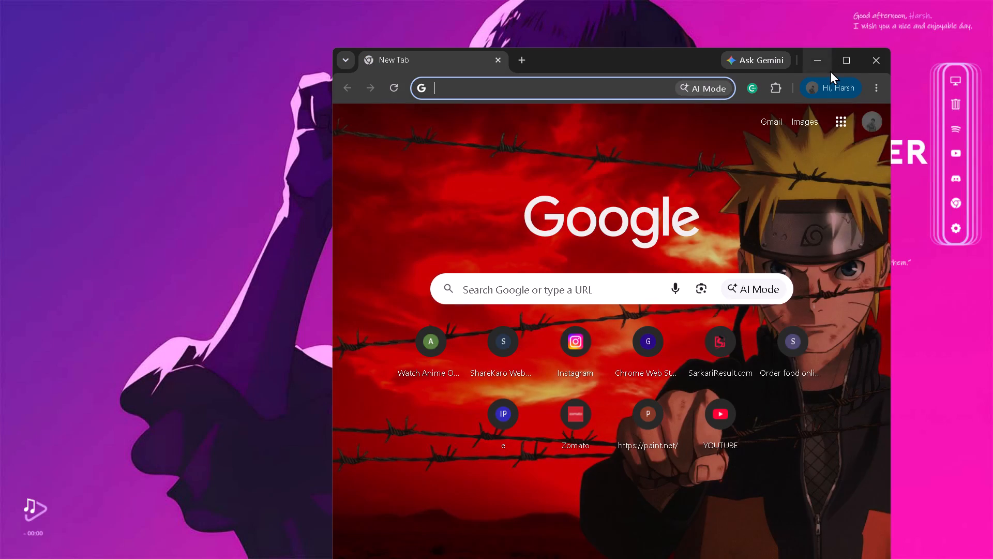
pyautogui.click(845, 65)
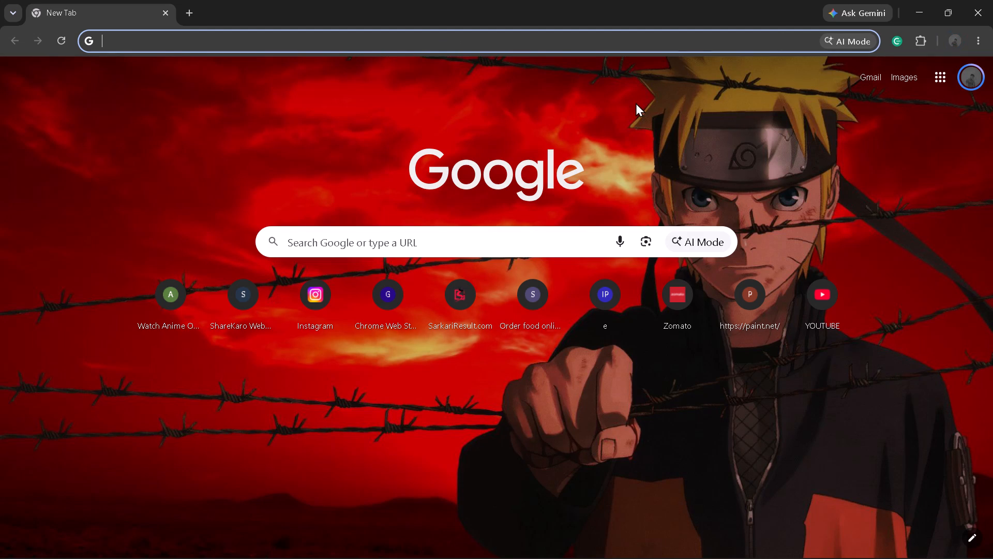
pyautogui.write('up')
pyautogui.press('Return')
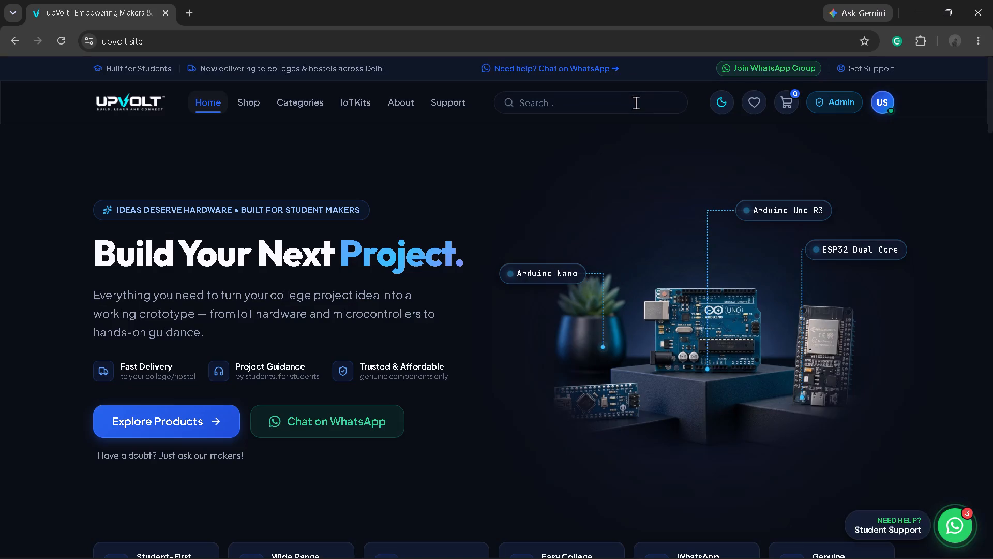
# Look over the upVolt home page and open the store's component catalog from it.
pyautogui.scroll(-1, 395, 299)
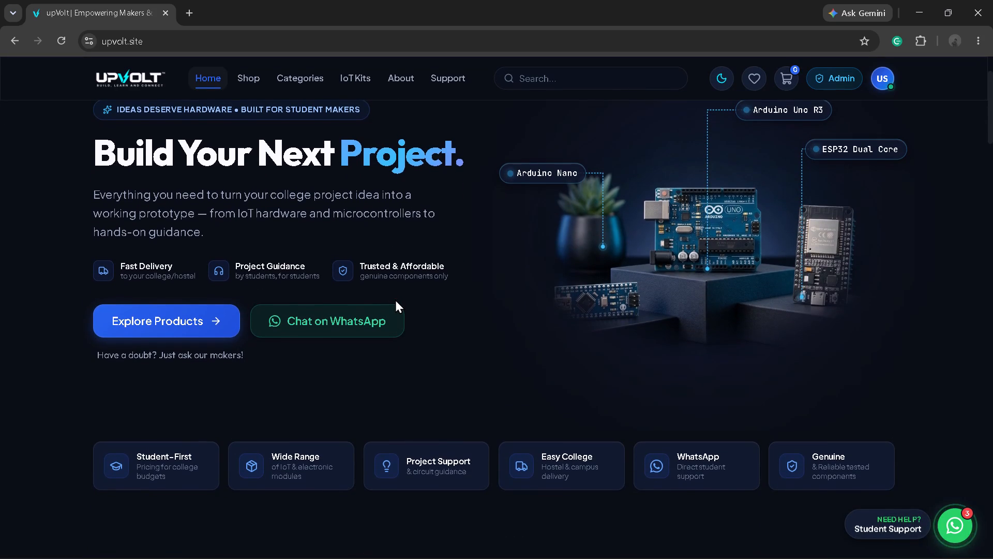
pyautogui.scroll(-1, 395, 299)
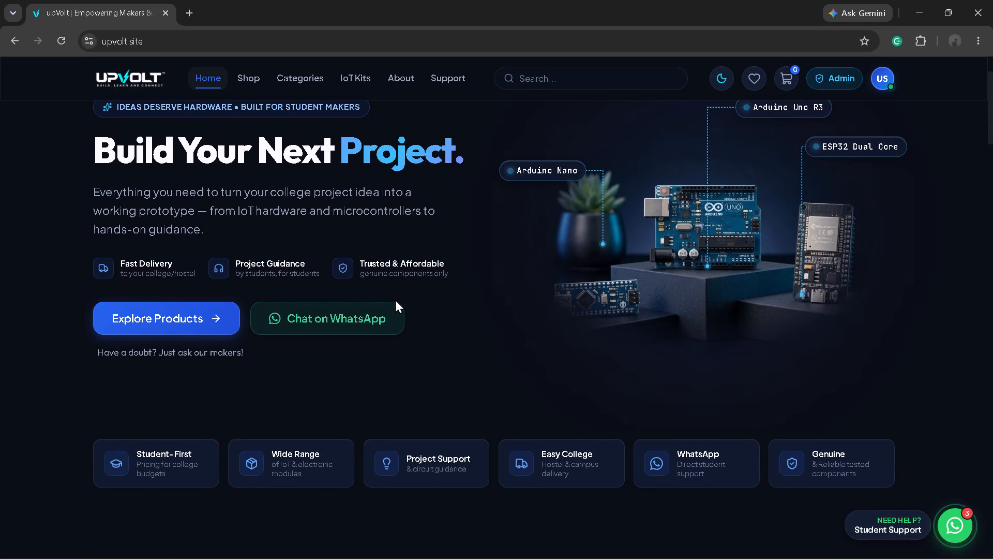
pyautogui.scroll(-1, 395, 299)
pyautogui.click(152, 309)
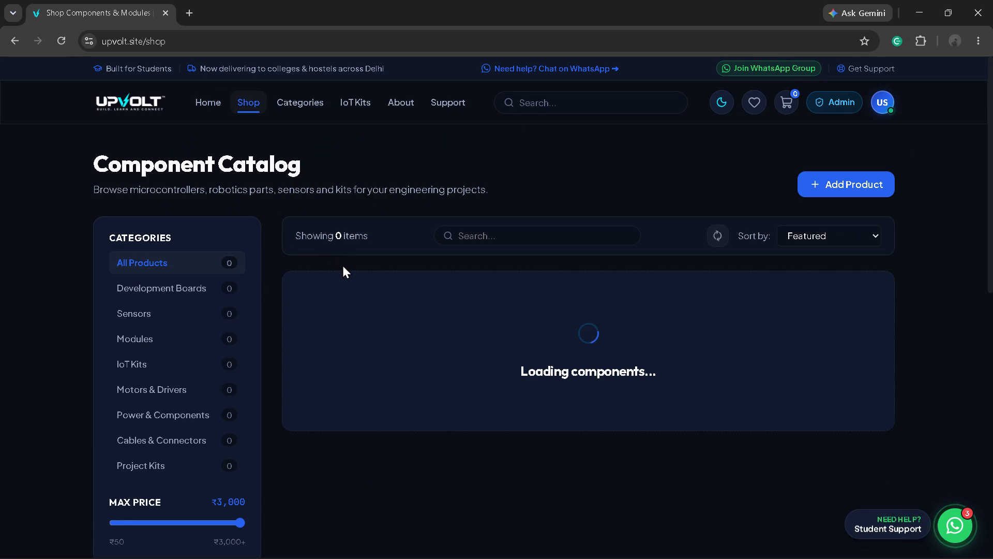
# Browse the products listed in the component catalog, going down the list and back to its start.
pyautogui.scroll(-2, 525, 312)
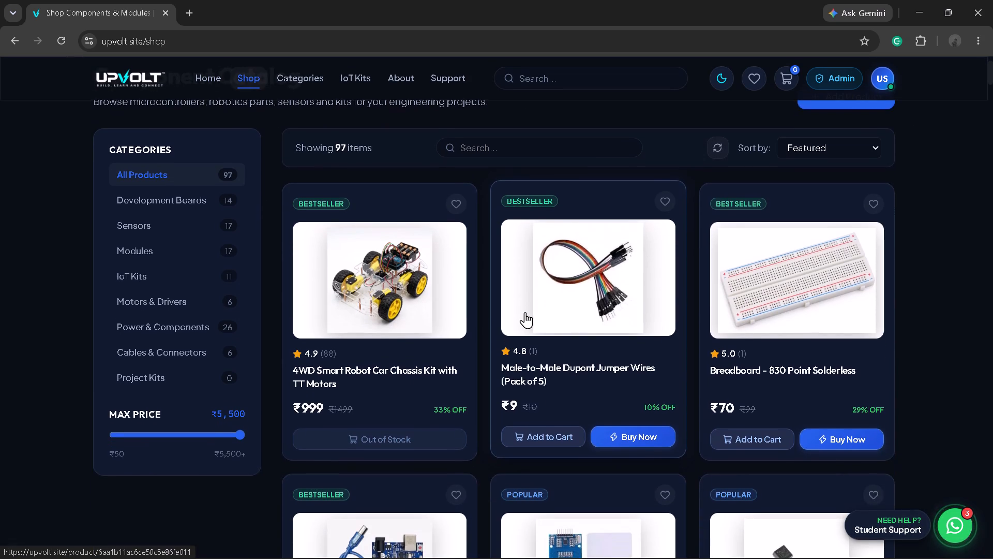
pyautogui.scroll(-3, 525, 312)
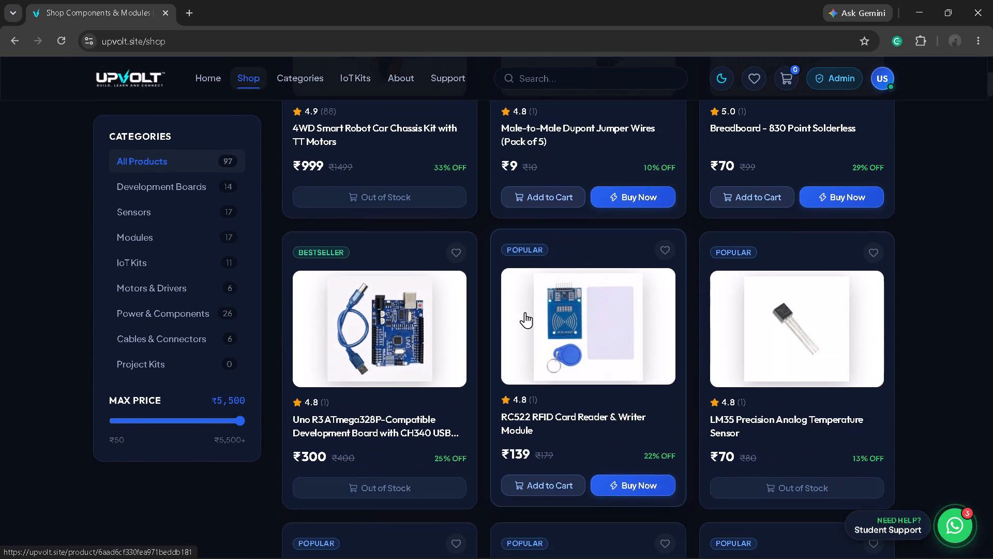
pyautogui.scroll(-6, 525, 312)
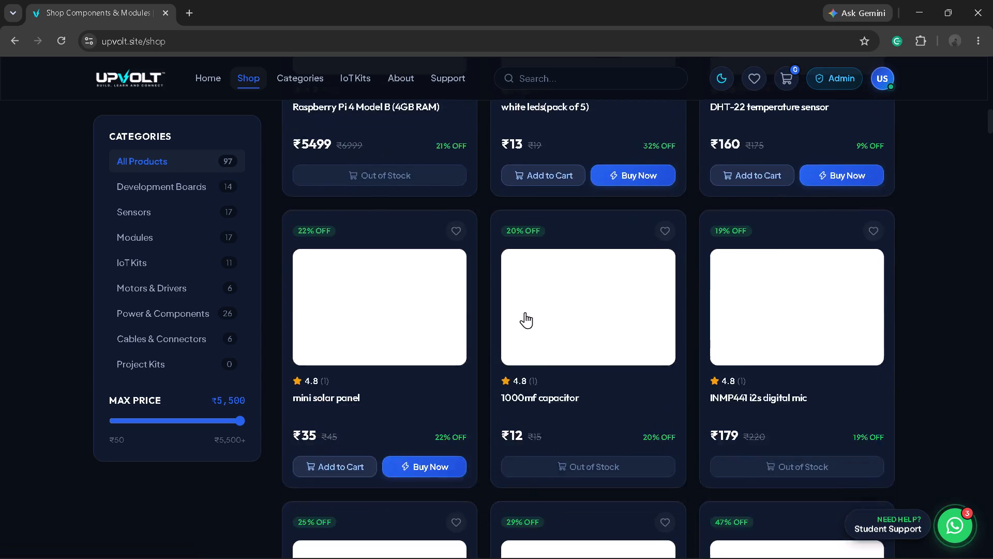
pyautogui.scroll(9, 525, 312)
pyautogui.scroll(5, 384, 164)
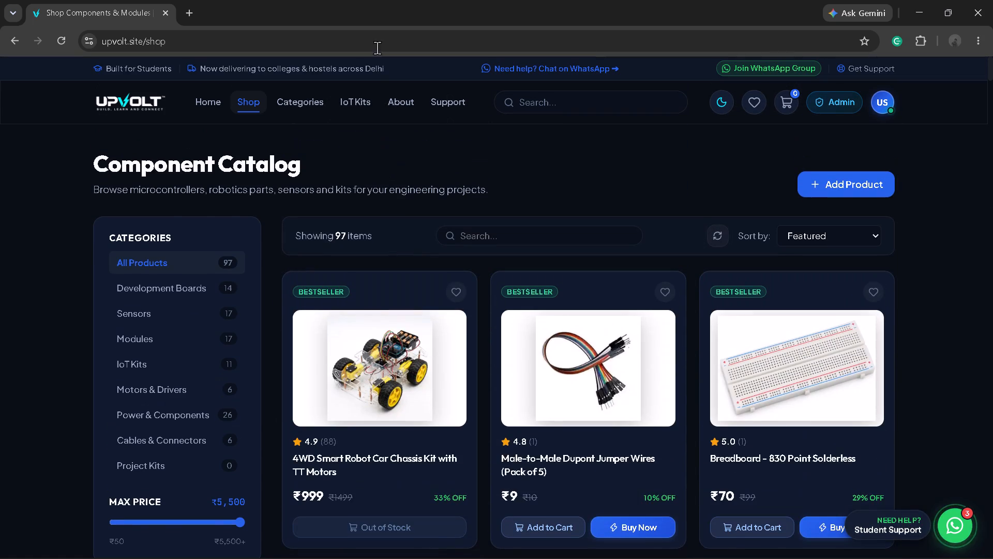
# Open the store's overview of all hardware categories.
pyautogui.click(321, 108)
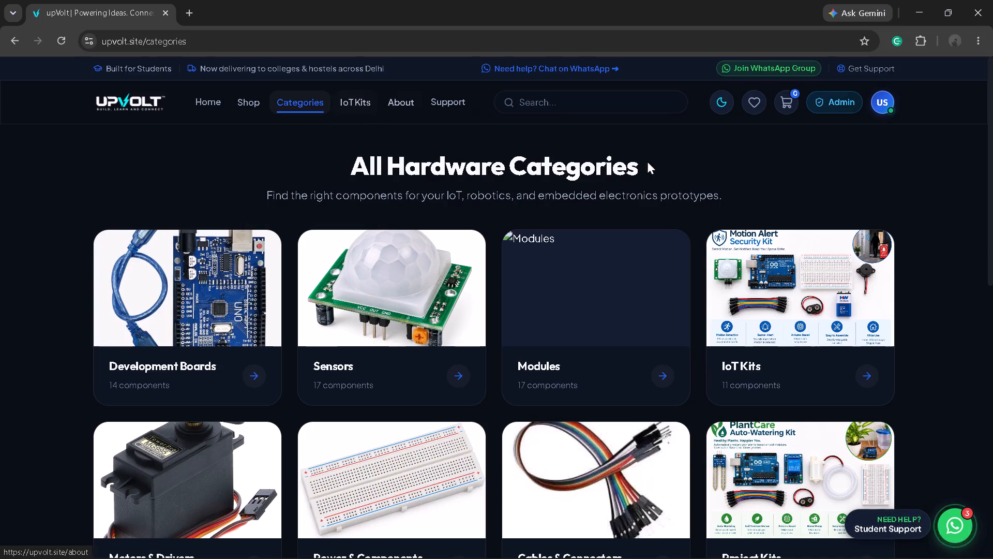
# Open the upVolt Admin Portal and look through its product inventory table.
pyautogui.click(816, 103)
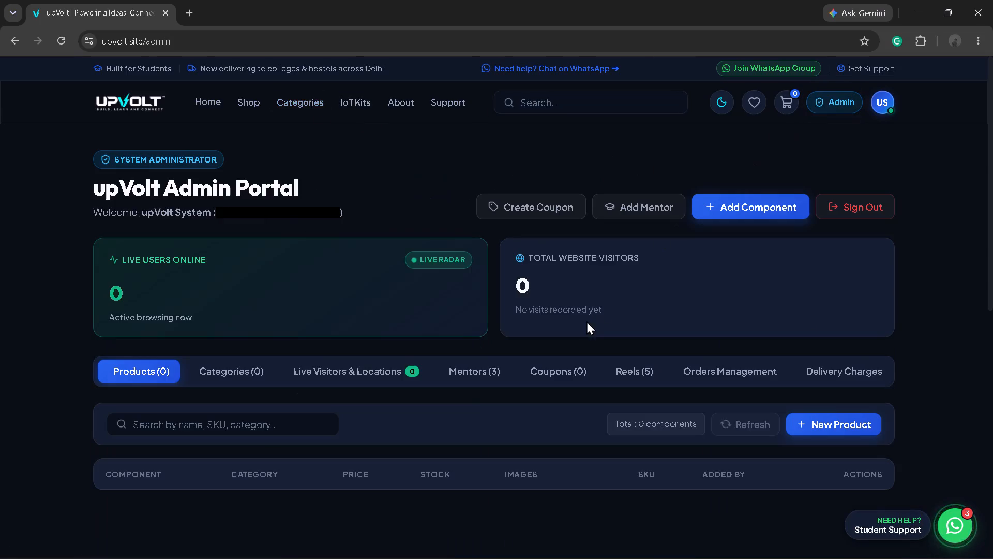
pyautogui.scroll(-3, 480, 392)
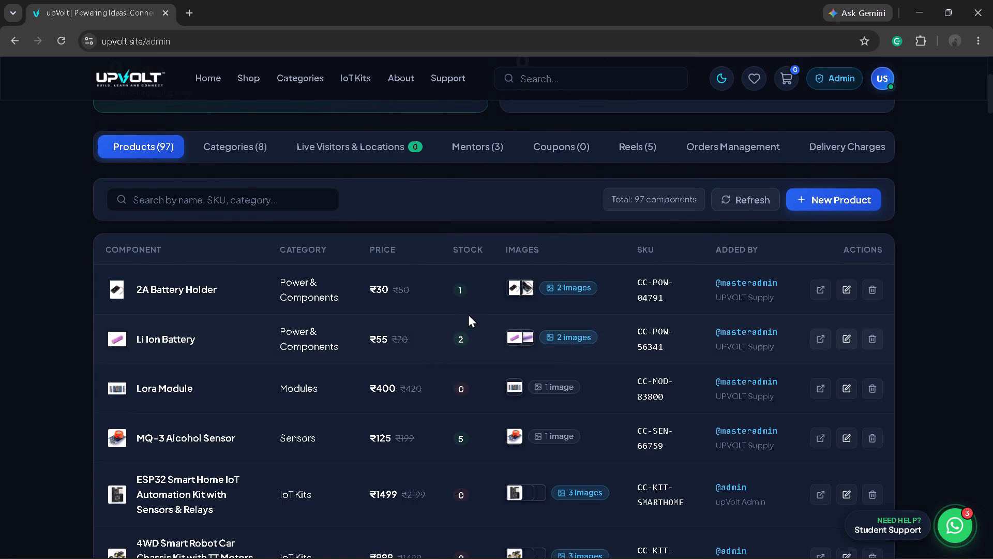
pyautogui.scroll(-1, 475, 307)
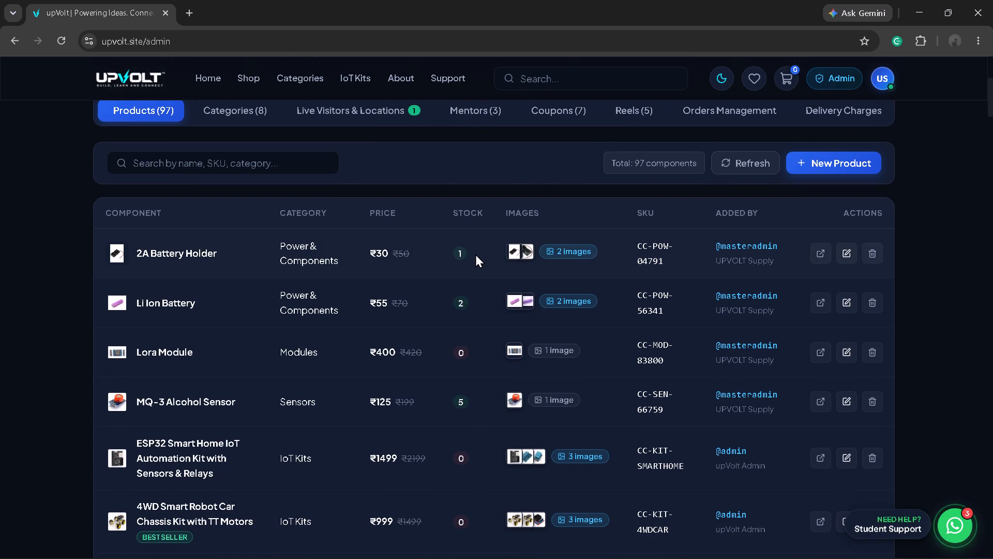
pyautogui.scroll(1, 475, 254)
# Search Google for "2A battery holder" in a new tab.
pyautogui.click(190, 10)
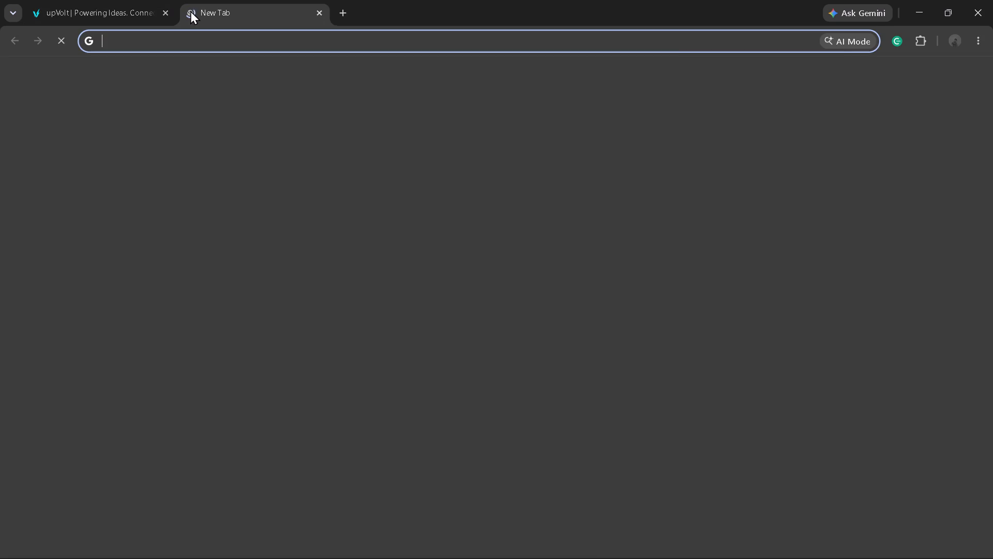
pyautogui.press('2')
pyautogui.hotkey('shift', 'a')
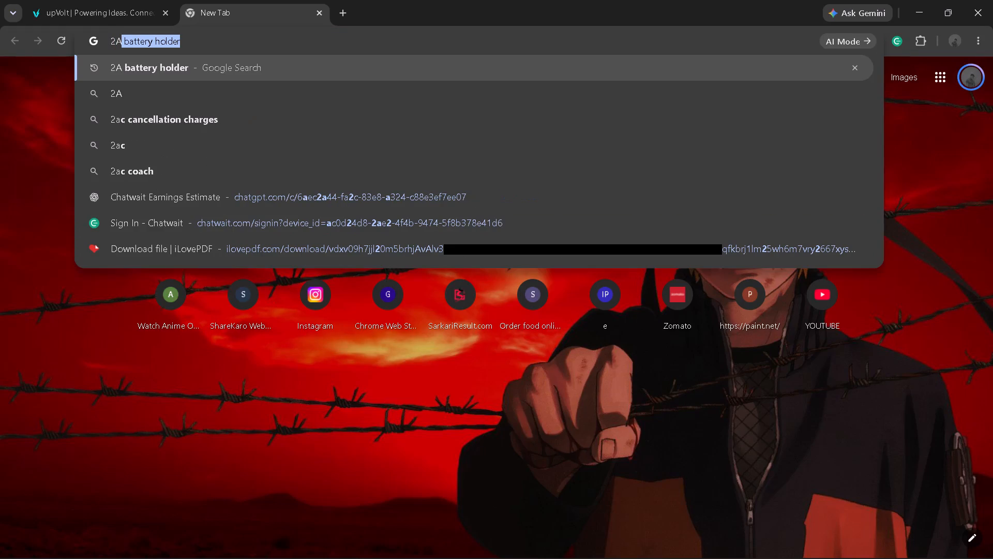
pyautogui.press('Return')
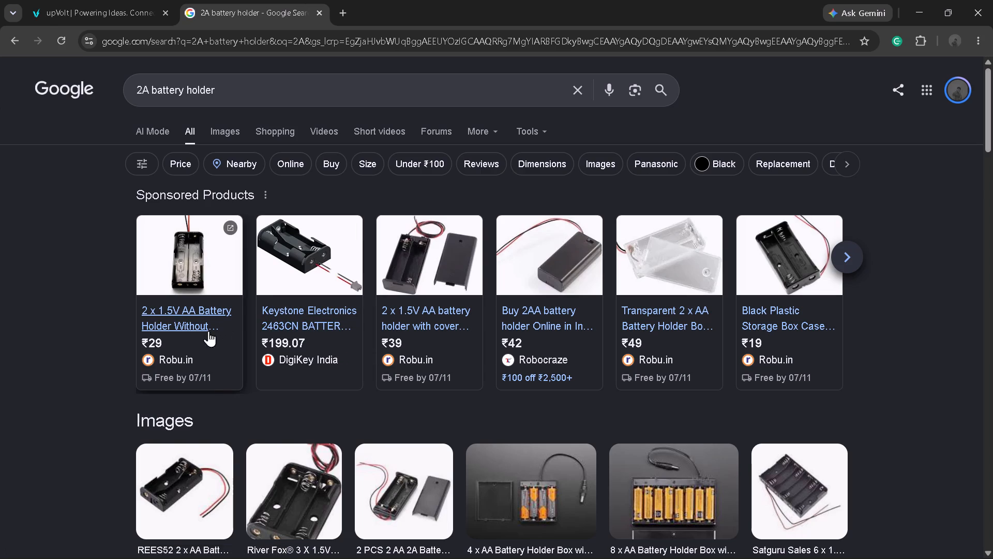
# Examine the sponsored 2A battery holder listings and their prices, and return to the upVolt admin tab.
pyautogui.scroll(-2, 306, 376)
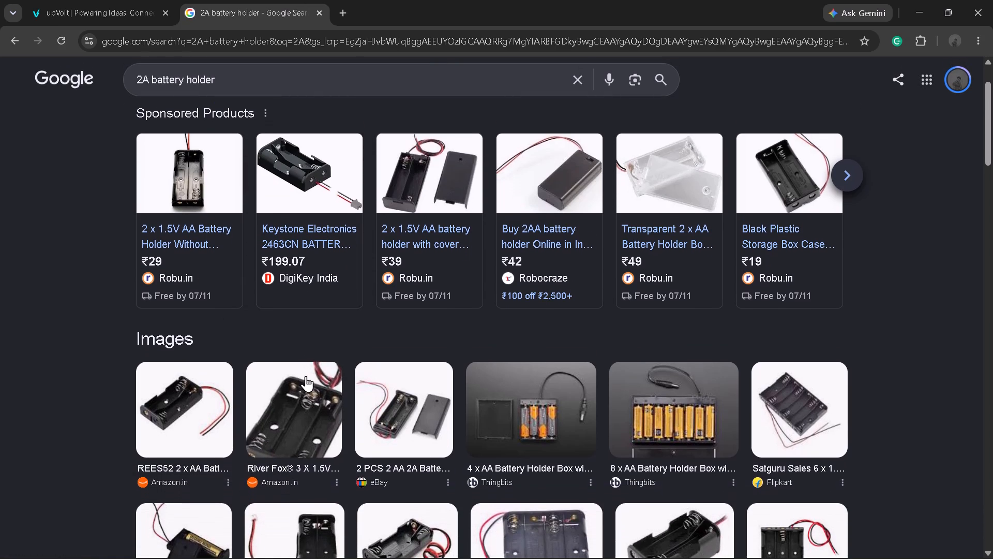
pyautogui.scroll(1, 306, 376)
pyautogui.hscroll(-1, 461, 376)
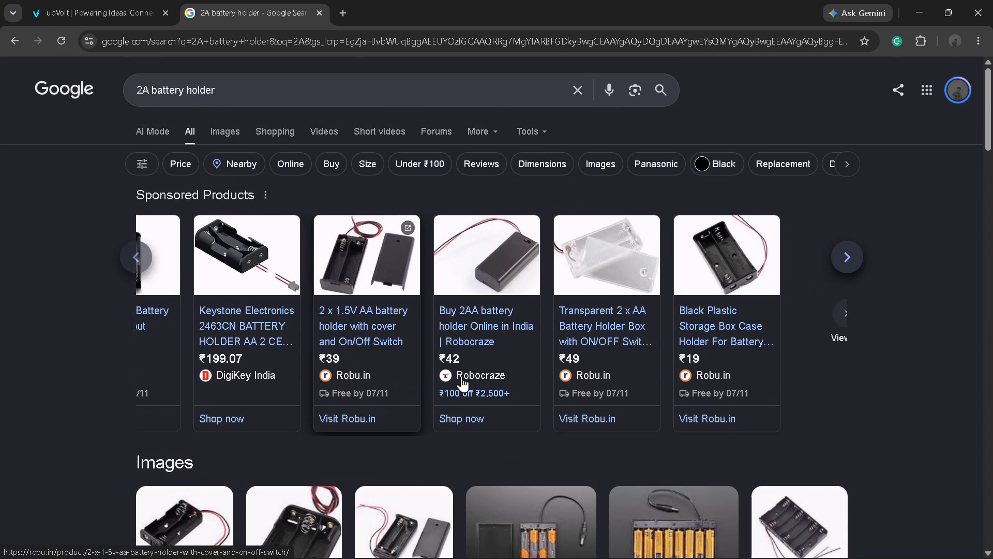
pyautogui.hscroll(-1, 461, 376)
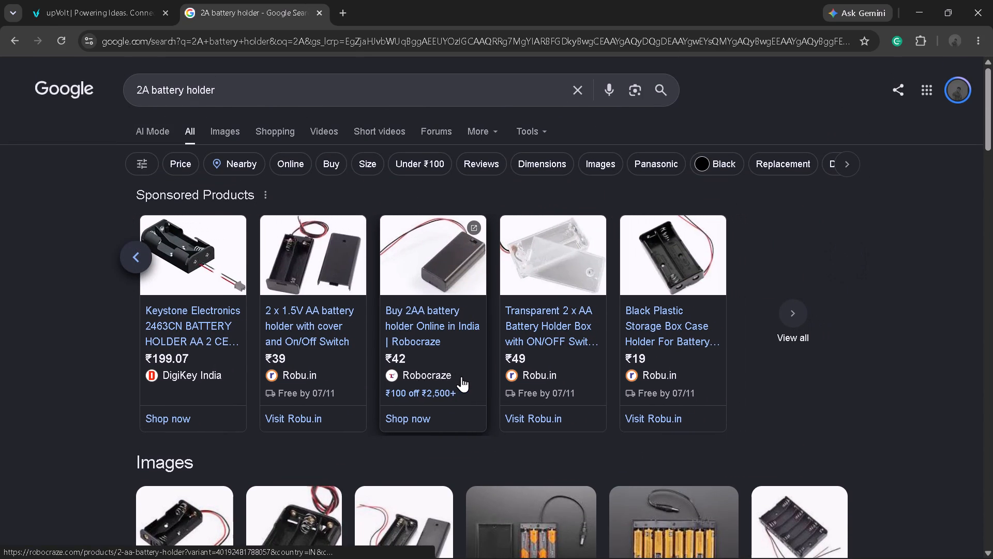
pyautogui.hscroll(-1, 461, 376)
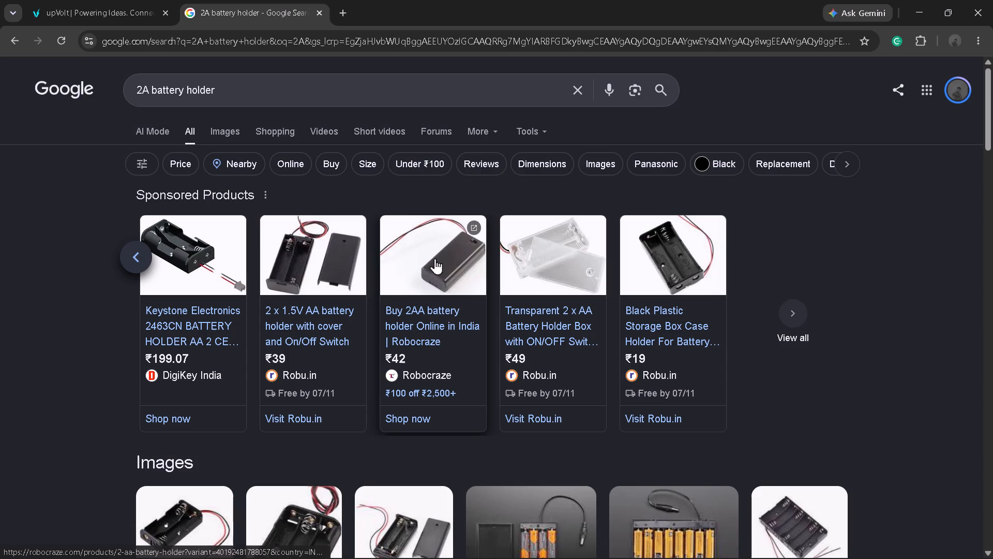
pyautogui.hscroll(4, 520, 376)
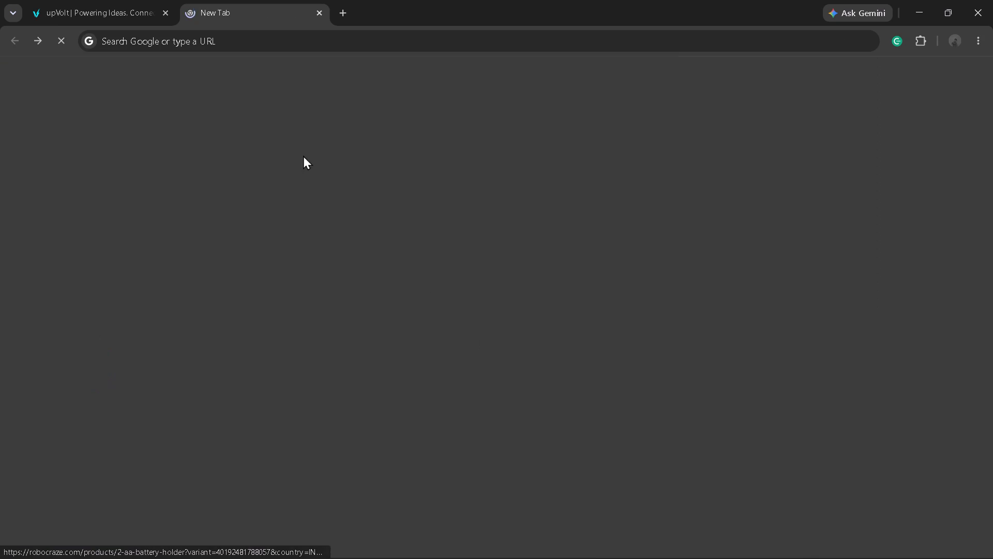
pyautogui.click(162, 4)
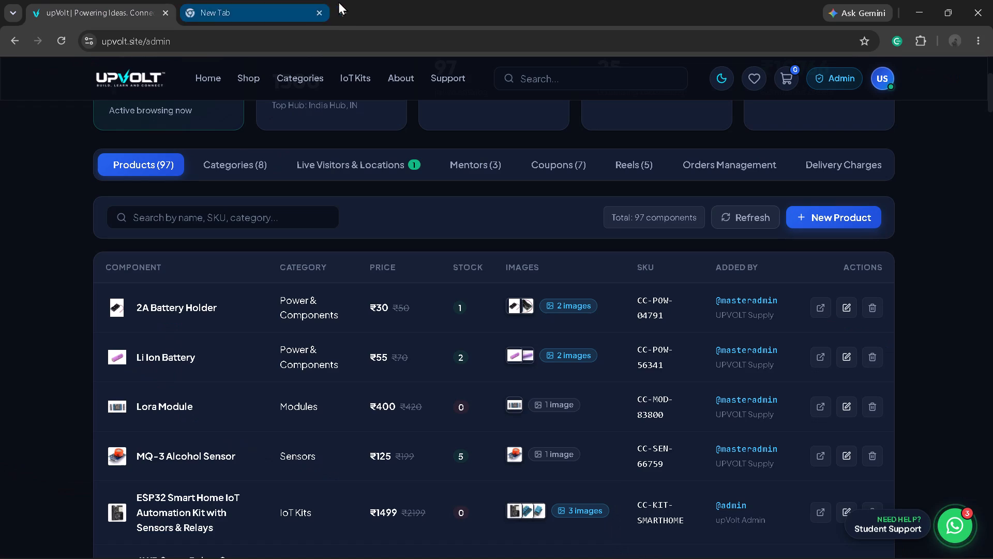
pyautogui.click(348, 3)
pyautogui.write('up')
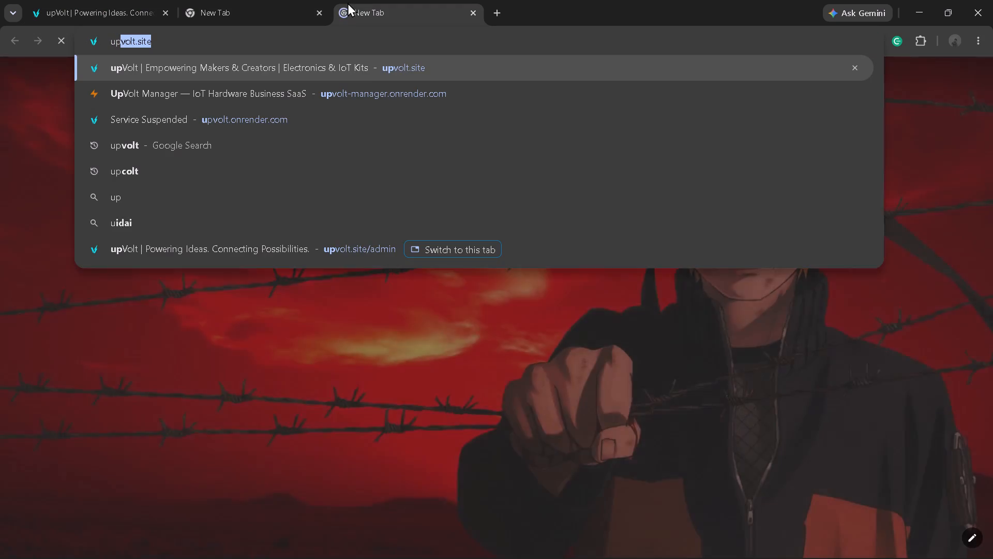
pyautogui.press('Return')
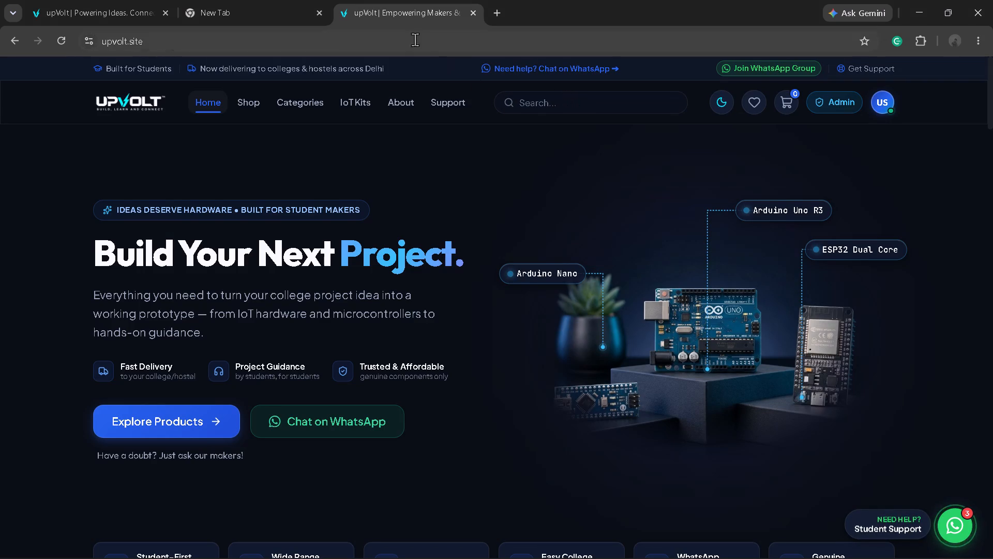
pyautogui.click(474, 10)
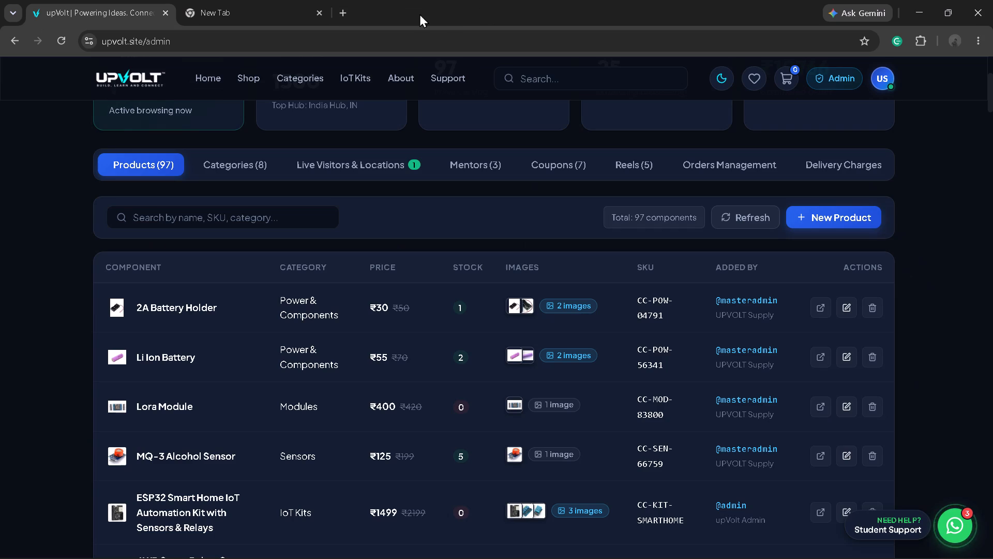
# Open the UpVolt Manager site, upvolt-manager.onrender.com, in a new tab.
pyautogui.click(340, 14)
pyautogui.write('up')
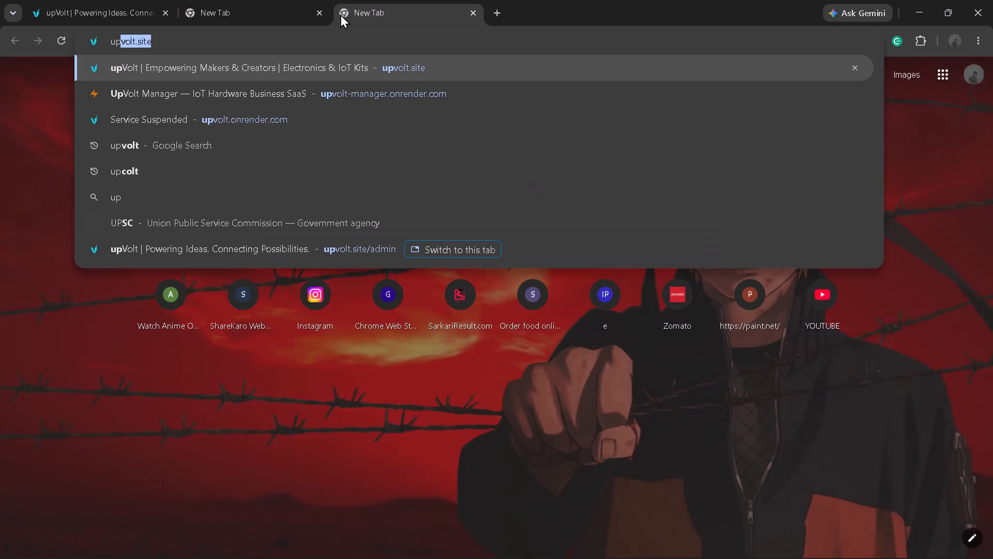
pyautogui.press('v')
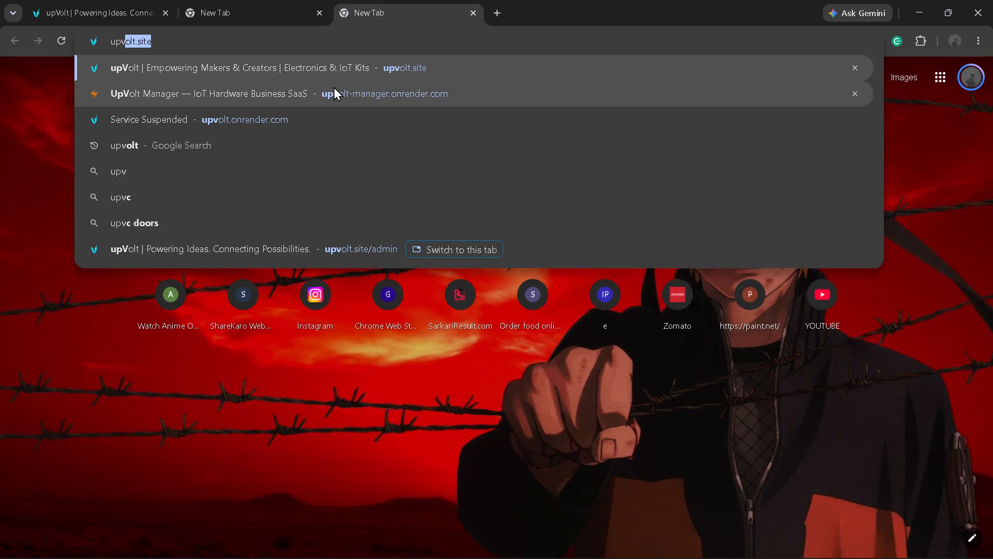
pyautogui.click(321, 92)
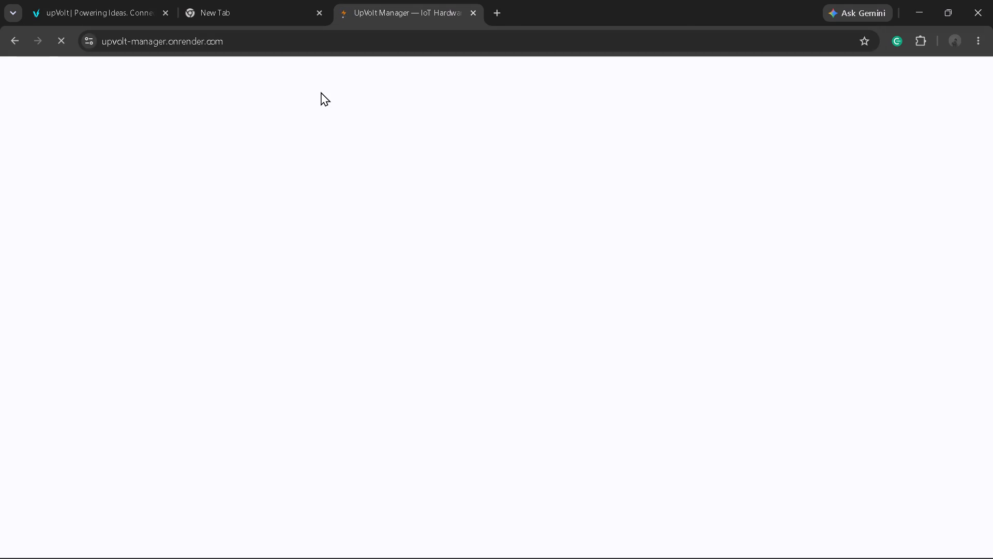
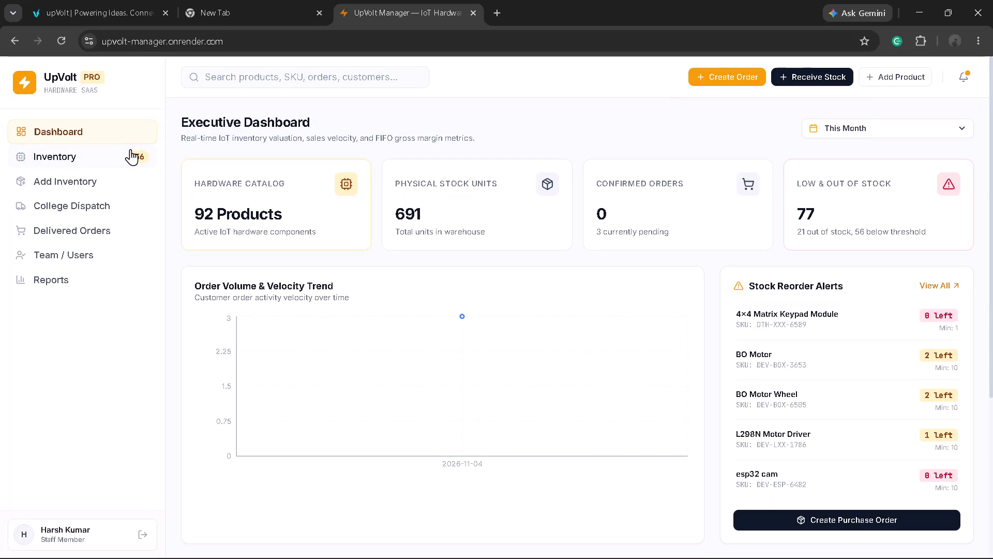
# Search the UpVolt Manager inventory for "batt", clear the search, and check the upVolt admin product table.
pyautogui.click(123, 154)
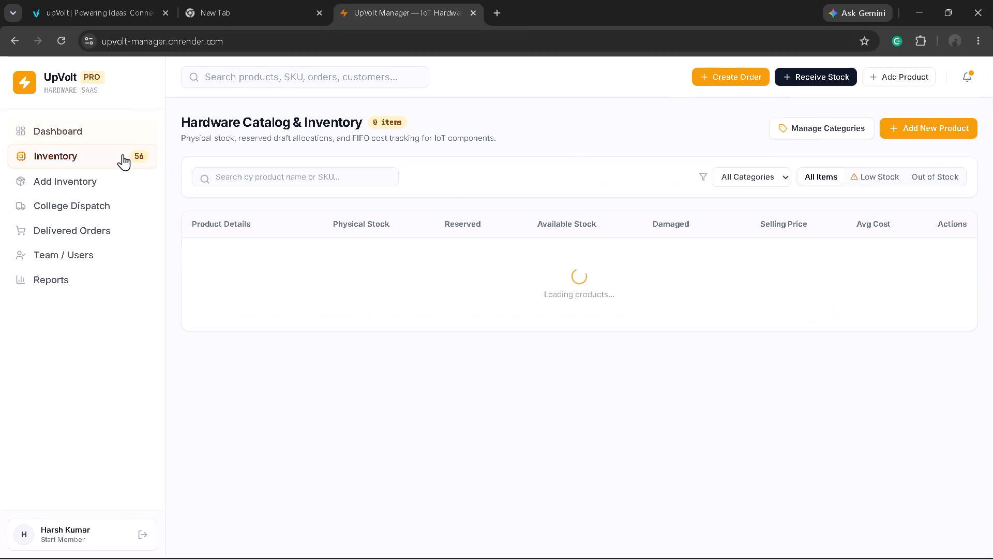
pyautogui.click(303, 174)
pyautogui.press('a')
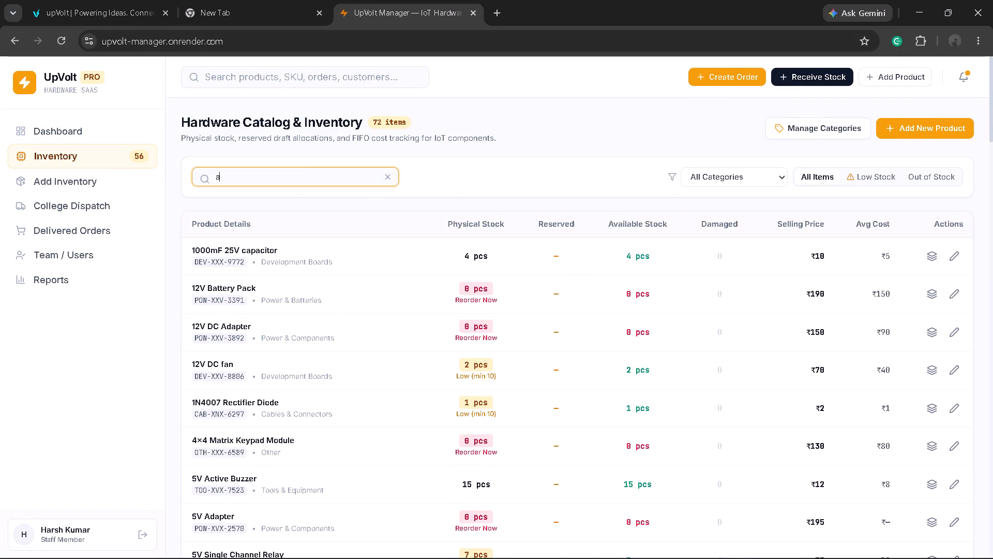
pyautogui.press('BackSpace')
pyautogui.write('batt')
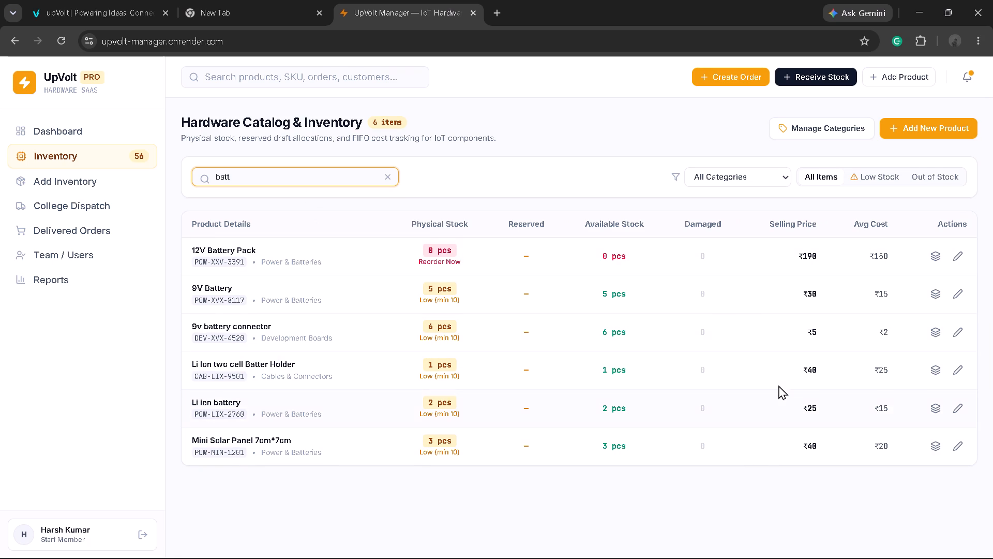
pyautogui.click(386, 176)
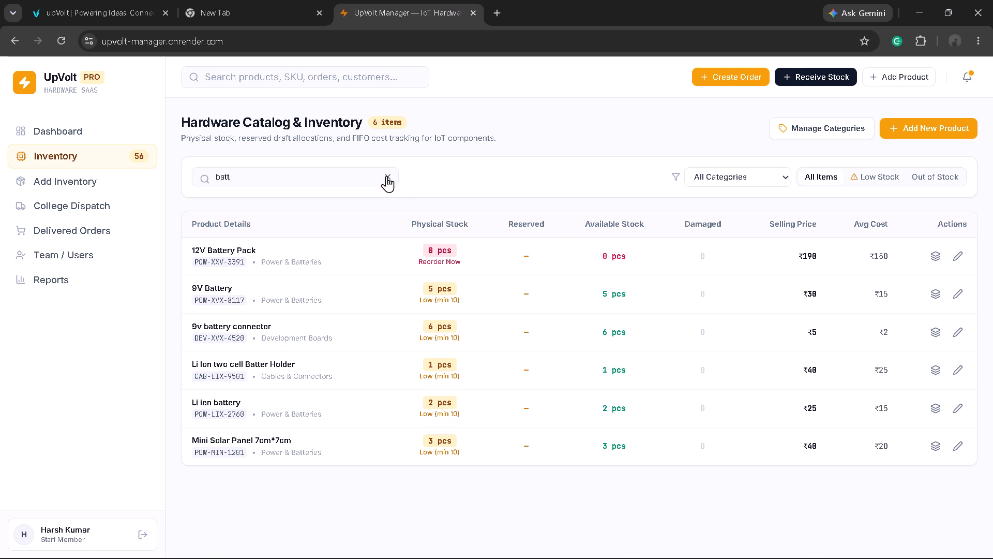
pyautogui.click(140, 0)
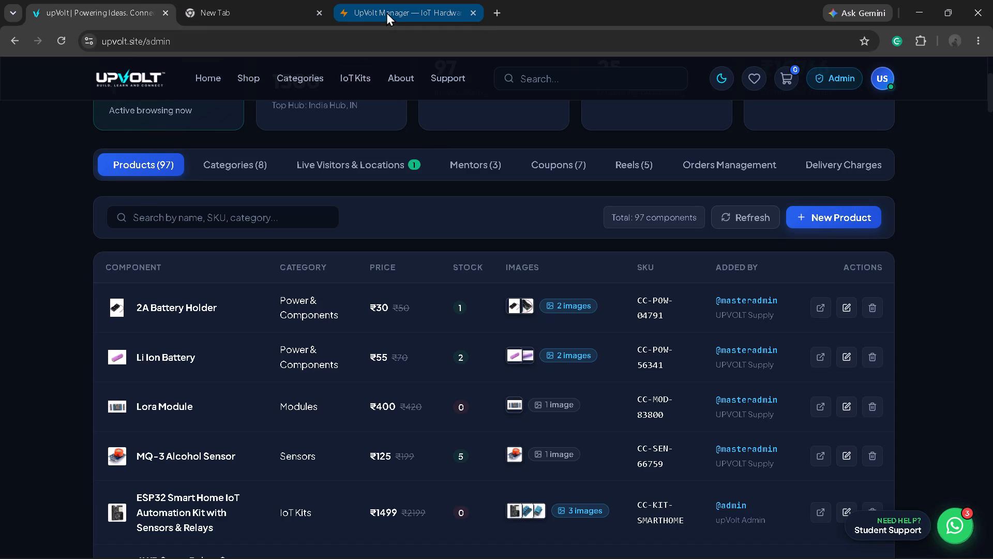
pyautogui.click(386, 12)
# Search Google for "ir swnsor" in a new tab.
pyautogui.click(495, 8)
pyautogui.write('li')
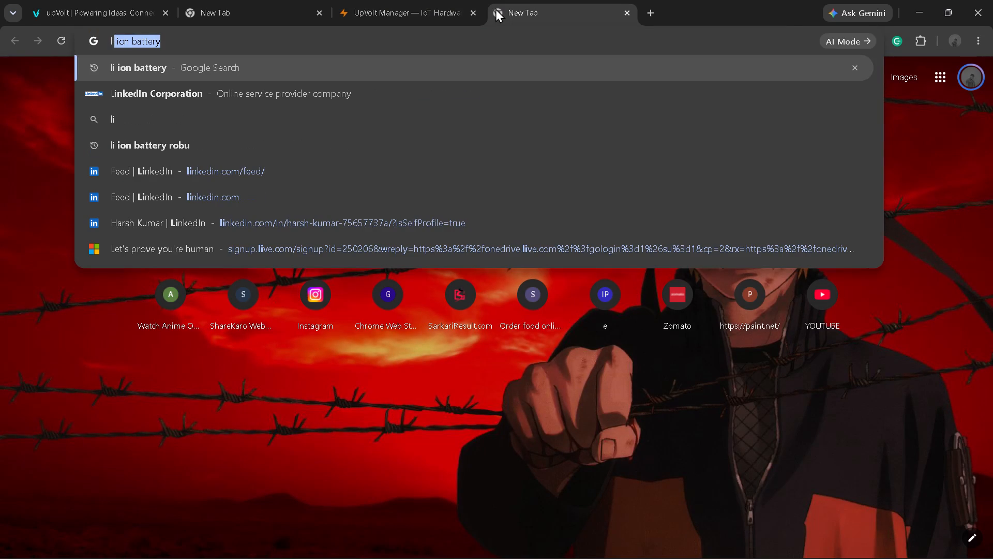
pyautogui.press('BackSpace')
pyautogui.press('BackSpace')
pyautogui.press('BackSpace')
pyautogui.write('ir swnsor')
pyautogui.press('Return')
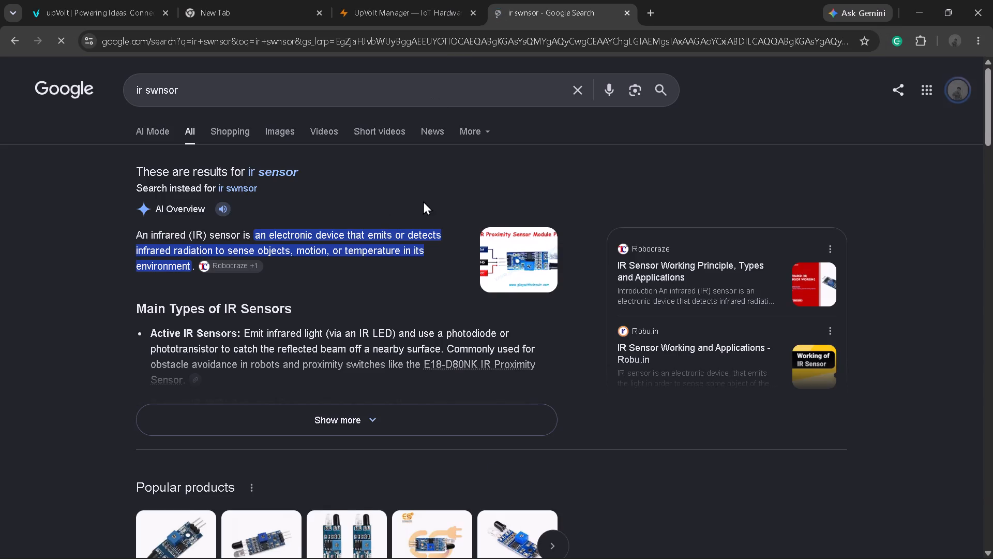
# Examine the IR sensor product offers and prices, including the image results.
pyautogui.scroll(-3, 423, 201)
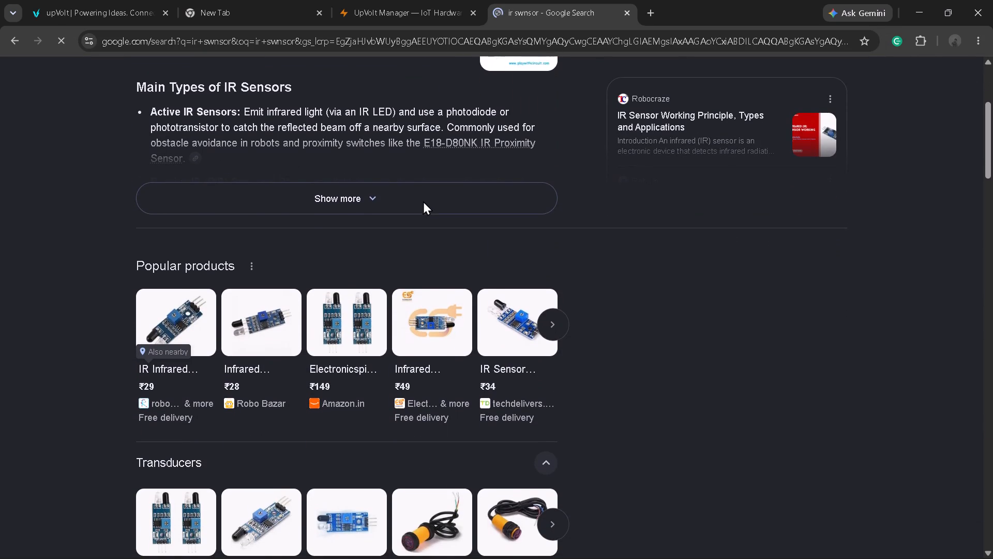
pyautogui.scroll(-3, 423, 201)
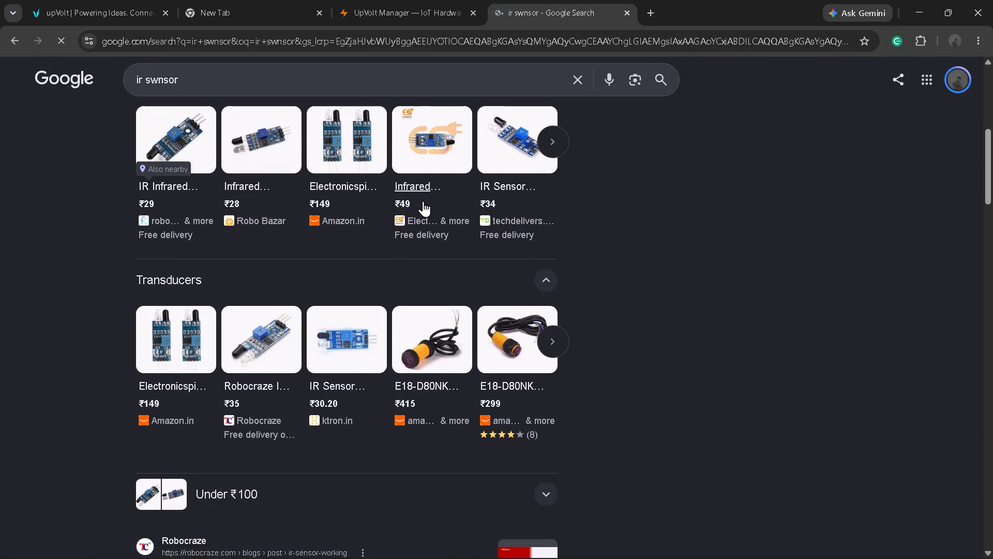
pyautogui.scroll(-1, 423, 201)
pyautogui.scroll(3, 423, 201)
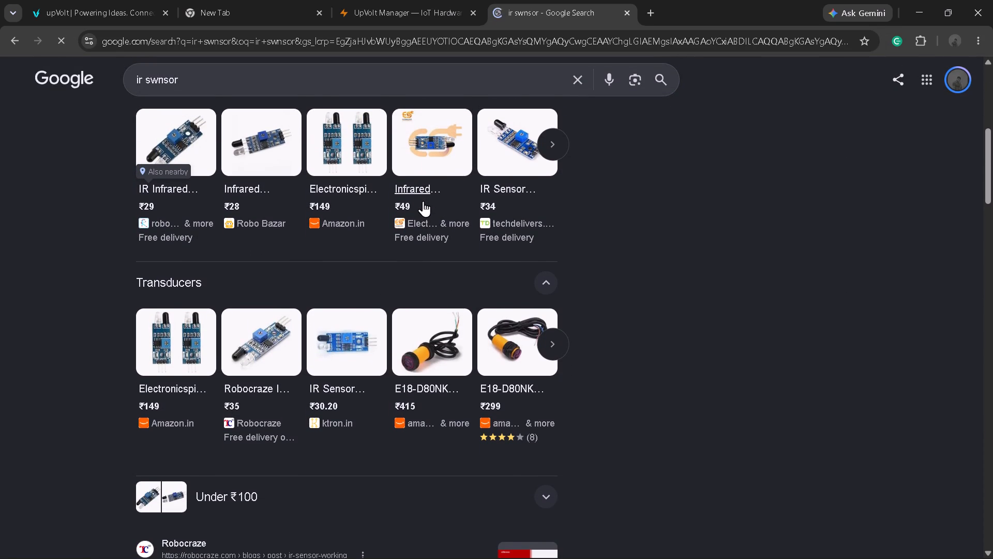
pyautogui.scroll(5, 423, 201)
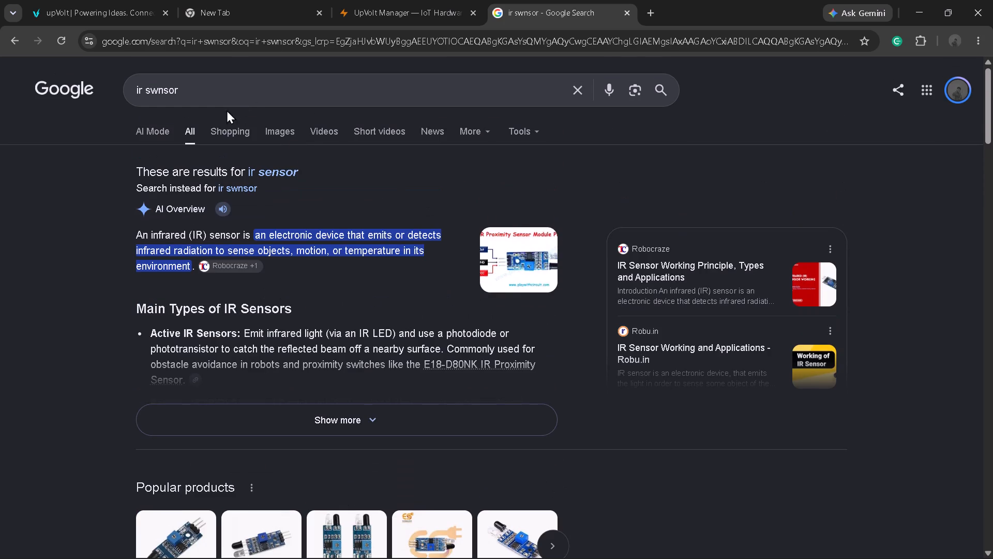
pyautogui.click(293, 136)
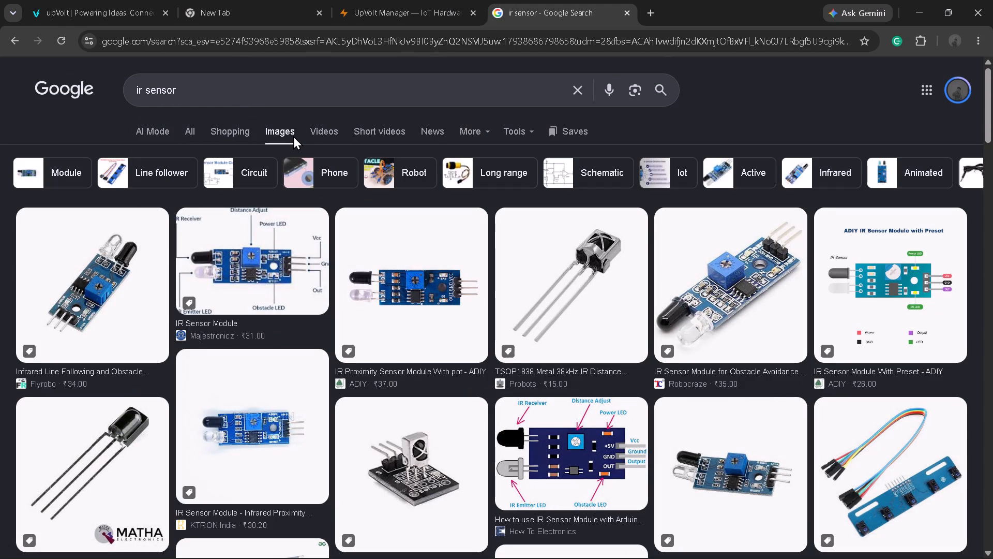
pyautogui.hscroll(-1, 517, 286)
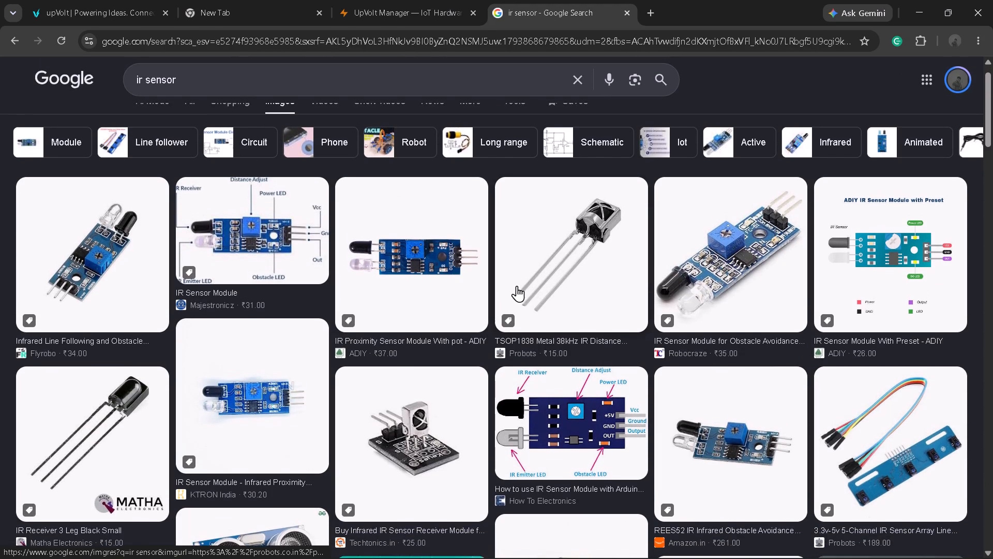
pyautogui.hscroll(-1, 517, 286)
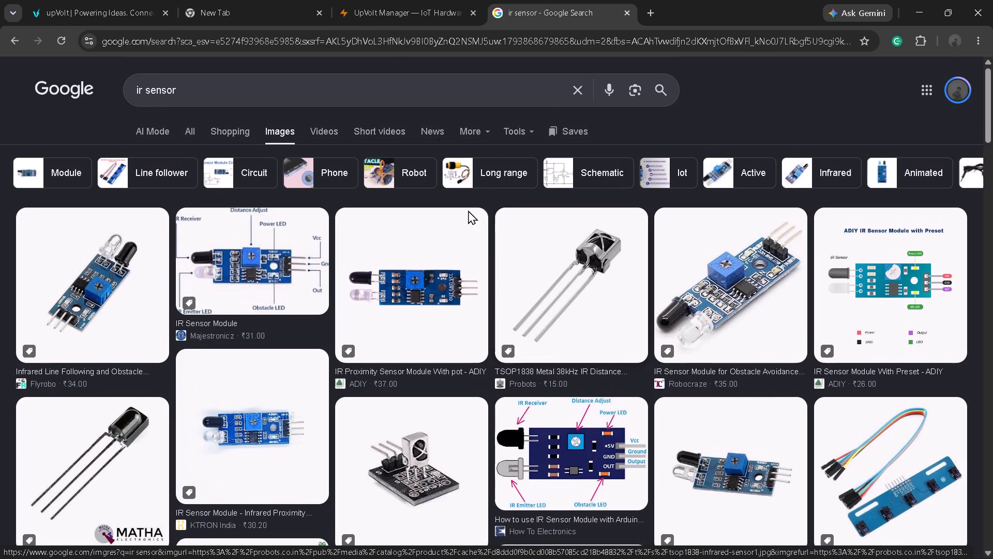
# Capture a screenshot of the product table in the upVolt admin portal.
pyautogui.click(41, 0)
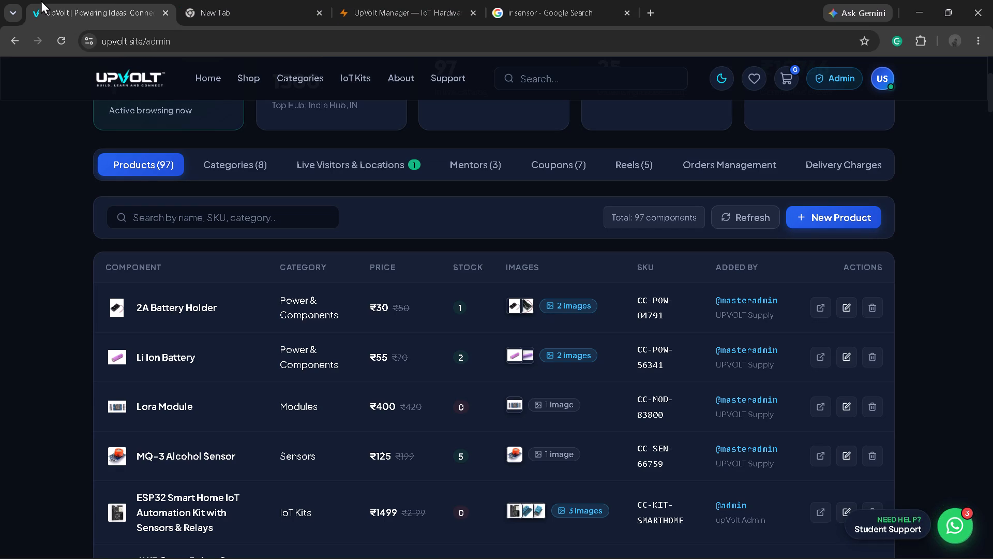
pyautogui.click(336, 0)
pyautogui.click(223, 0)
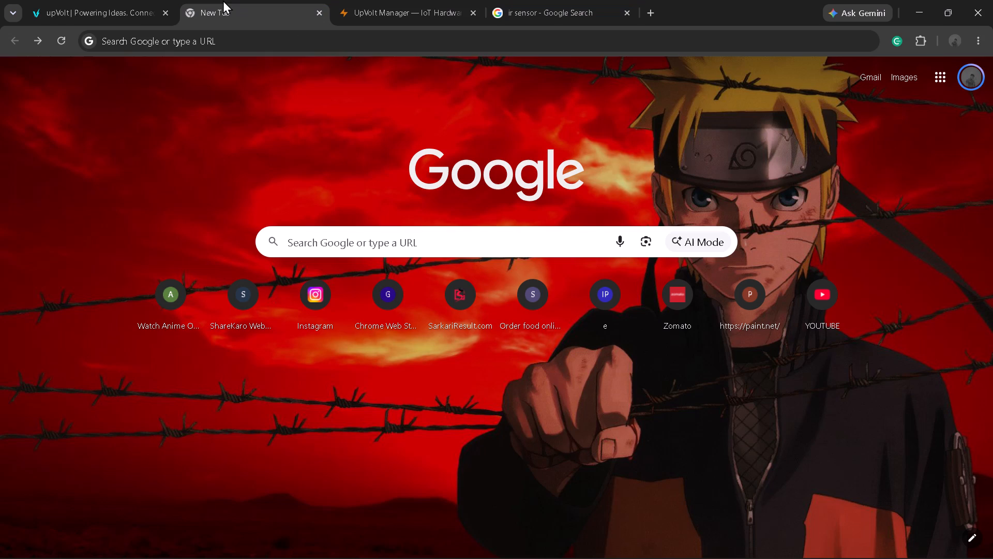
pyautogui.click(101, 0)
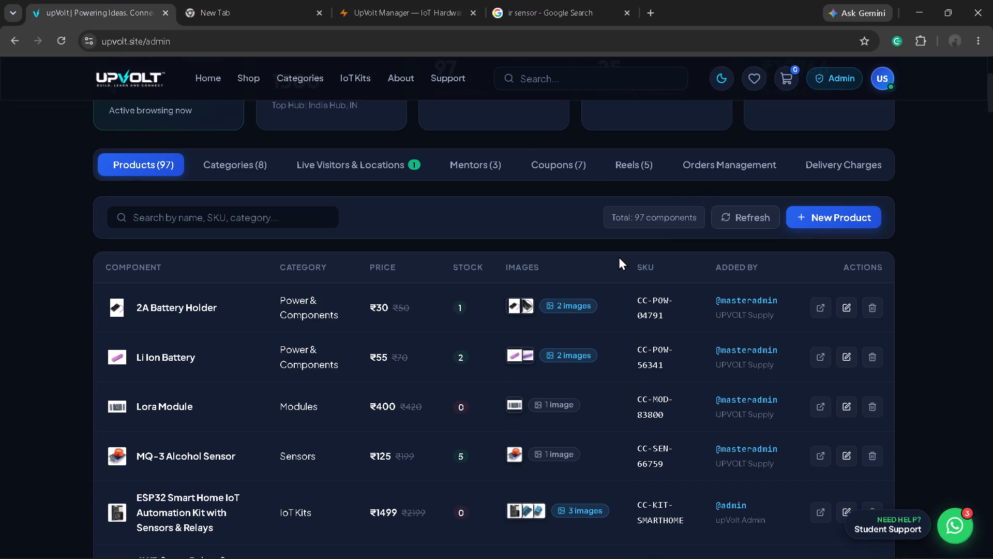
pyautogui.scroll(-3, 619, 256)
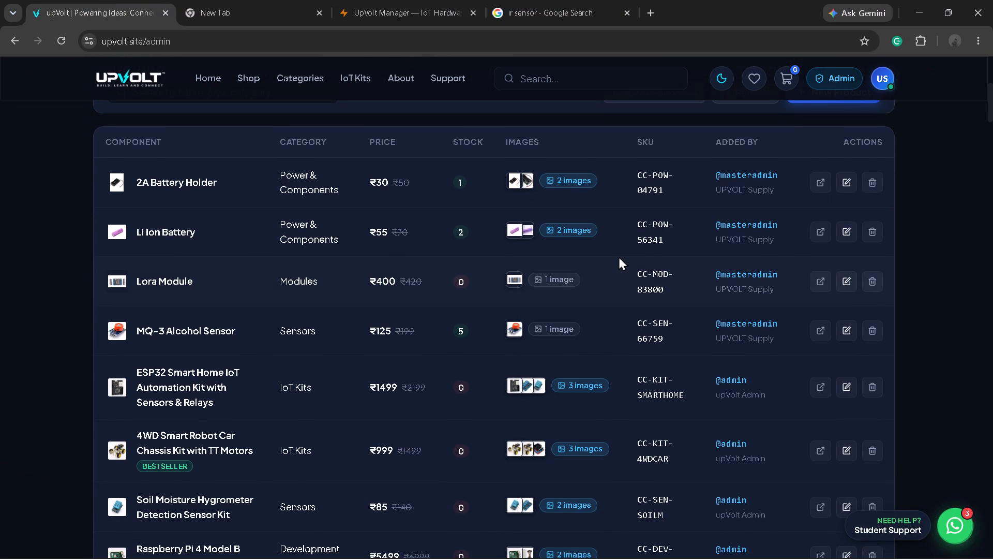
pyautogui.press('Print')
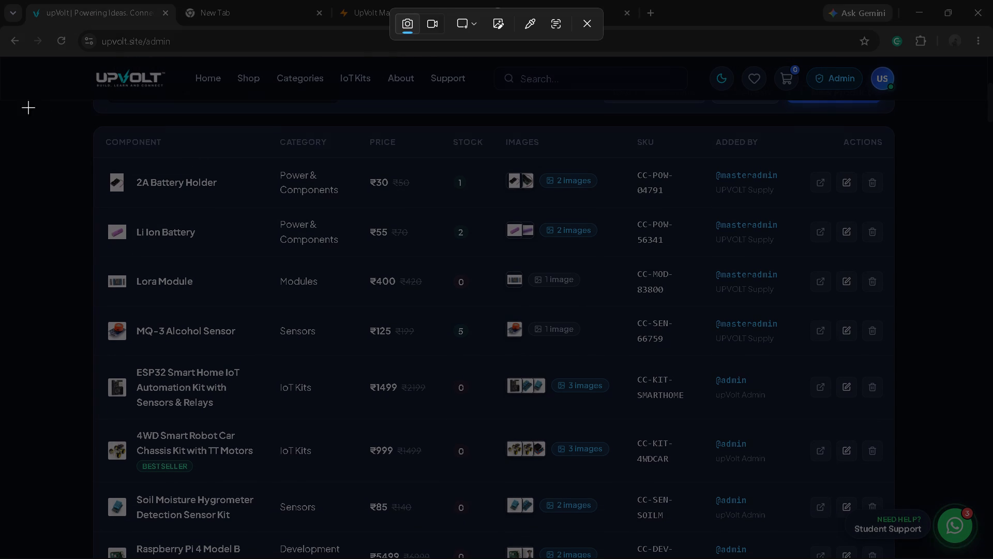
pyautogui.moveTo(2, 97); pyautogui.dragTo(987, 556)
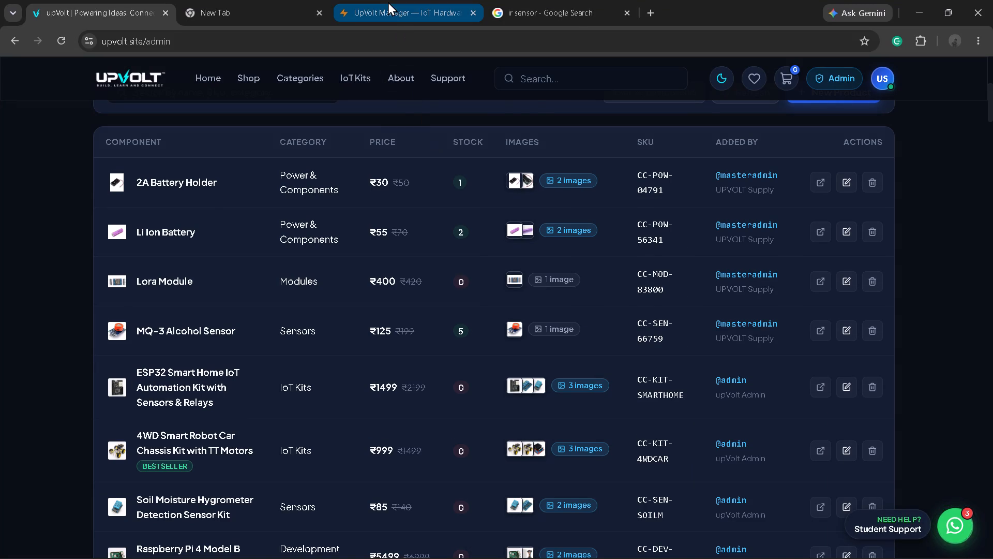
# Search Google Images for "2a battery holder" in place of the IR sensor query and examine the results.
pyautogui.click(577, 9)
pyautogui.click(361, 87)
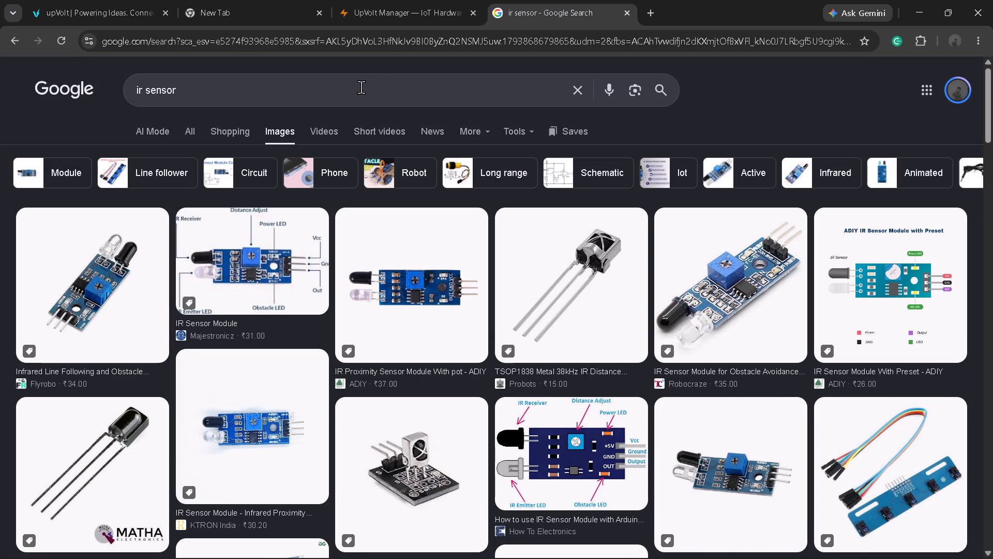
pyautogui.press('BackSpace')
pyautogui.press('BackSpace')
pyautogui.press('BackSpace')
pyautogui.press('BackSpace')
pyautogui.press('BackSpace')
pyautogui.press('BackSpace')
pyautogui.press('BackSpace')
pyautogui.press('BackSpace')
pyautogui.press('BackSpace')
pyautogui.press('BackSpace')
pyautogui.press('BackSpace')
pyautogui.press('BackSpace')
pyautogui.press('BackSpace')
pyautogui.press('BackSpace')
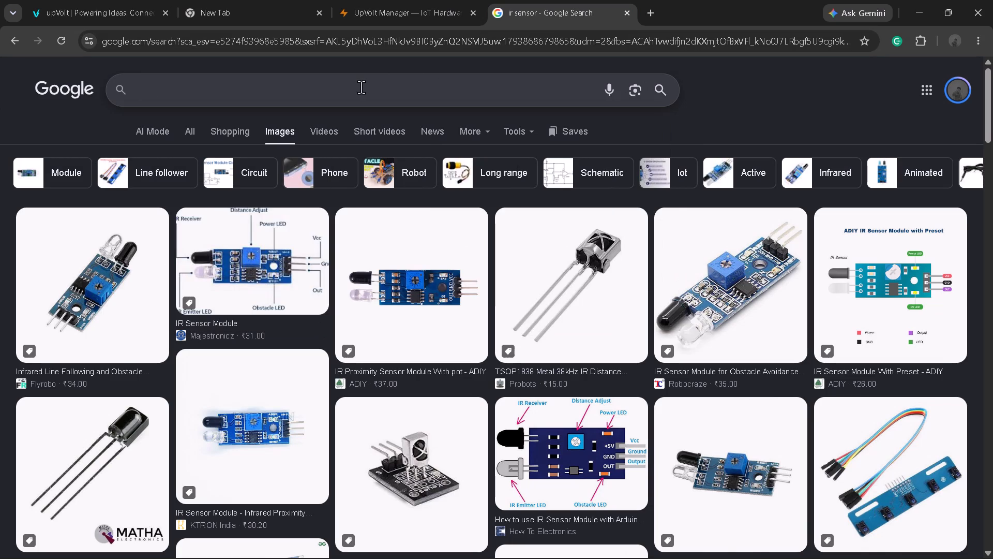
pyautogui.write('2a baa')
pyautogui.press('BackSpace')
pyautogui.write('tt')
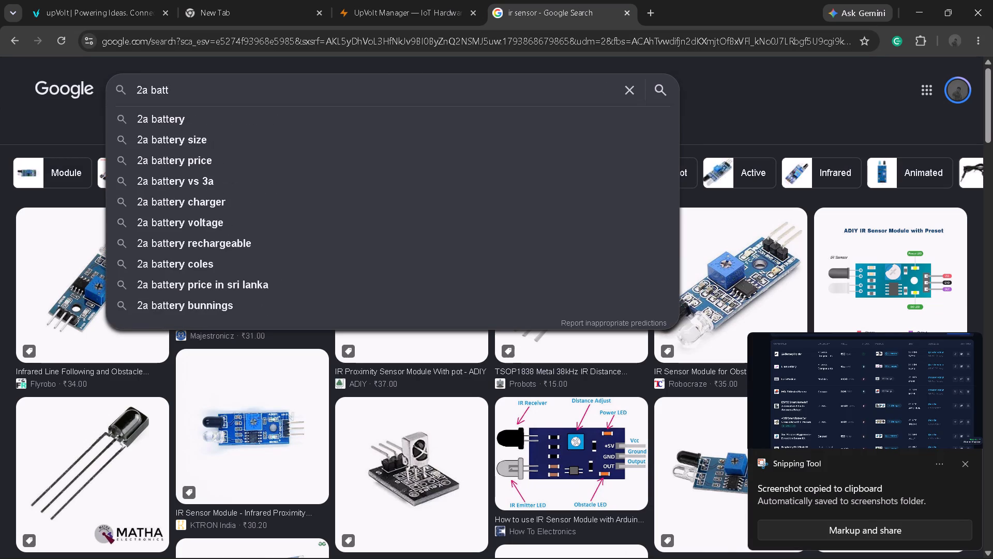
pyautogui.write('ery holder')
pyautogui.press('Return')
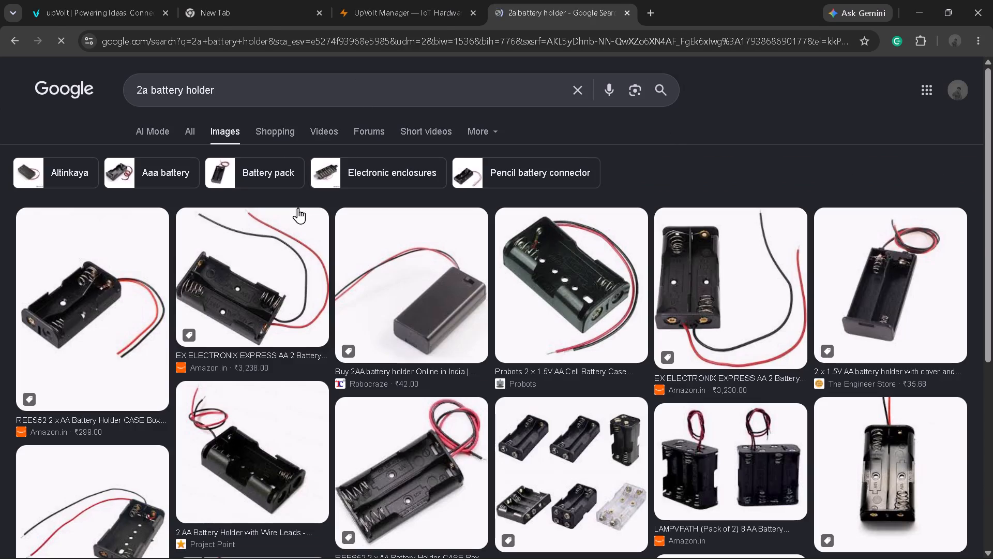
pyautogui.scroll(-1, 294, 277)
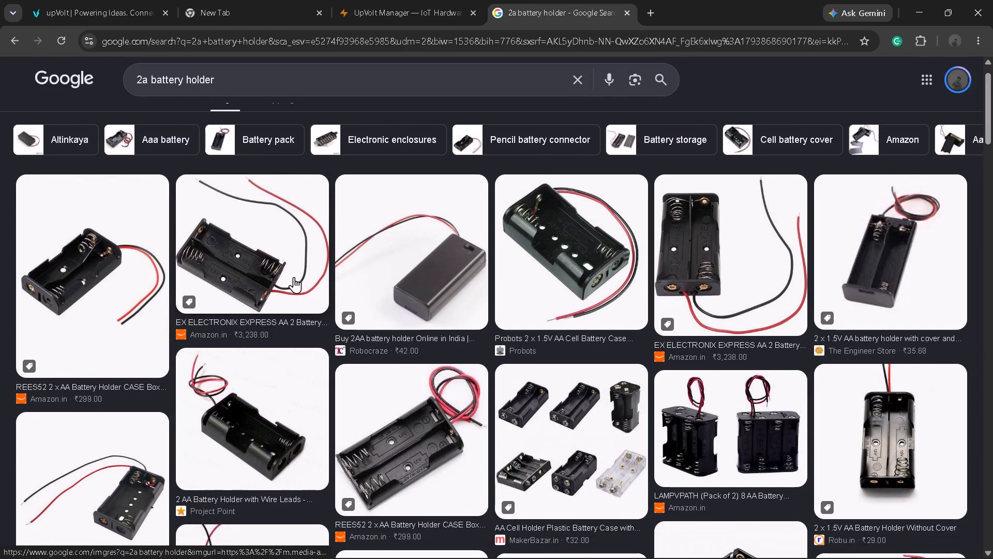
pyautogui.scroll(-1, 294, 277)
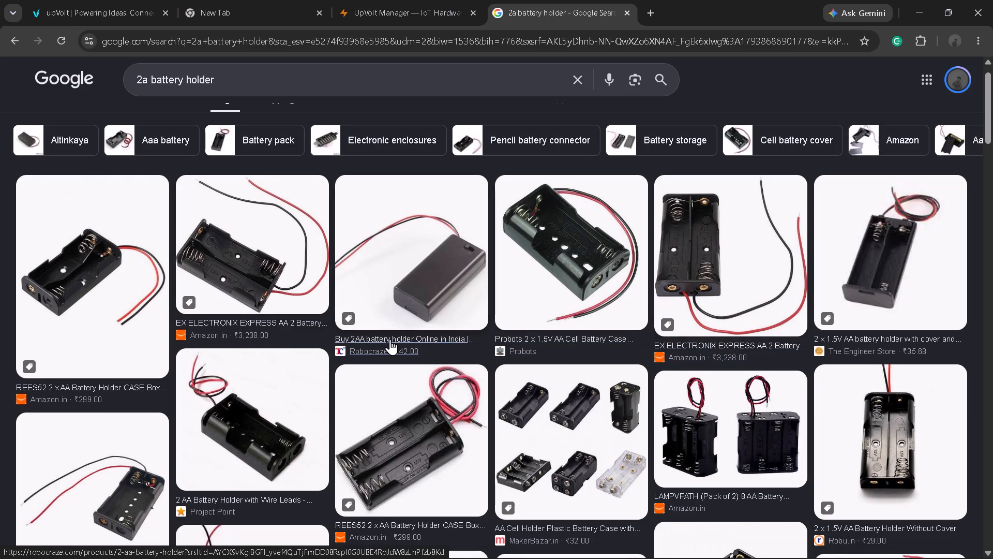
pyautogui.scroll(-3, 390, 339)
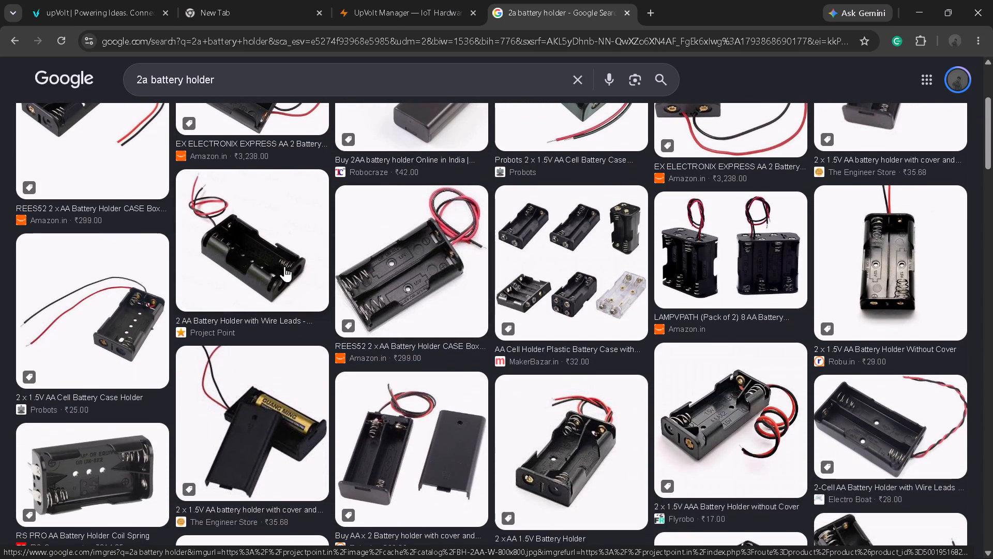
pyautogui.scroll(2, 278, 262)
# Filter the UpVolt Manager inventory by "batt" after checking the upVolt admin table.
pyautogui.click(137, 0)
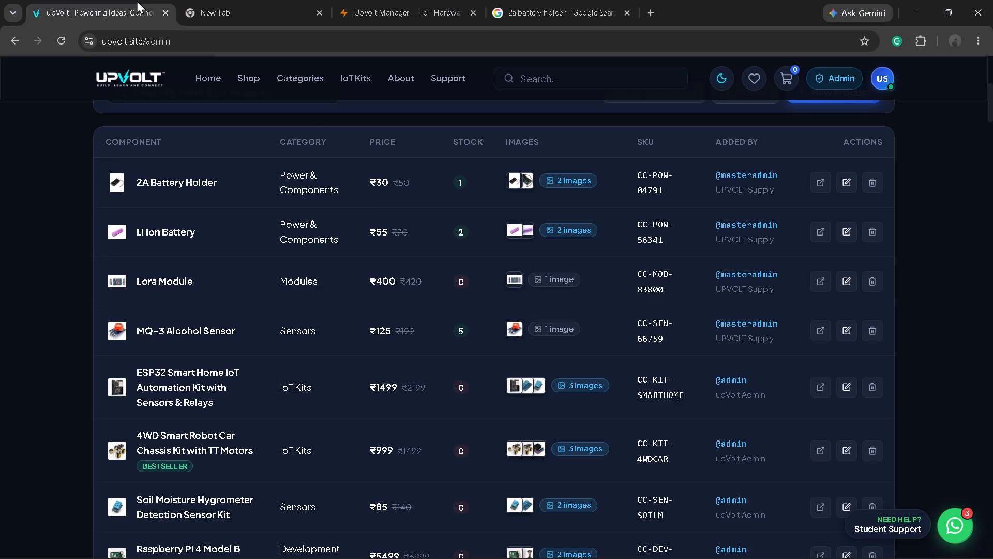
pyautogui.click(365, 0)
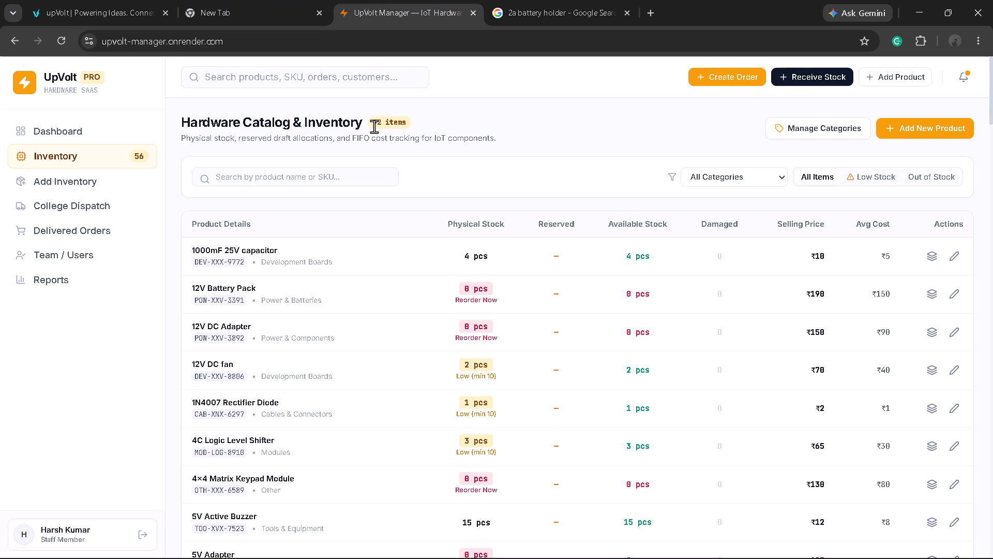
pyautogui.click(327, 177)
pyautogui.write('batt')
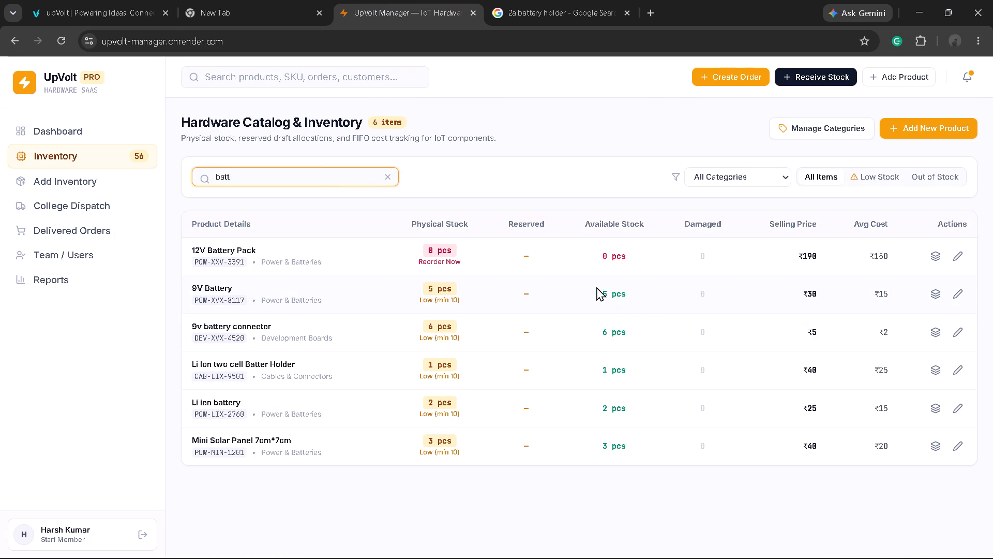
# Compare the 2A battery holder image results with the filtered UpVolt Manager inventory and the upVolt admin product table.
pyautogui.click(577, 0)
pyautogui.scroll(7, 523, 164)
pyautogui.click(357, 95)
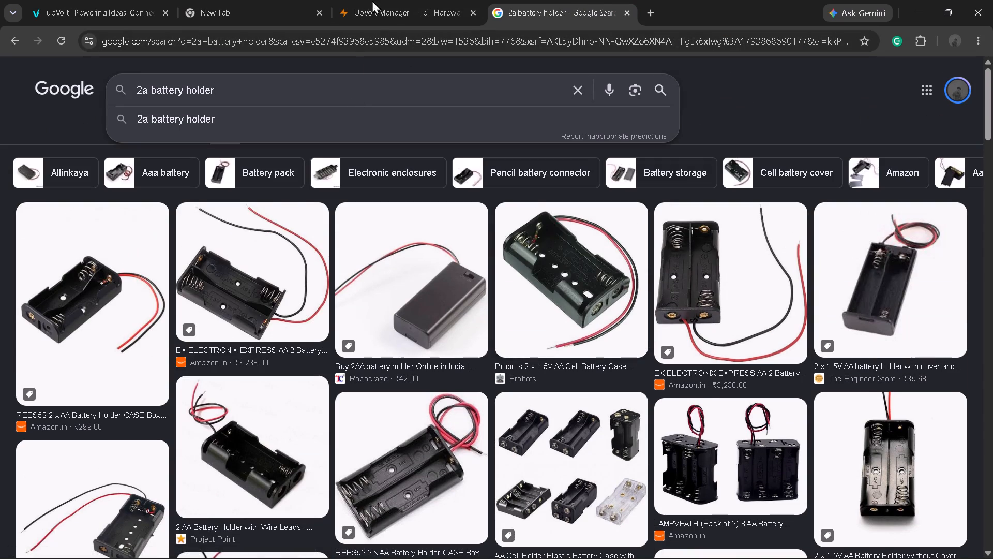
pyautogui.click(377, 0)
pyautogui.scroll(1, 444, 163)
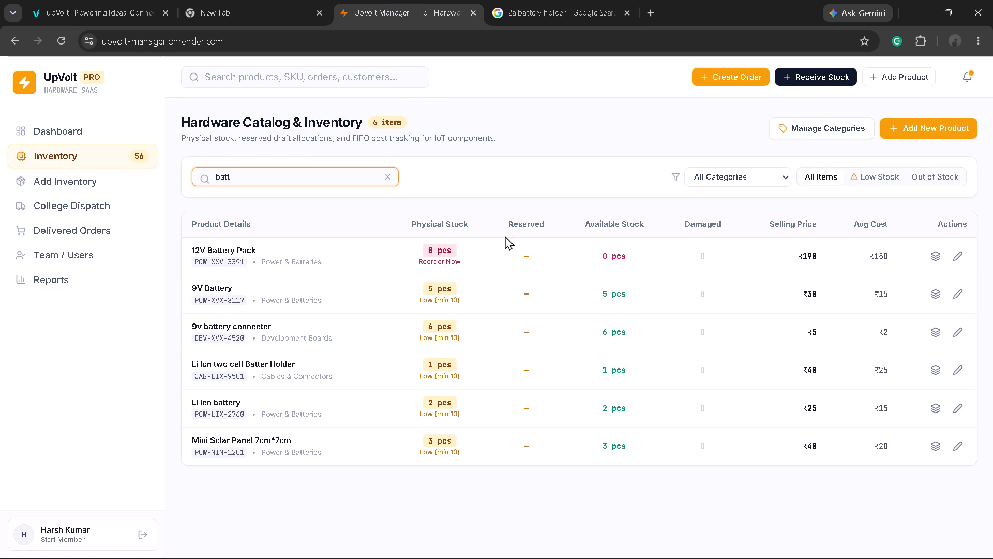
pyautogui.click(87, 2)
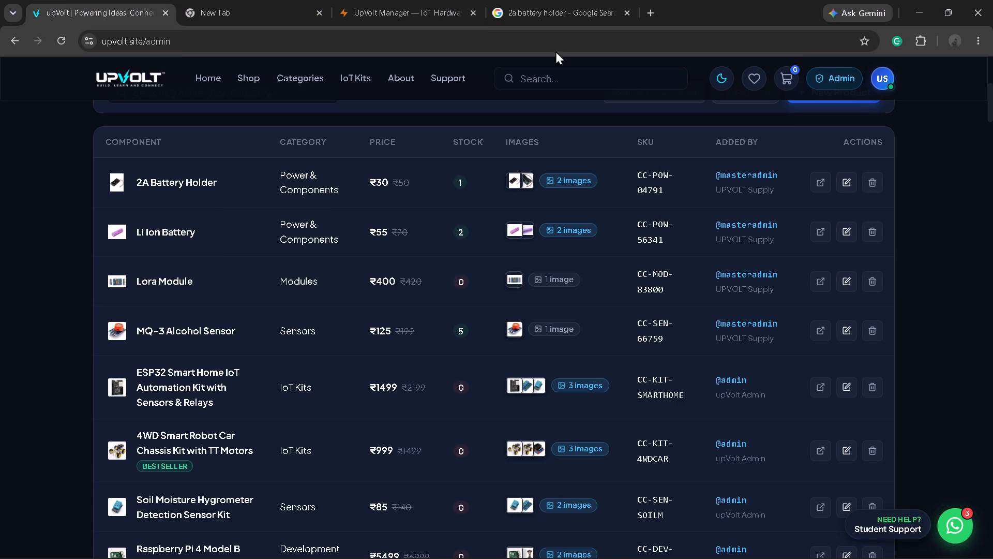
pyautogui.click(410, 0)
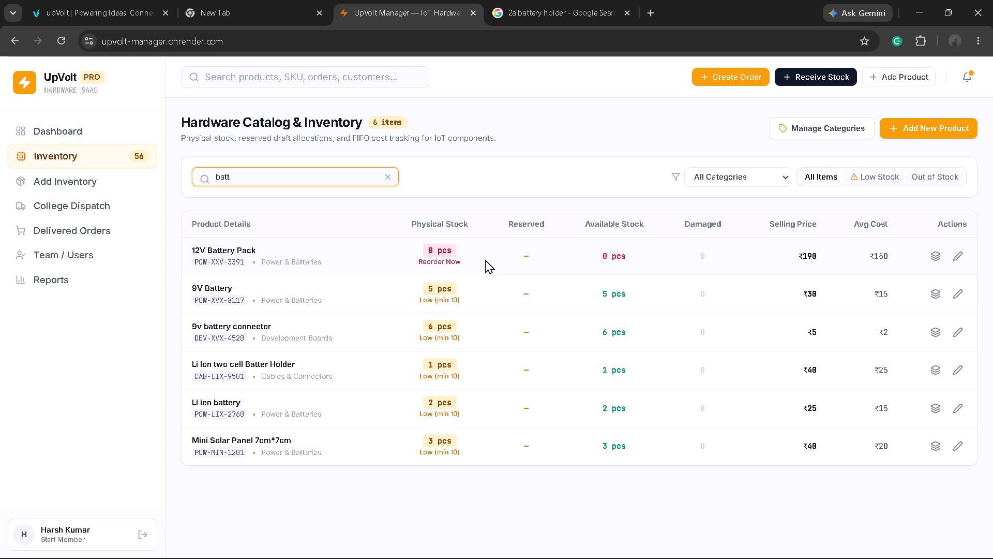
pyautogui.click(572, 0)
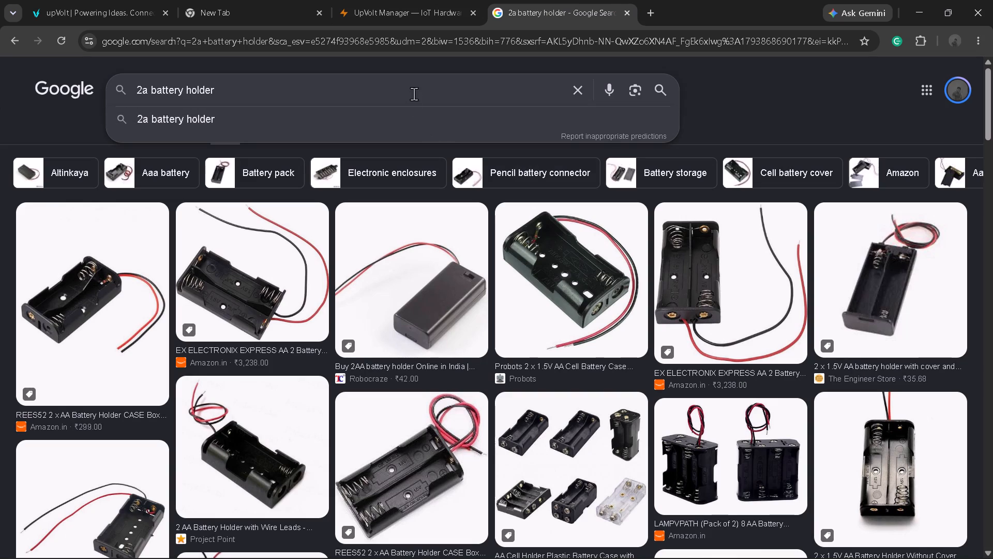
# Search Google Images for "li ion battery" in place of the 2A battery holder query.
pyautogui.press('BackSpace')
pyautogui.press('BackSpace')
pyautogui.press('BackSpace')
pyautogui.press('BackSpace')
pyautogui.press('BackSpace')
pyautogui.press('BackSpace')
pyautogui.press('BackSpace')
pyautogui.press('BackSpace')
pyautogui.press('BackSpace')
pyautogui.press('BackSpace')
pyautogui.press('BackSpace')
pyautogui.press('BackSpace')
pyautogui.press('BackSpace')
pyautogui.press('BackSpace')
pyautogui.press('BackSpace')
pyautogui.press('BackSpace')
pyautogui.press('BackSpace')
pyautogui.press('BackSpace')
pyautogui.press('BackSpace')
pyautogui.press('BackSpace')
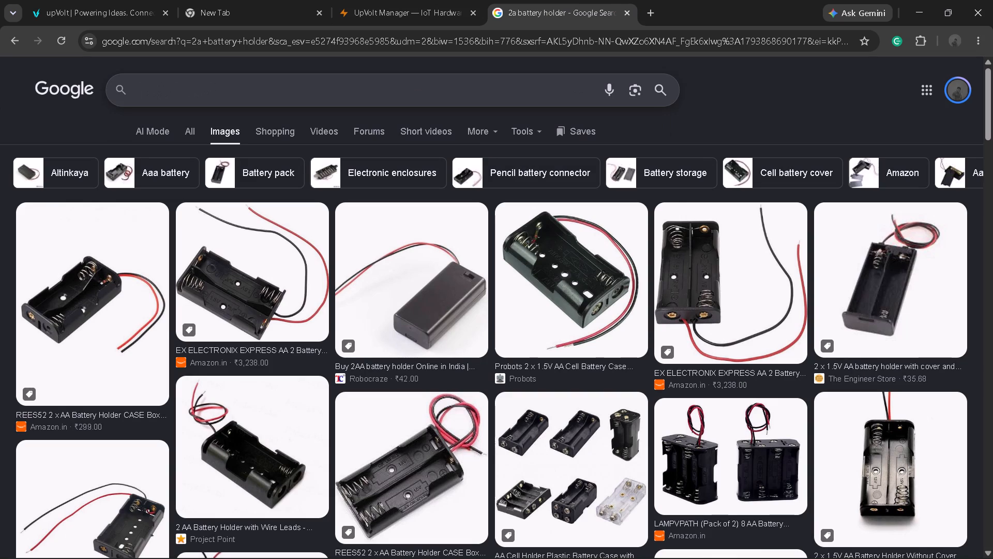
pyautogui.write('li ion battery')
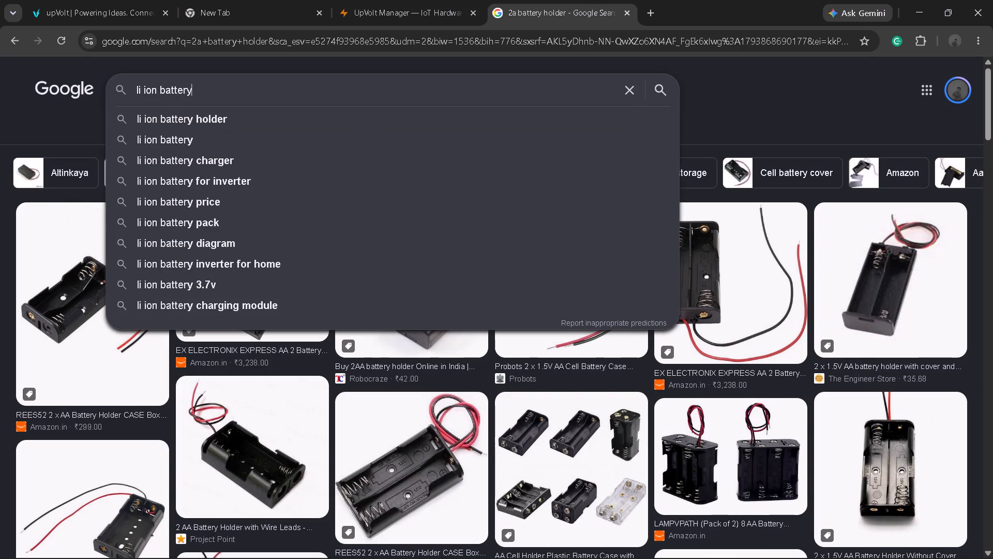
pyautogui.press('Return')
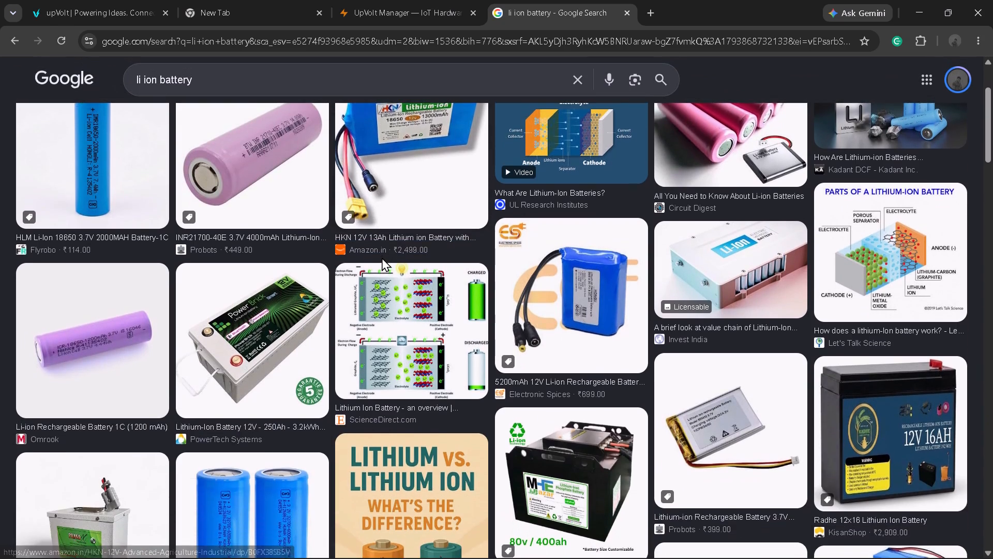
# Narrow the image search to "li ion battery robocraze" and examine the product and price listings.
pyautogui.click(318, 91)
pyautogui.press('space')
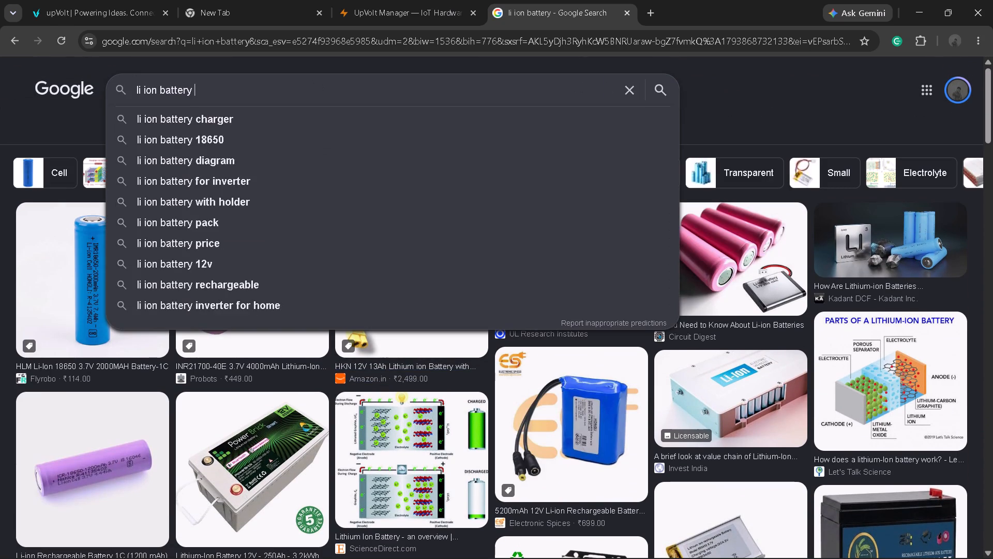
pyautogui.write('robocraze')
pyautogui.press('Return')
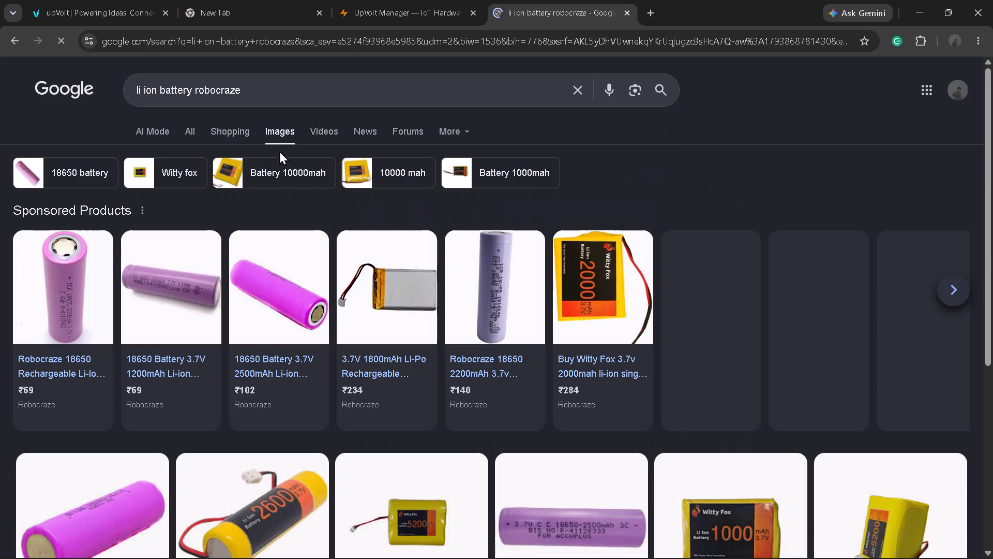
pyautogui.scroll(-1, 283, 212)
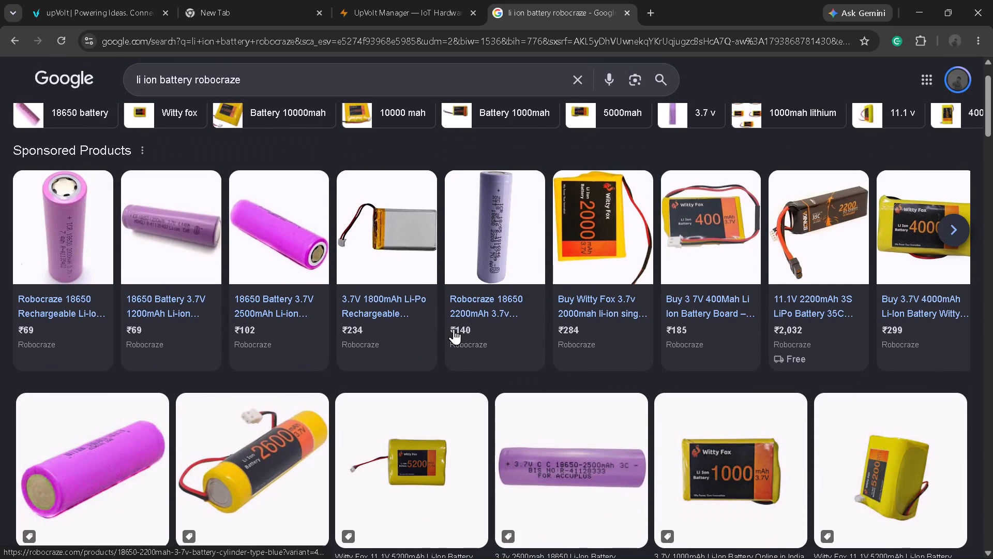
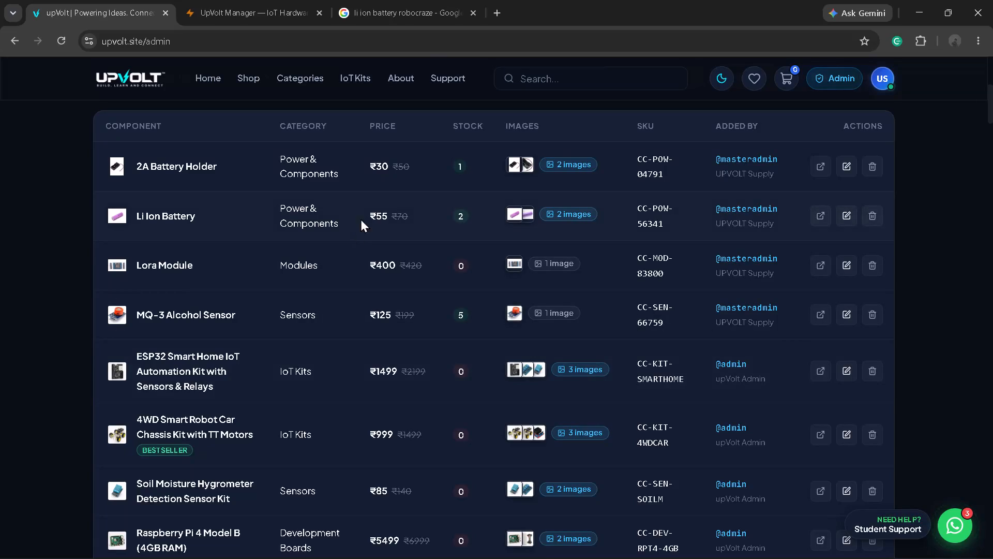
# Search Google Images for "lora module" and examine the product and price listings.
pyautogui.click(454, 0)
pyautogui.click(328, 89)
pyautogui.press('BackSpace')
pyautogui.press('BackSpace')
pyautogui.press('BackSpace')
pyautogui.press('BackSpace')
pyautogui.press('BackSpace')
pyautogui.press('BackSpace')
pyautogui.press('BackSpace')
pyautogui.press('BackSpace')
pyautogui.press('BackSpace')
pyautogui.press('BackSpace')
pyautogui.press('BackSpace')
pyautogui.press('BackSpace')
pyautogui.press('BackSpace')
pyautogui.press('BackSpace')
pyautogui.press('BackSpace')
pyautogui.press('BackSpace')
pyautogui.press('BackSpace')
pyautogui.press('BackSpace')
pyautogui.press('BackSpace')
pyautogui.press('BackSpace')
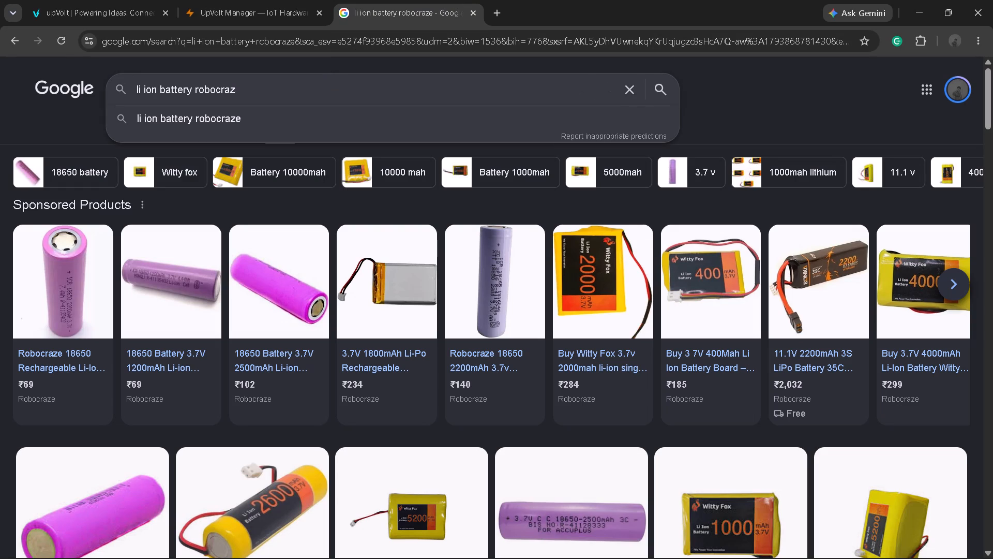
pyautogui.write('lora module')
pyautogui.press('Return')
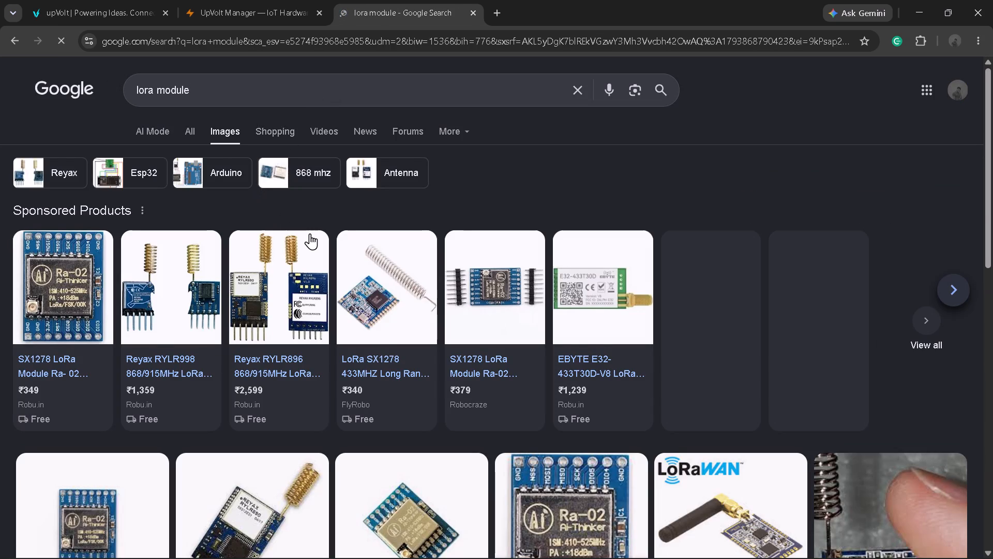
pyautogui.scroll(-1, 310, 233)
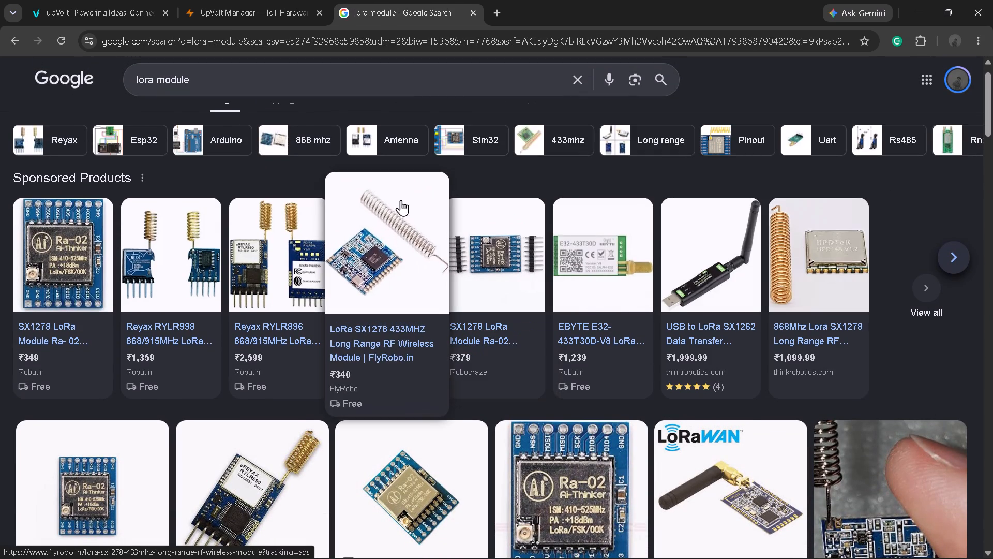
# Check the upVolt admin product table, search Google Images for "mq3 alcohol sensor" and examine the listed prices.
pyautogui.click(256, 0)
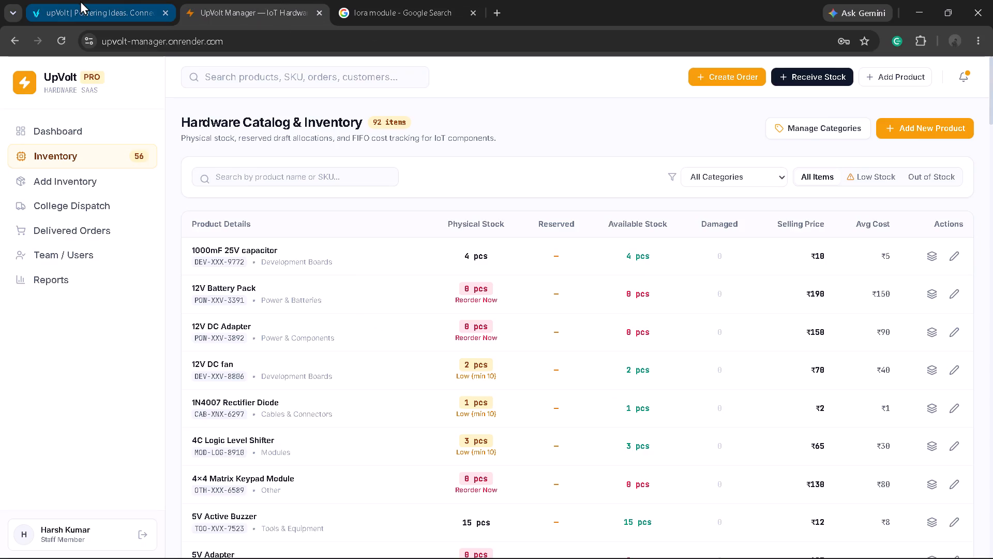
pyautogui.click(80, 1)
pyautogui.scroll(-1, 382, 213)
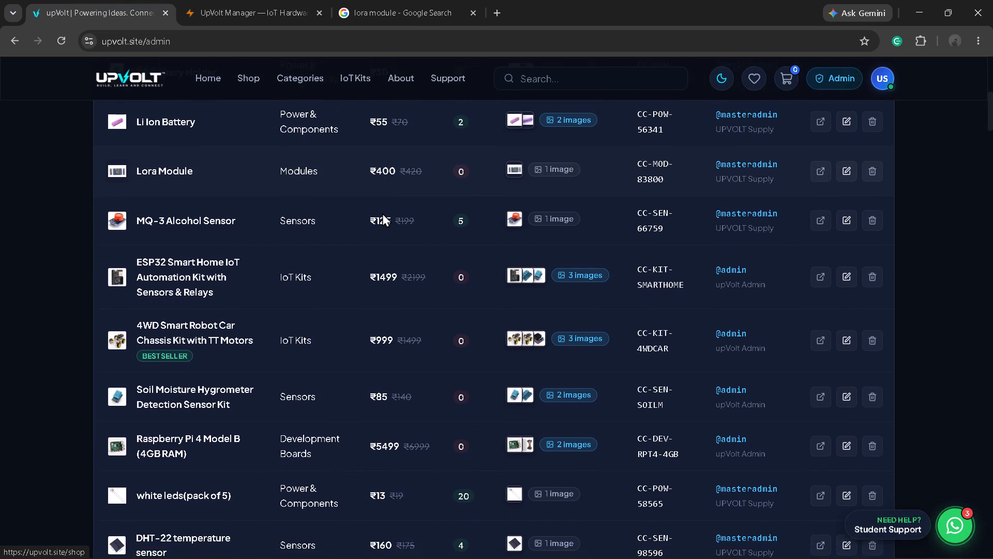
pyautogui.scroll(-1, 382, 213)
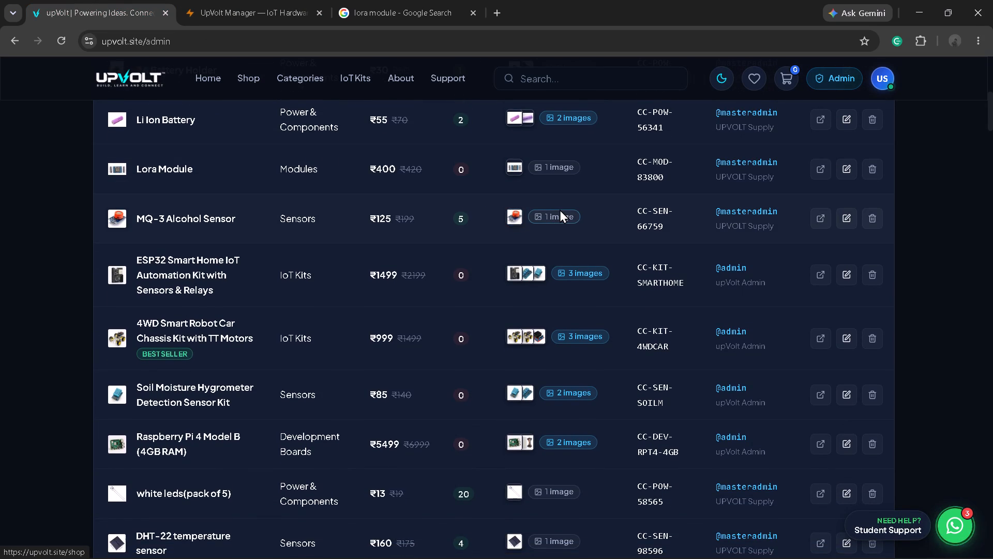
pyautogui.click(397, 0)
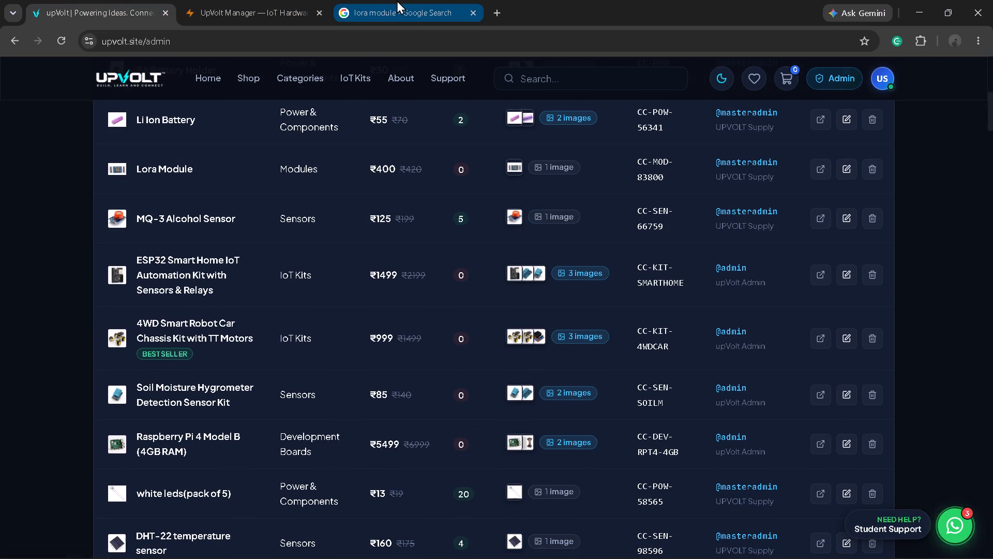
pyautogui.click(309, 65)
pyautogui.press('BackSpace')
pyautogui.press('BackSpace')
pyautogui.press('BackSpace')
pyautogui.press('BackSpace')
pyautogui.press('BackSpace')
pyautogui.press('BackSpace')
pyautogui.press('BackSpace')
pyautogui.press('BackSpace')
pyautogui.press('BackSpace')
pyautogui.press('BackSpace')
pyautogui.press('BackSpace')
pyautogui.press('BackSpace')
pyautogui.press('BackSpace')
pyautogui.press('BackSpace')
pyautogui.press('BackSpace')
pyautogui.press('BackSpace')
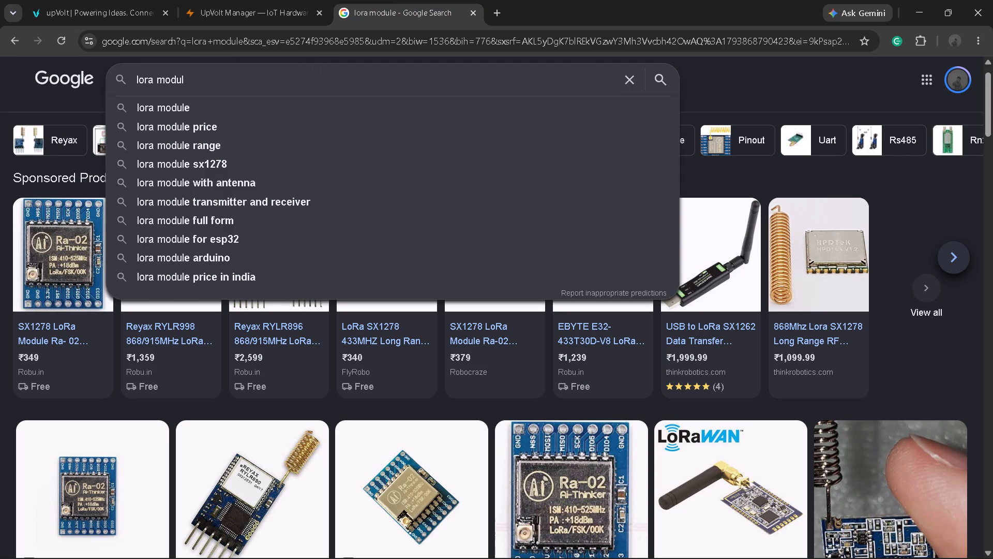
pyautogui.write('mq3')
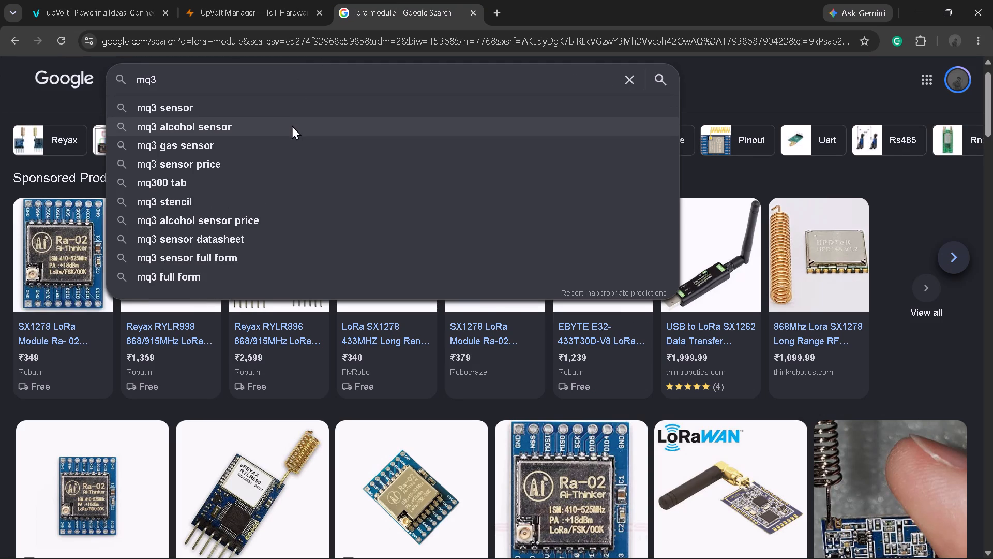
pyautogui.click(292, 125)
pyautogui.scroll(-1, 326, 200)
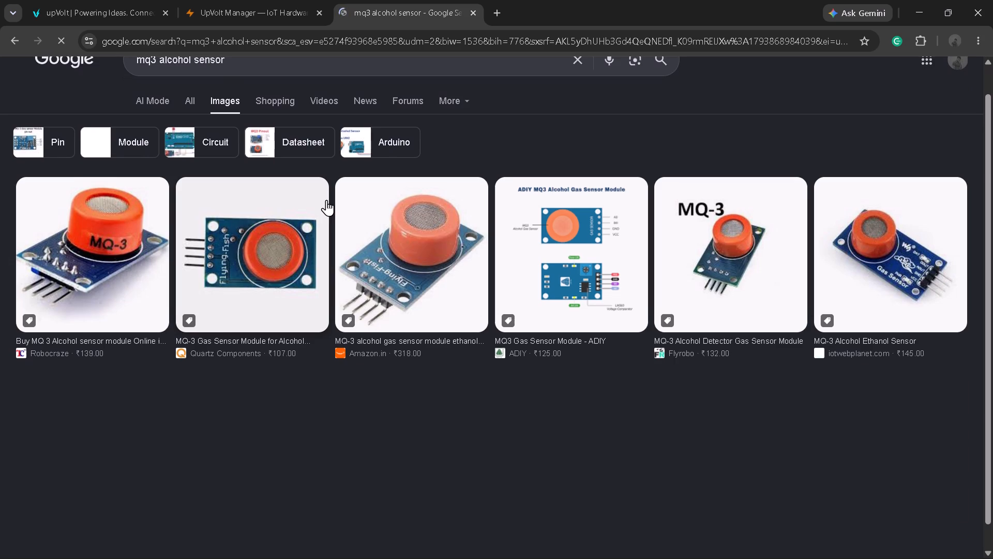
pyautogui.scroll(-1, 326, 200)
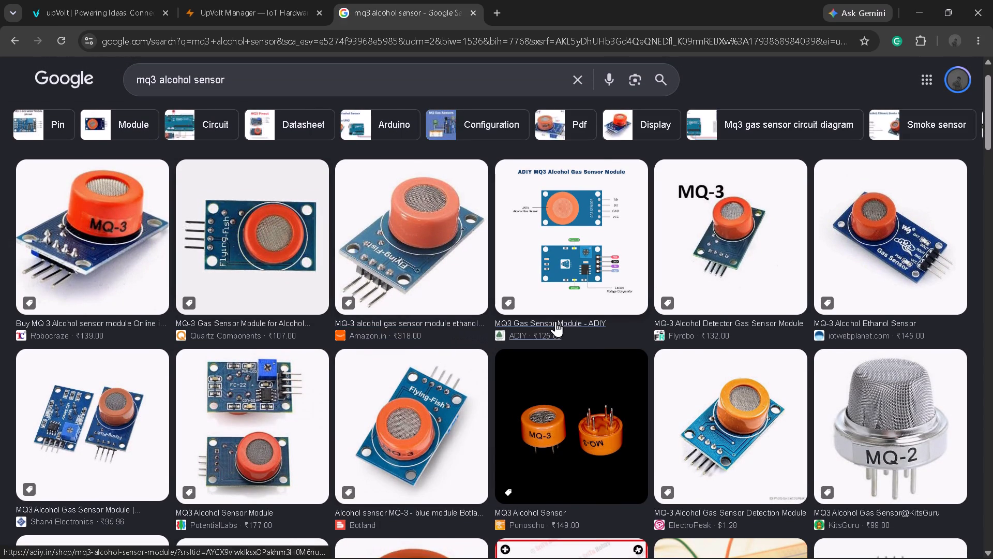
pyautogui.scroll(1, 575, 326)
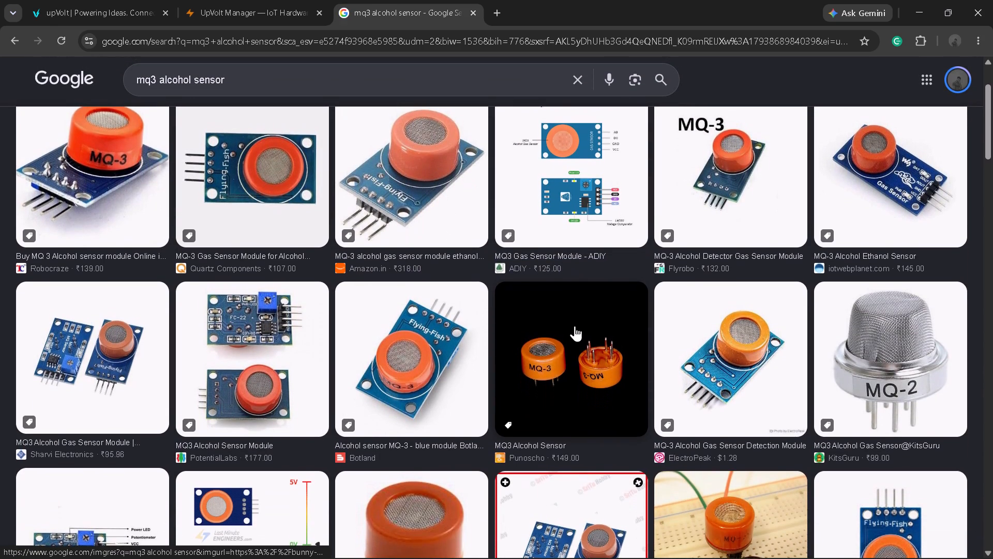
pyautogui.scroll(1, 575, 326)
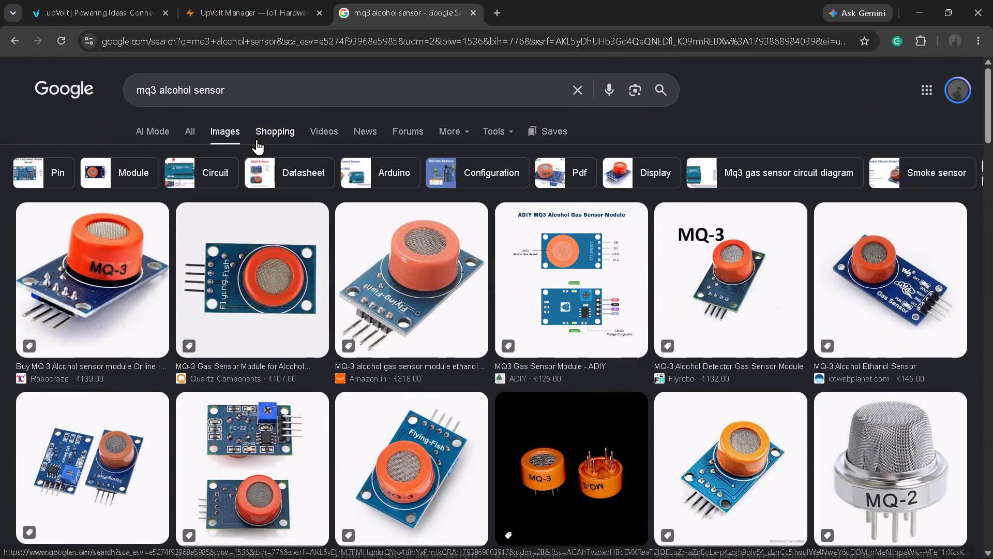
# Narrow the image search to "mq3 alcohol sensor robu" and examine the product and price listings.
pyautogui.click(249, 92)
pyautogui.press('space')
pyautogui.write('robu')
pyautogui.press('Return')
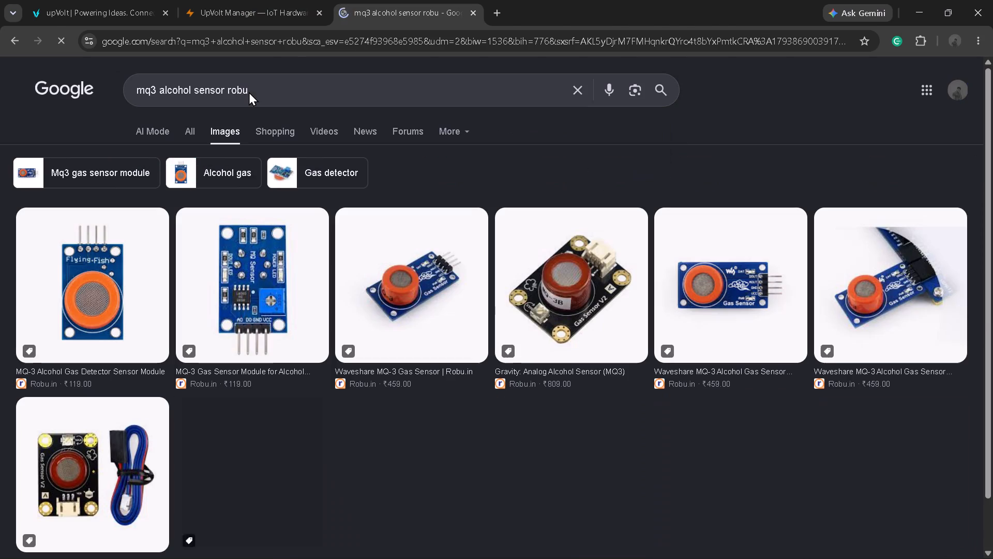
pyautogui.scroll(-1, 242, 191)
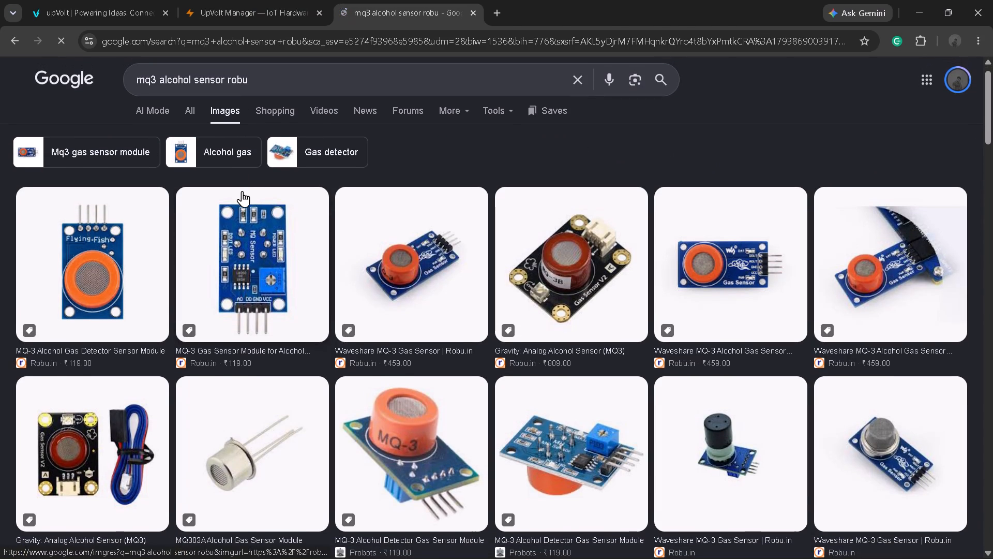
pyautogui.scroll(-1, 242, 191)
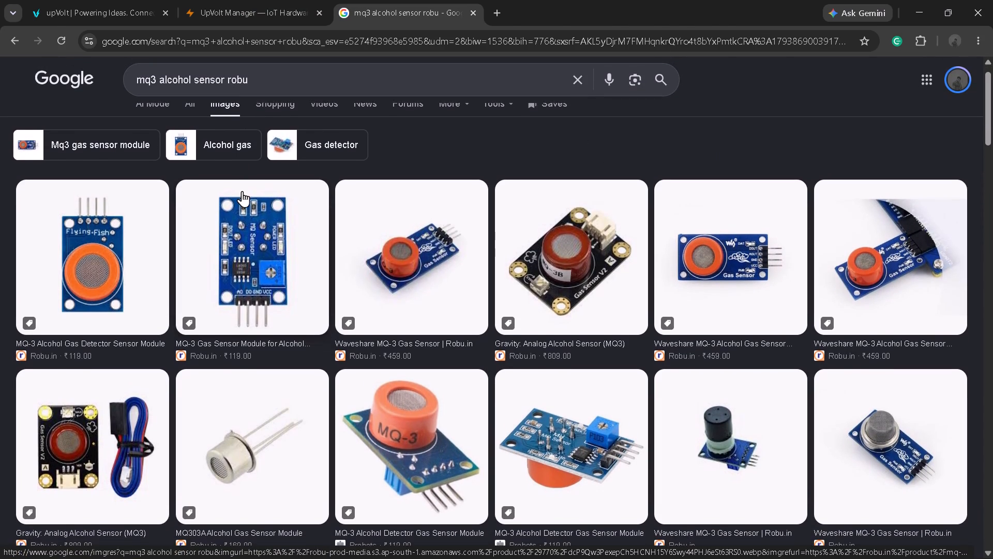
pyautogui.scroll(-1, 242, 191)
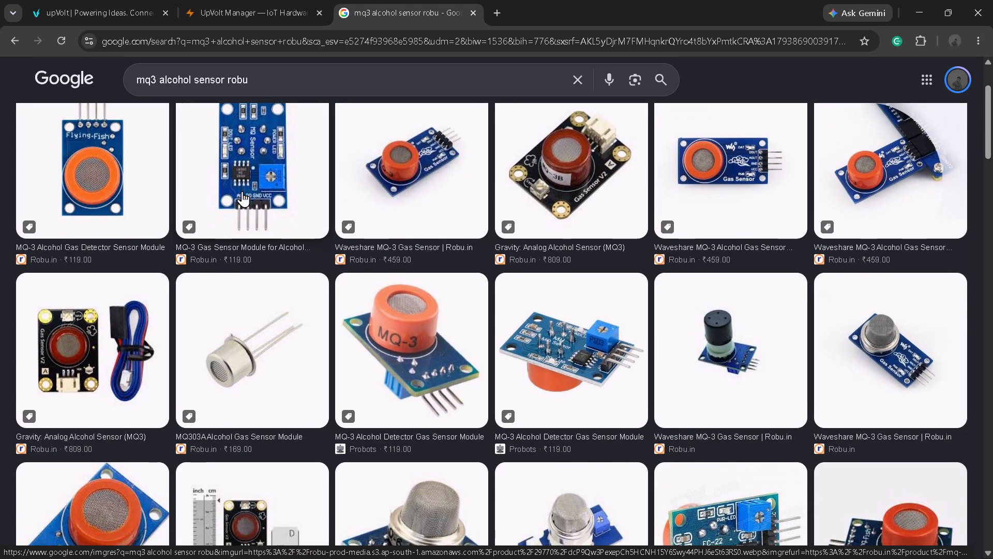
pyautogui.scroll(-1, 242, 191)
pyautogui.scroll(5, 242, 191)
# Set the MQ-3 Alcohol Sensor's price to ₹129 in the upVolt admin product list and save the product.
pyautogui.click(266, 0)
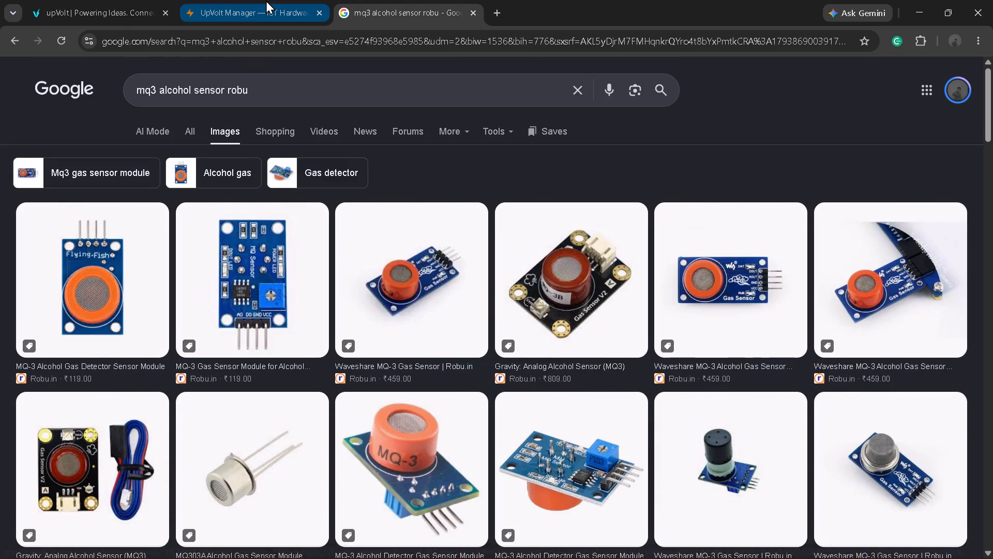
pyautogui.click(119, 0)
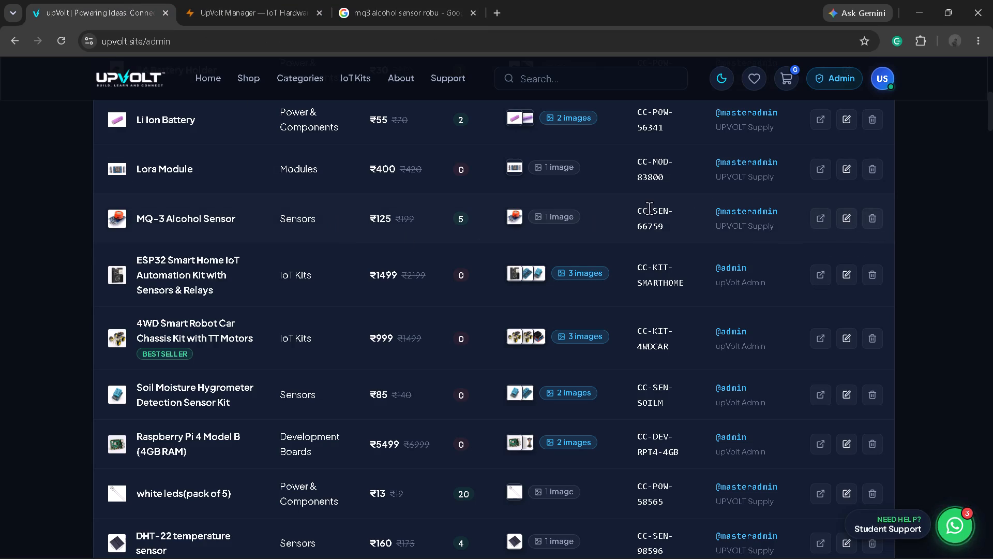
pyautogui.click(852, 219)
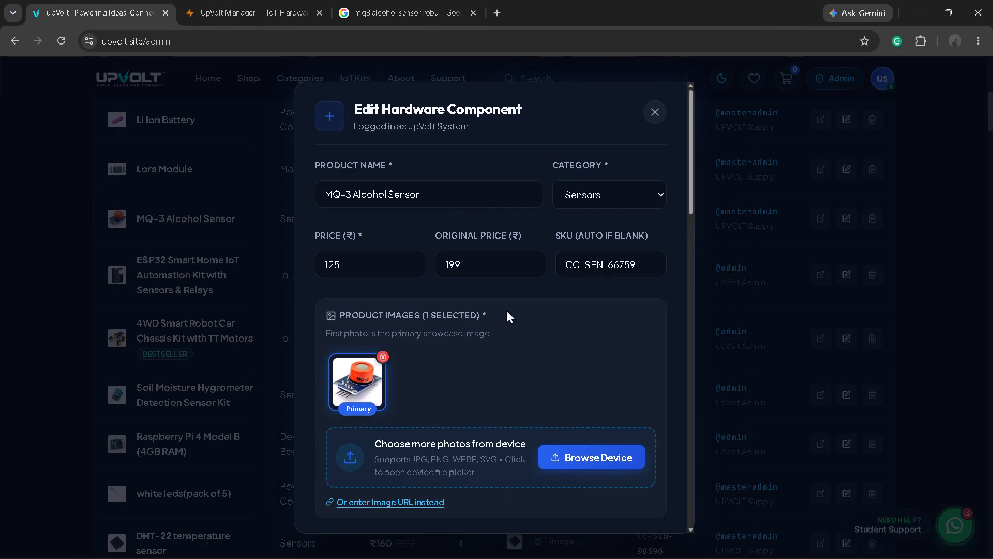
pyautogui.click(377, 268)
pyautogui.press('BackSpace')
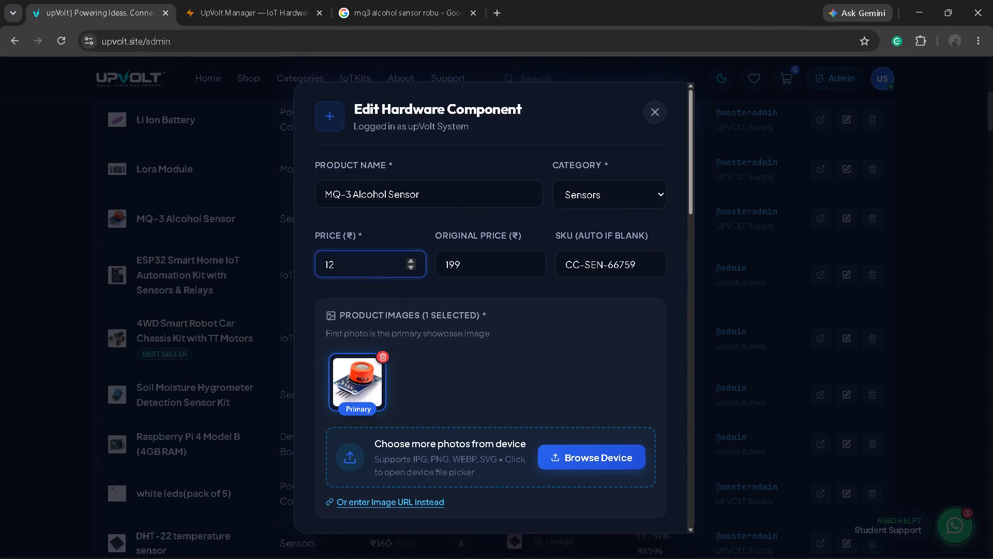
pyautogui.press('pageup')
pyautogui.press('pageup')
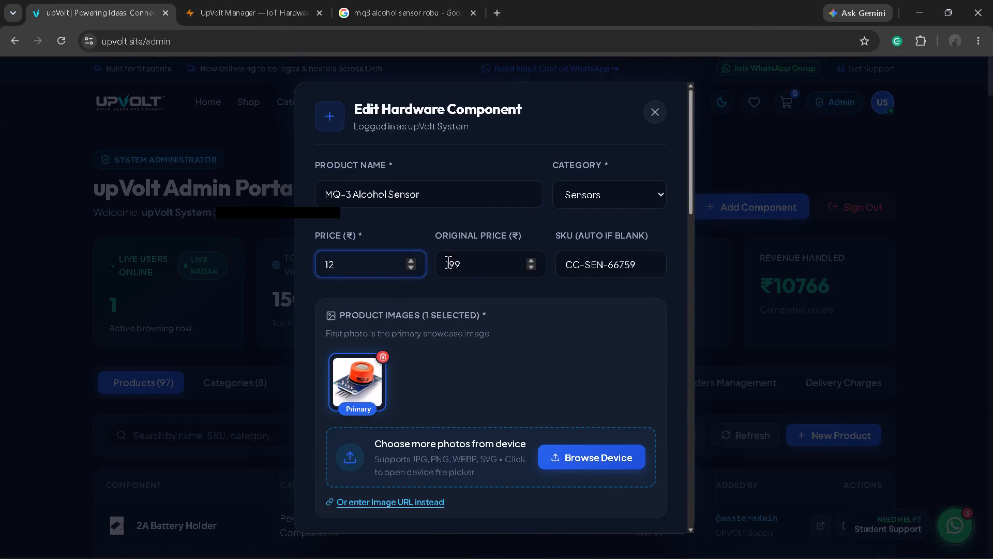
pyautogui.press('9')
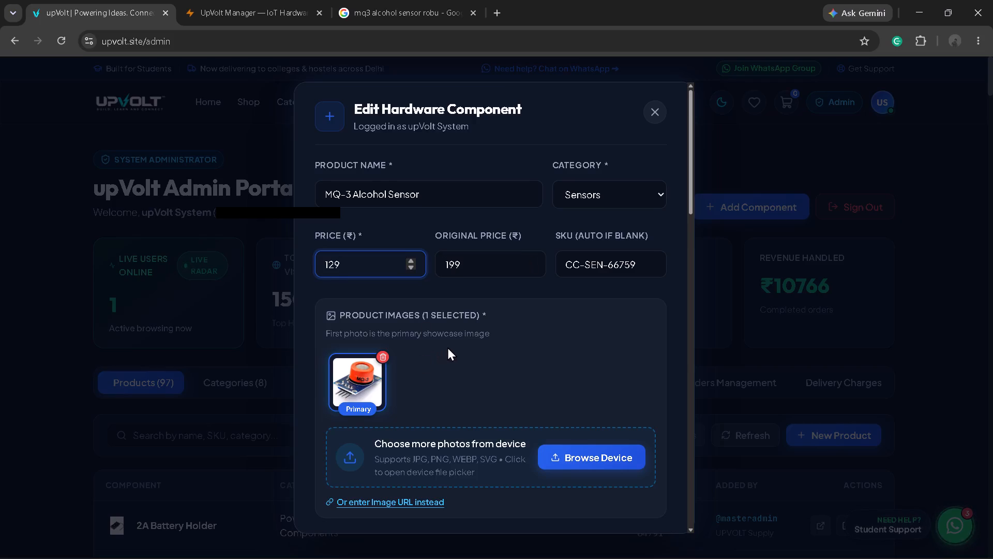
pyautogui.scroll(-7, 451, 346)
pyautogui.click(572, 501)
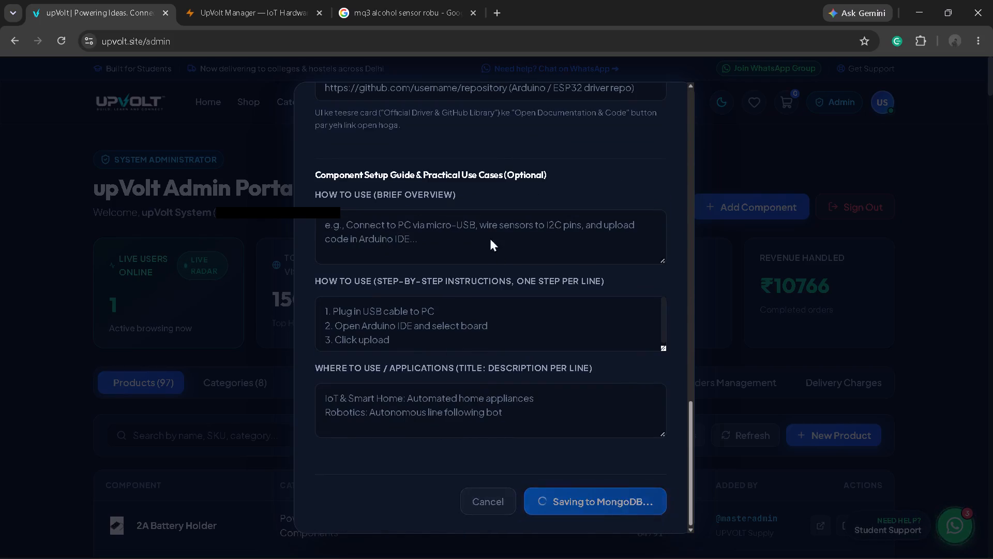
pyautogui.scroll(8, 487, 219)
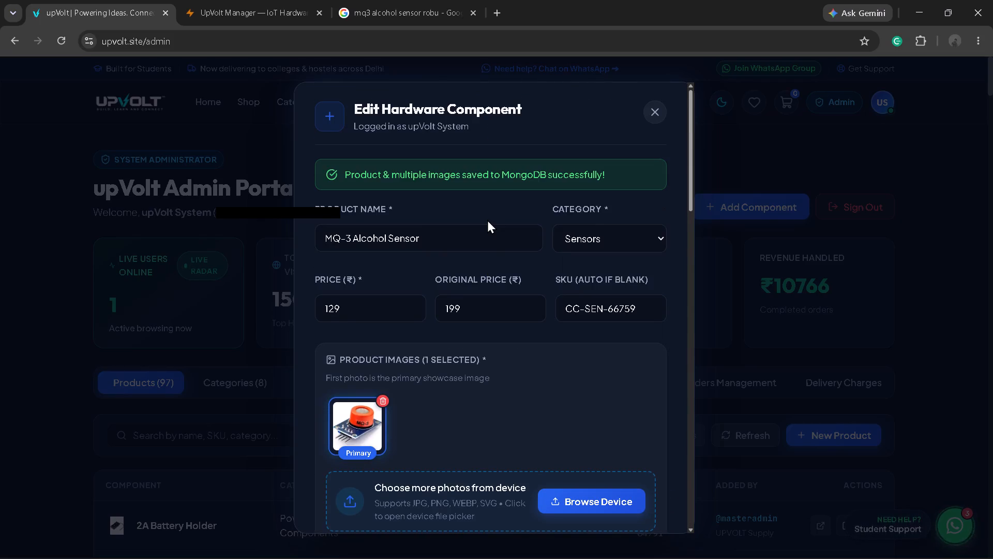
pyautogui.click(652, 114)
# Delete the ESP32 Smart Home IoT Automation Kit with Sensors & Relays, using "delete" as the confirmation word.
pyautogui.scroll(-2, 565, 323)
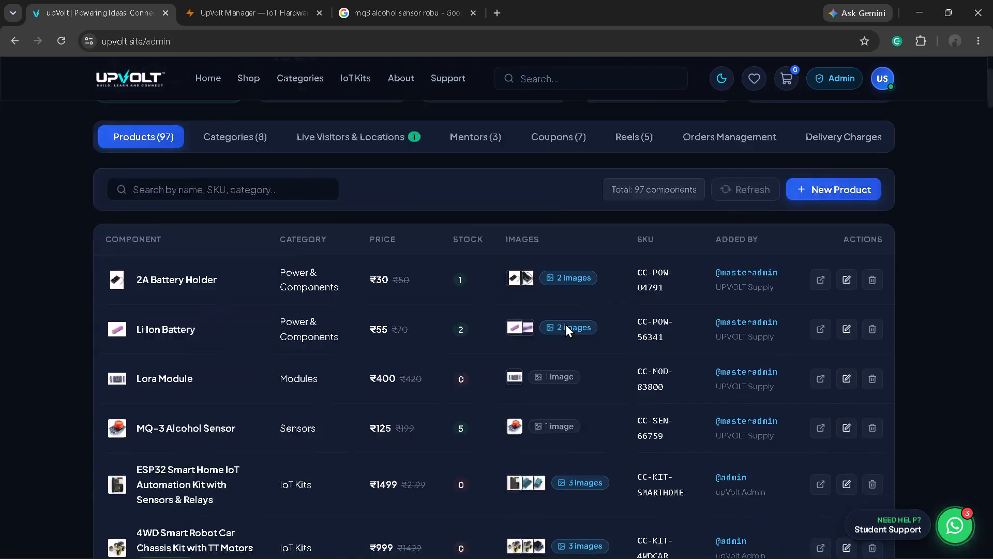
pyautogui.scroll(-4, 565, 323)
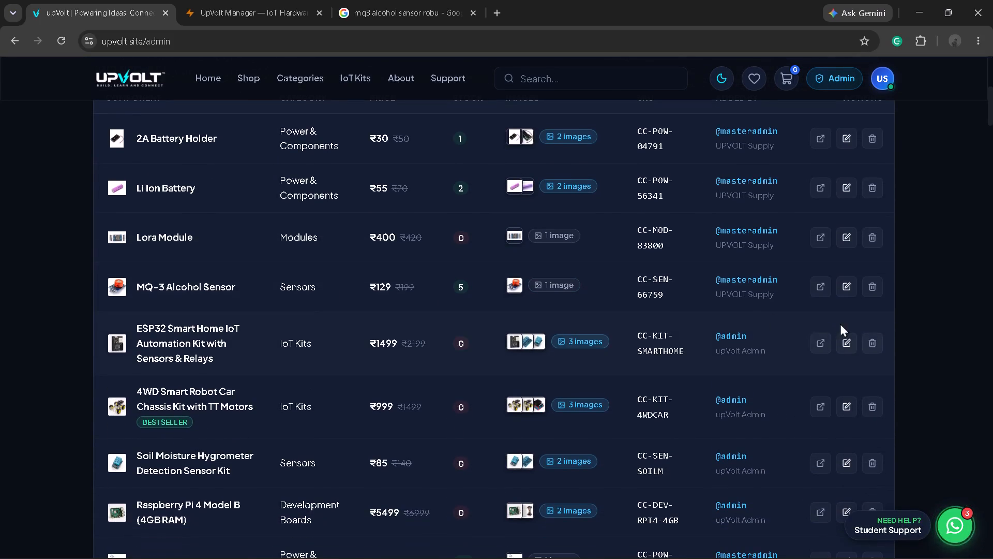
pyautogui.click(867, 344)
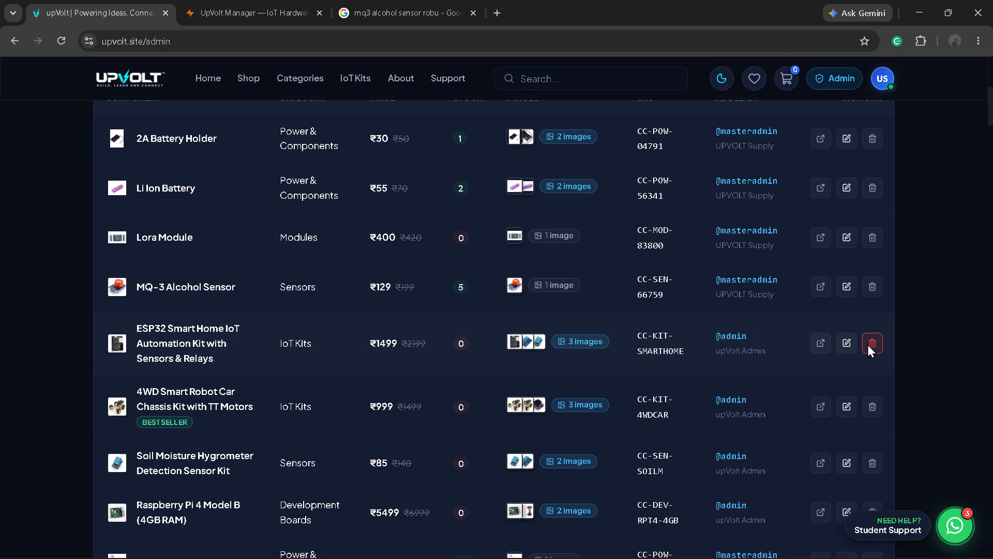
pyautogui.write('delete')
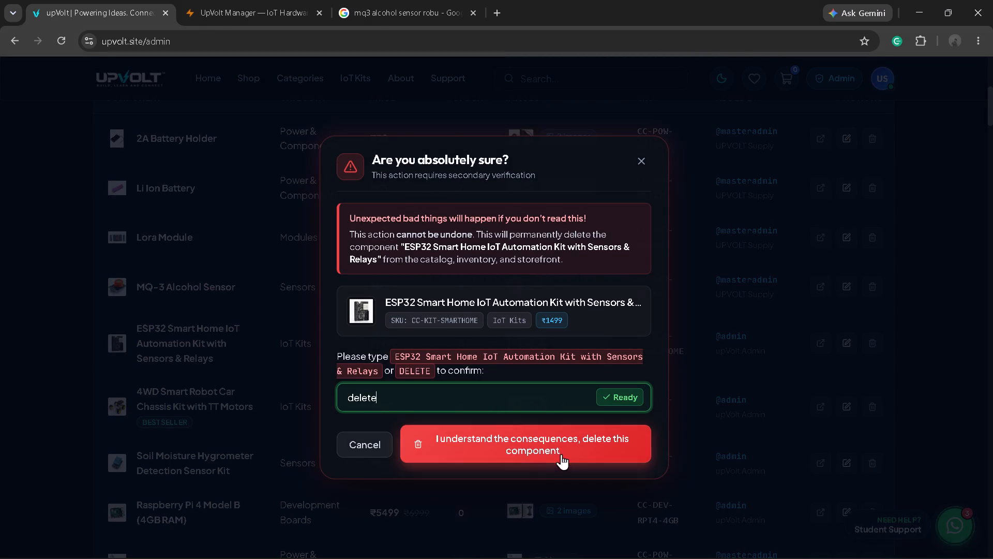
pyautogui.click(562, 449)
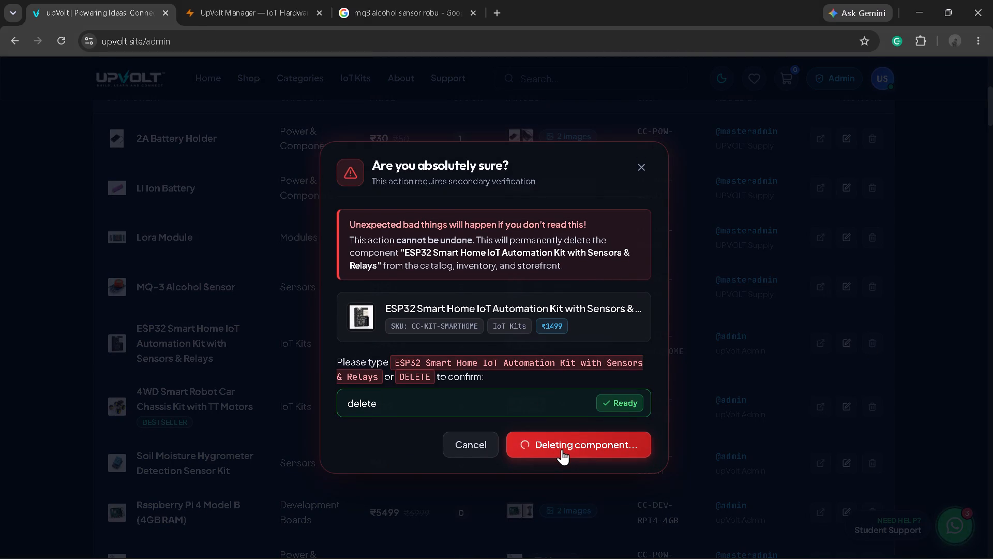
# Examine the upVolt admin product table from the battery entries through the kits, sensors and power components.
pyautogui.scroll(-1, 457, 274)
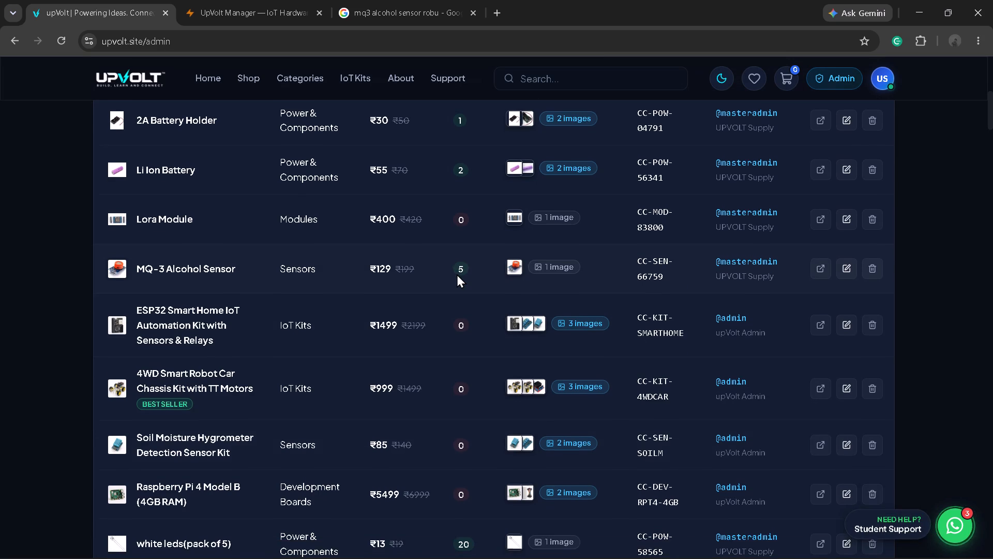
pyautogui.scroll(-1, 457, 274)
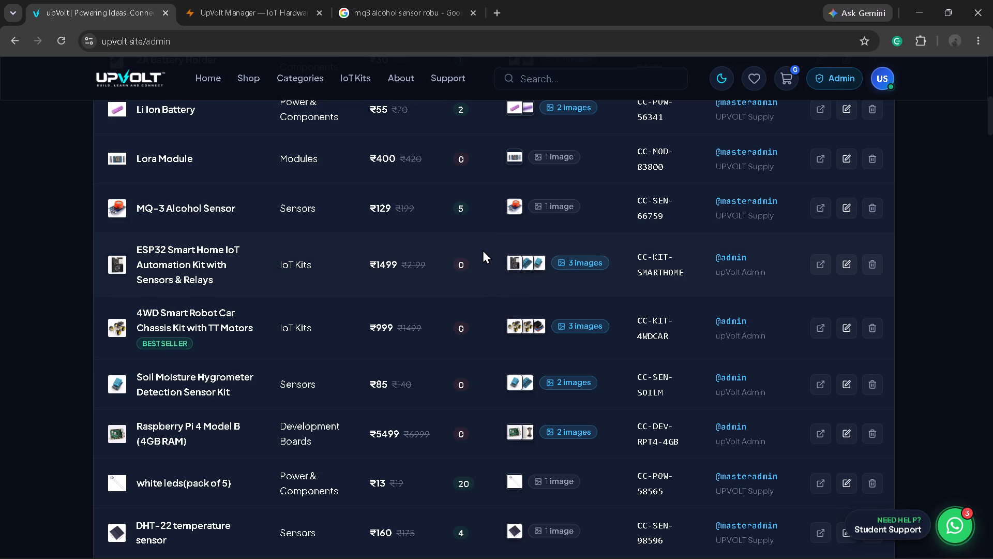
pyautogui.scroll(-2, 483, 249)
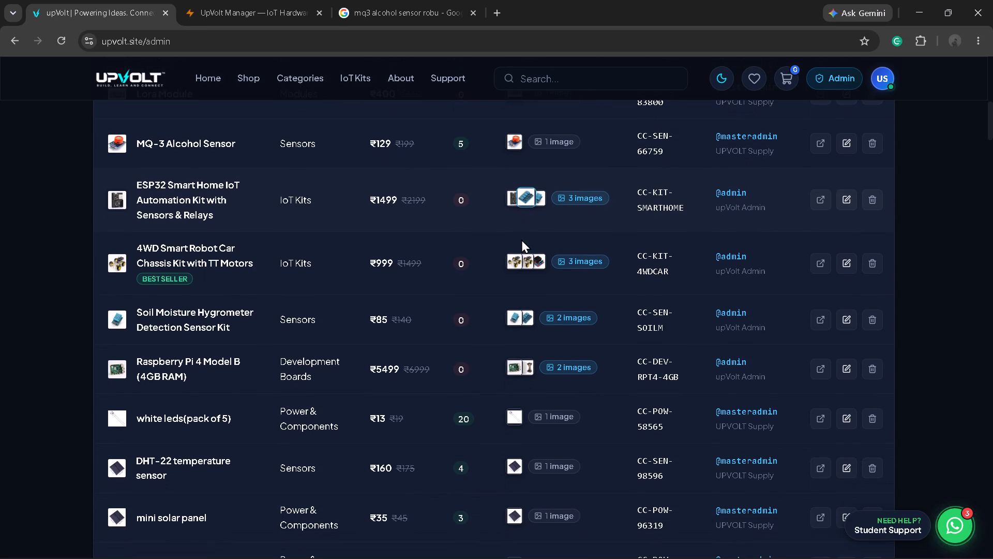
pyautogui.scroll(-2, 521, 239)
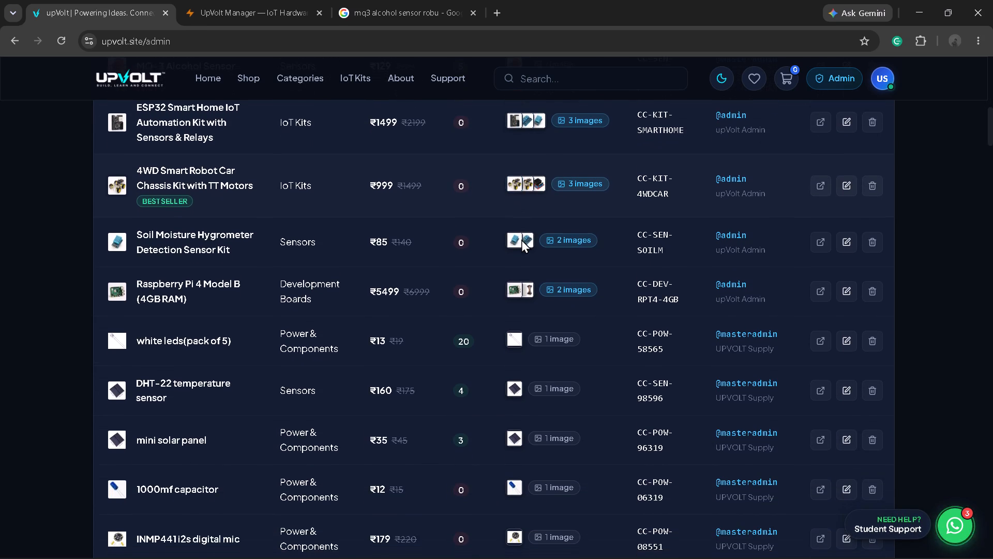
pyautogui.scroll(-1, 521, 239)
pyautogui.scroll(-1, 530, 340)
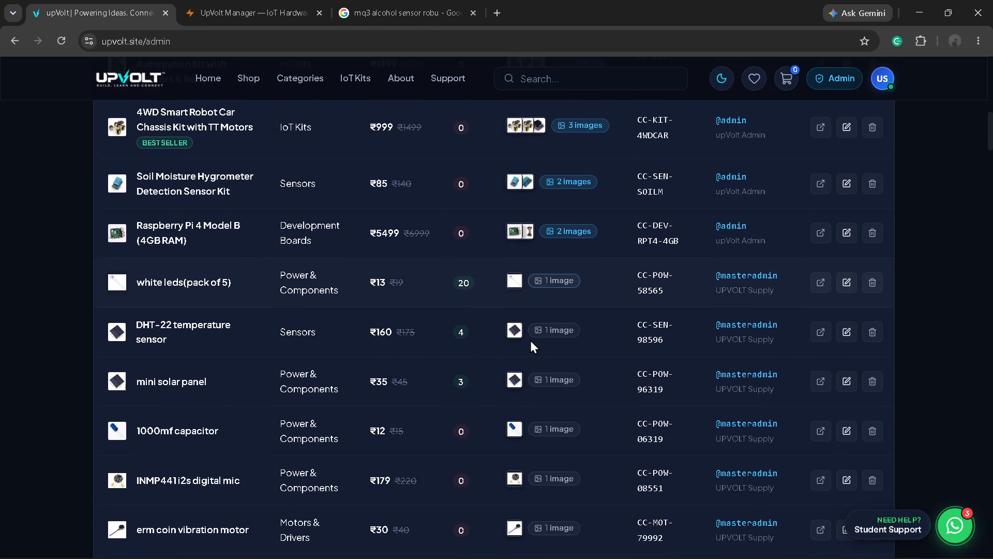
# Switch to the Google image results and replace the query with a search for "leds".
pyautogui.click(427, 14)
pyautogui.moveTo(368, 71); pyautogui.dragTo(363, 84)
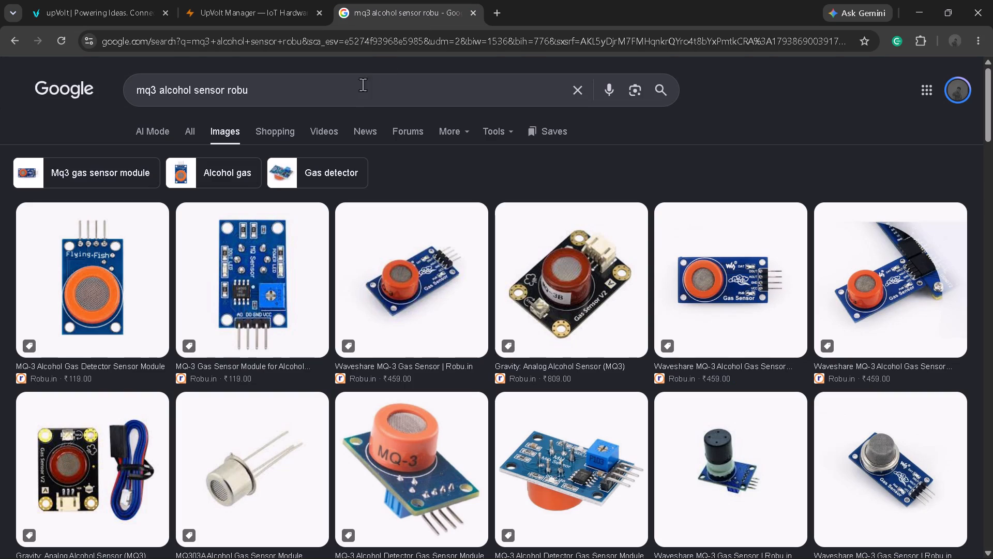
pyautogui.moveTo(363, 84); pyautogui.dragTo(356, 94)
pyautogui.click(356, 94)
pyautogui.press('BackSpace')
pyautogui.press('BackSpace')
pyautogui.press('BackSpace')
pyautogui.press('BackSpace')
pyautogui.press('BackSpace')
pyautogui.press('BackSpace')
pyautogui.press('BackSpace')
pyautogui.press('BackSpace')
pyautogui.press('BackSpace')
pyautogui.press('BackSpace')
pyautogui.press('BackSpace')
pyautogui.press('BackSpace')
pyautogui.press('BackSpace')
pyautogui.press('BackSpace')
pyautogui.press('BackSpace')
pyautogui.press('BackSpace')
pyautogui.press('BackSpace')
pyautogui.press('BackSpace')
pyautogui.press('BackSpace')
pyautogui.press('BackSpace')
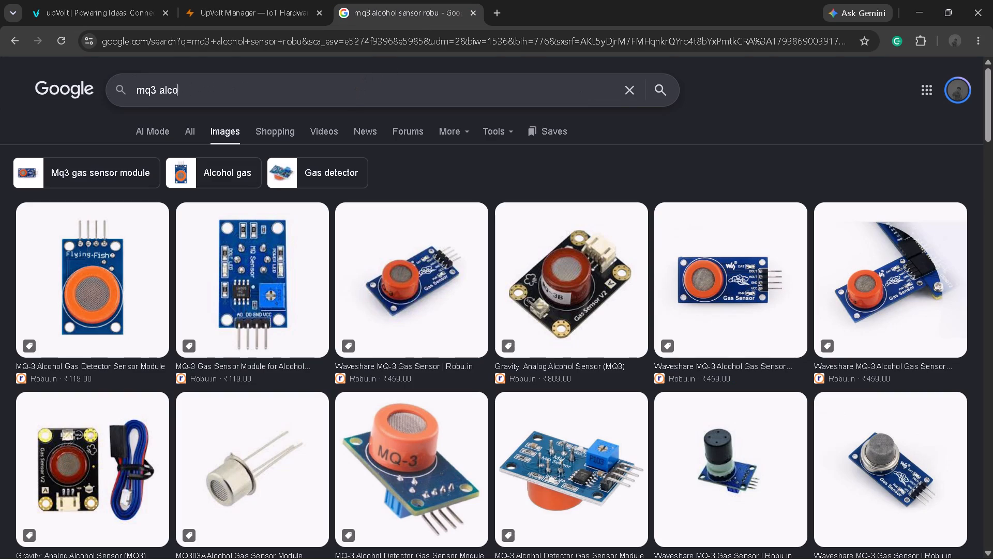
pyautogui.write('leds')
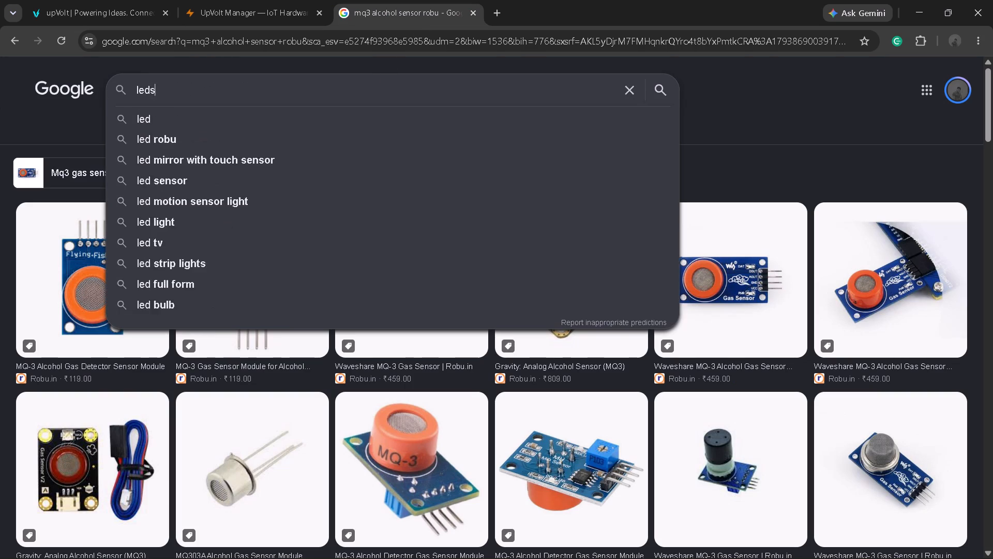
pyautogui.press('space')
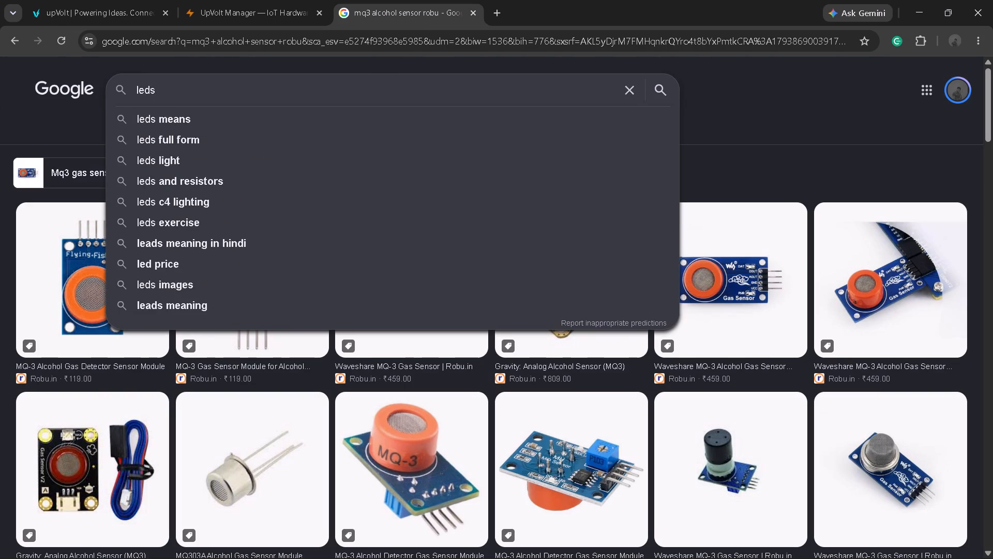
pyautogui.press('Return')
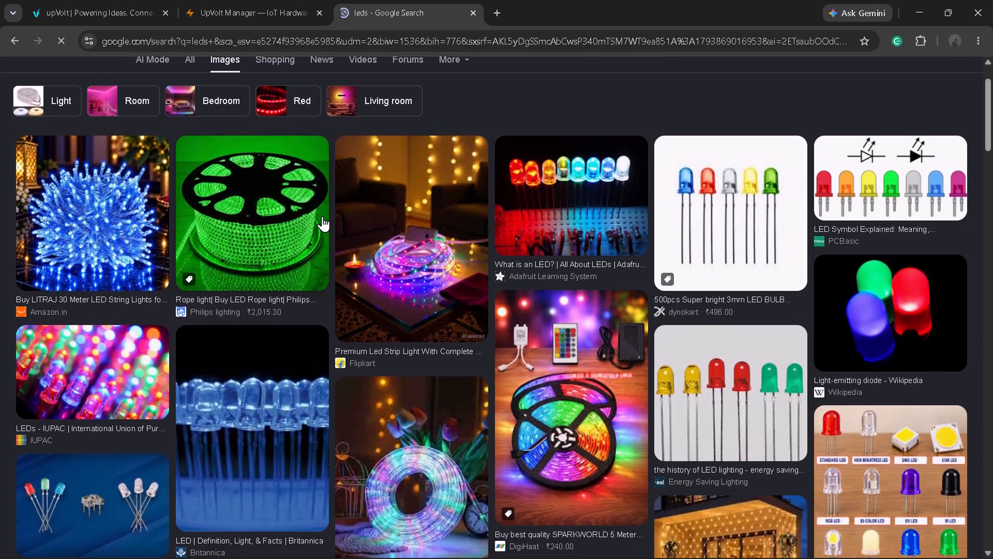
# Narrow the image search to "leds robu" and examine the LED product and price listings.
pyautogui.click(219, 107)
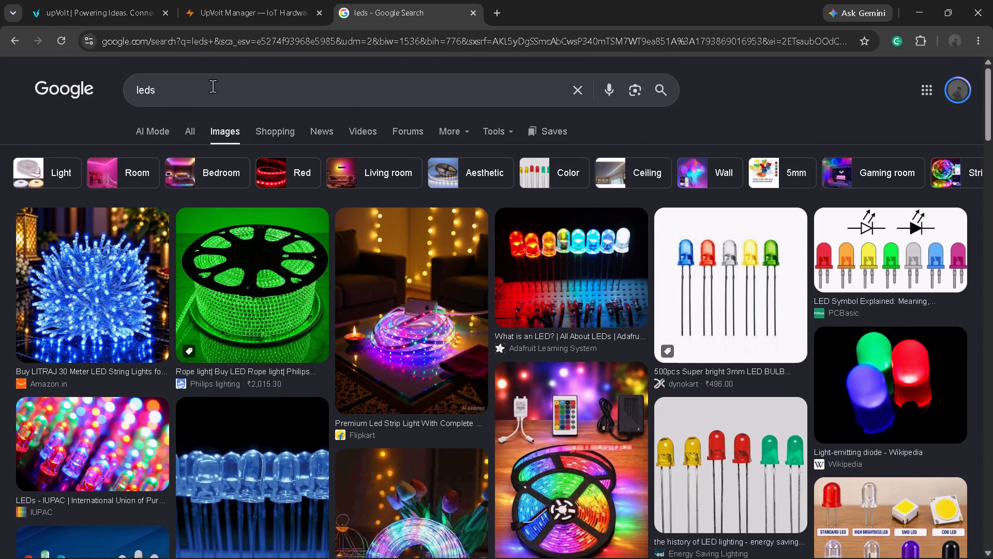
pyautogui.click(213, 86)
pyautogui.press('space')
pyautogui.write('robu')
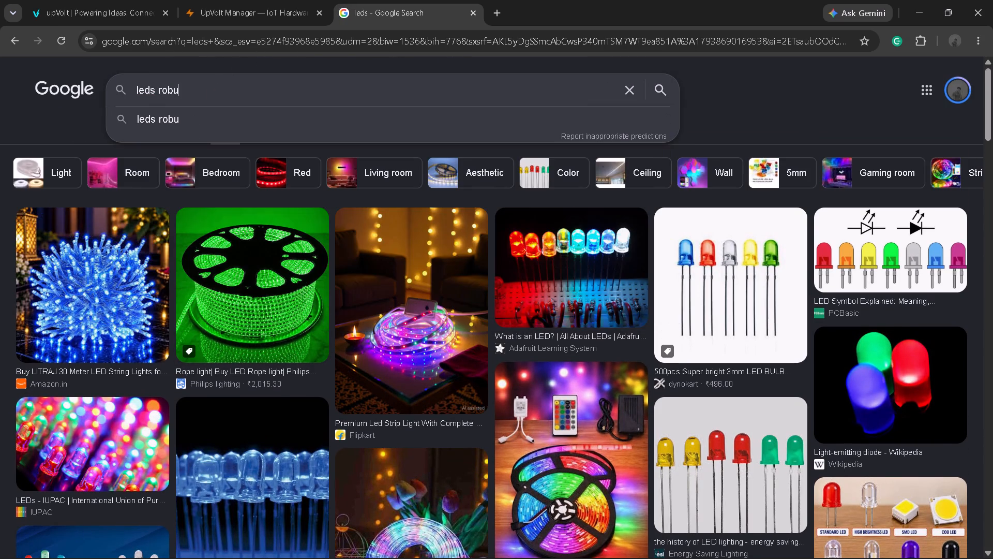
pyautogui.press('Return')
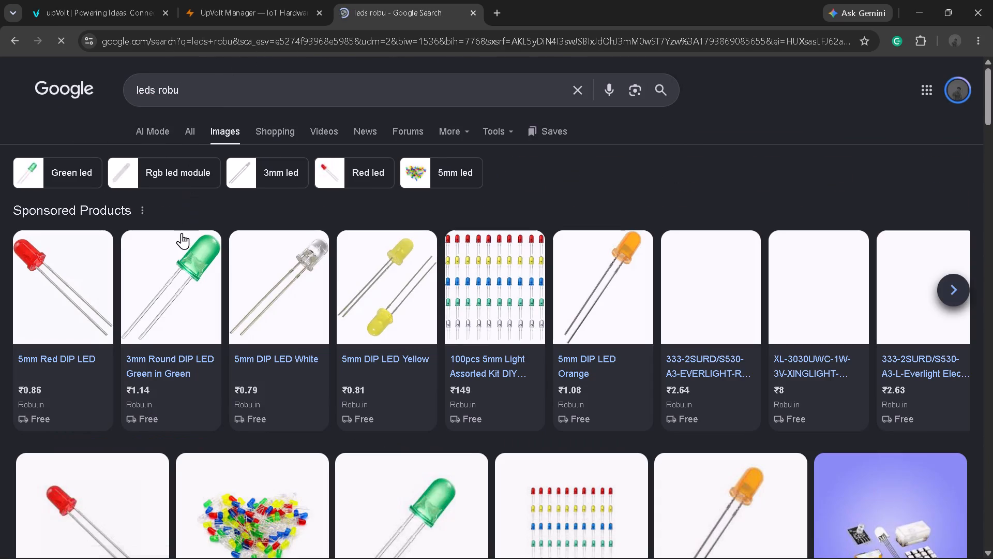
pyautogui.scroll(-1, 182, 233)
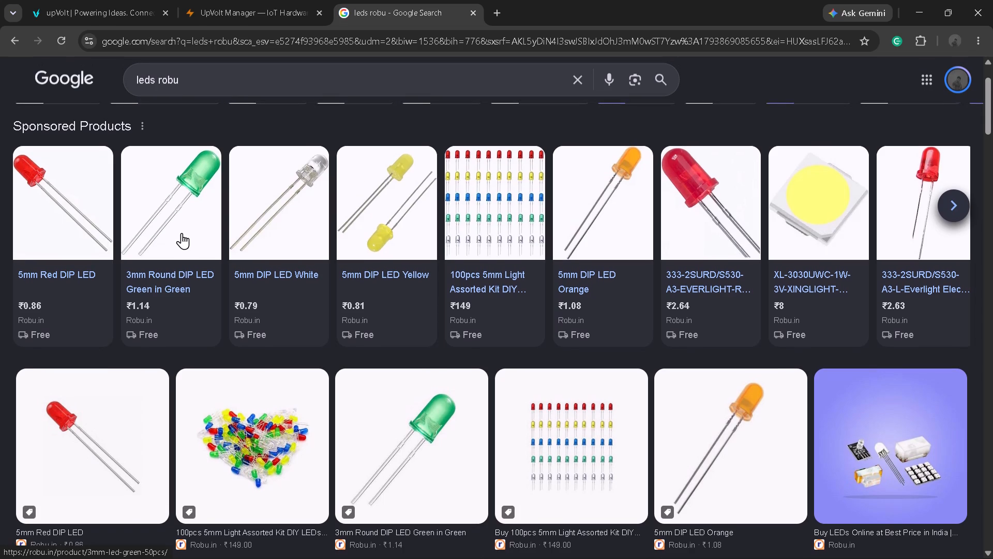
pyautogui.scroll(-1, 182, 233)
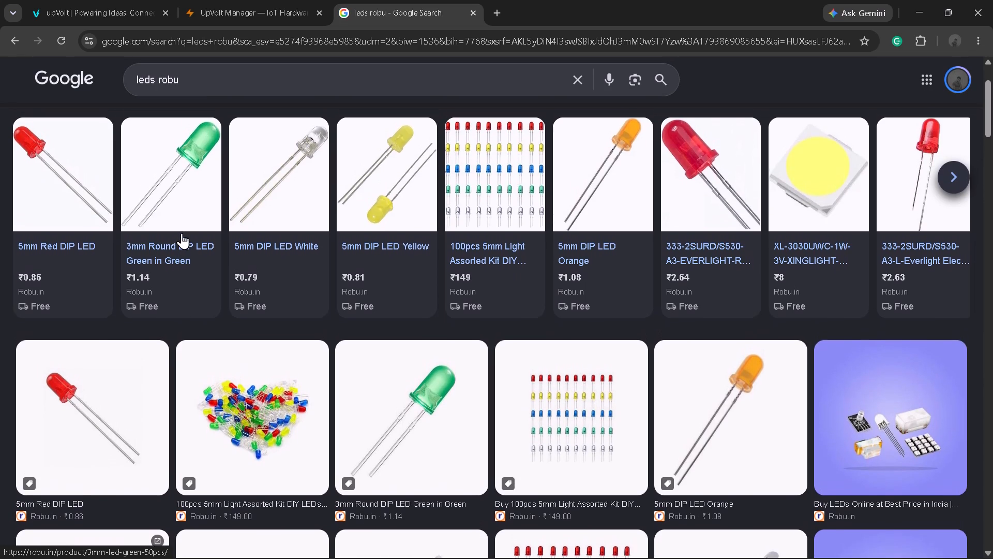
pyautogui.scroll(-1, 182, 233)
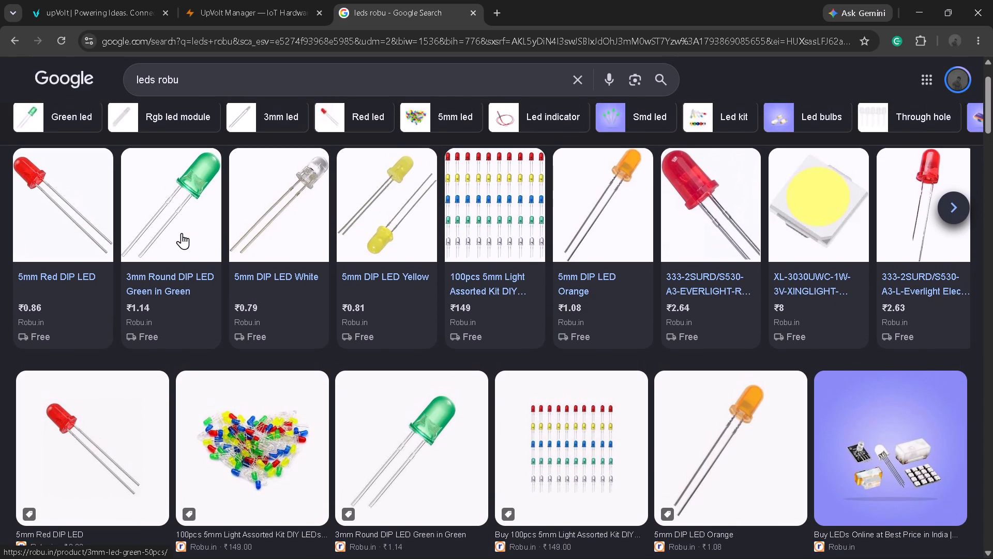
pyautogui.scroll(-1, 182, 233)
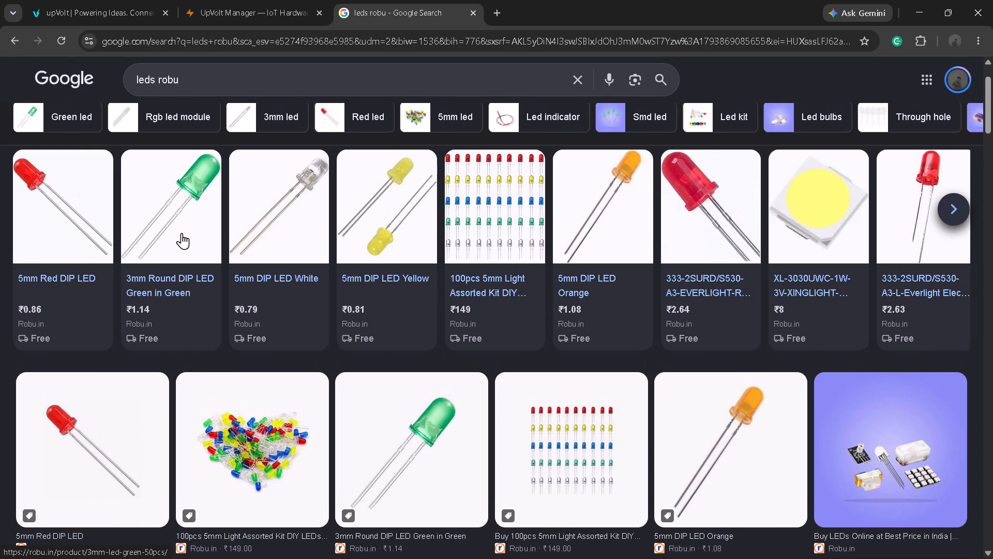
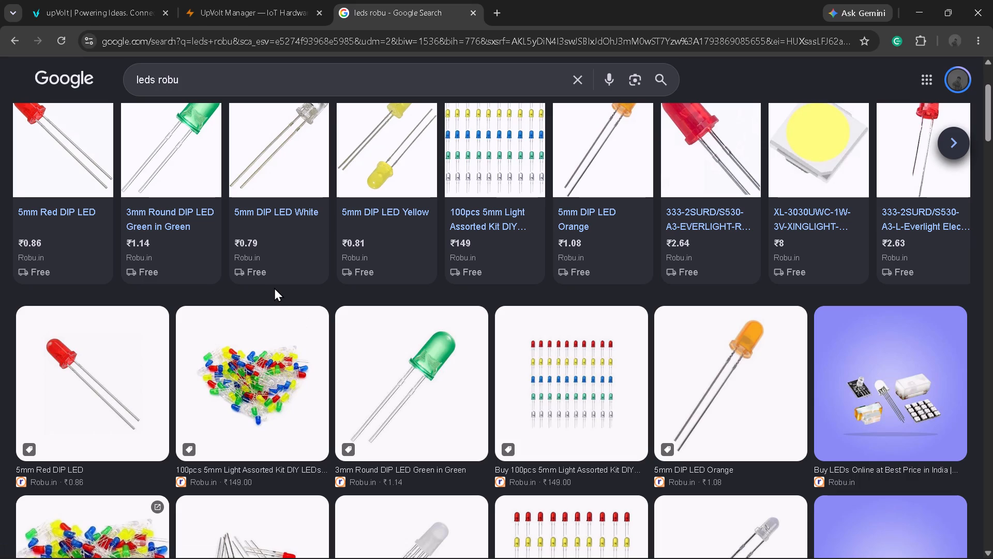
# Check the white leds(pack of 5) entry in the upVolt admin product table against the Robu LED listings.
pyautogui.click(214, 0)
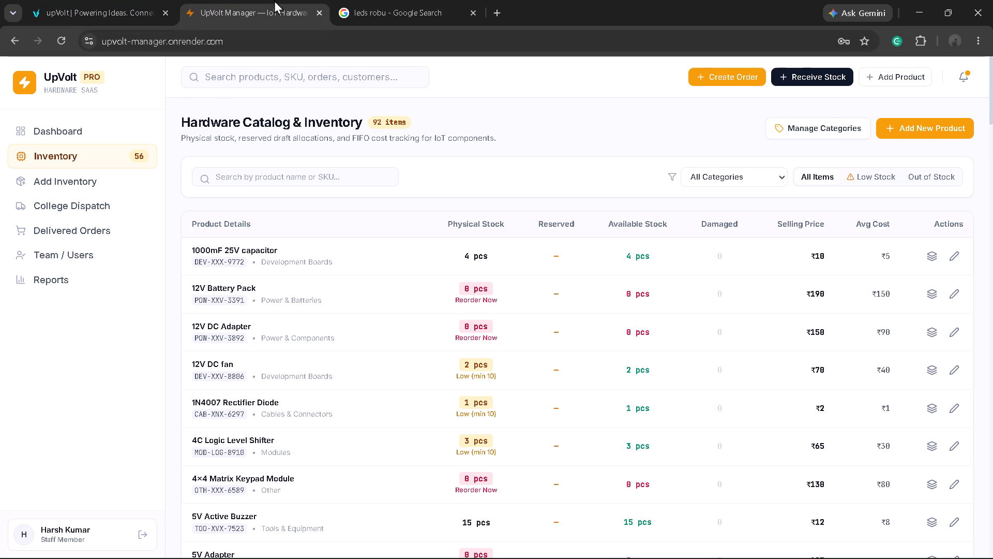
pyautogui.click(132, 0)
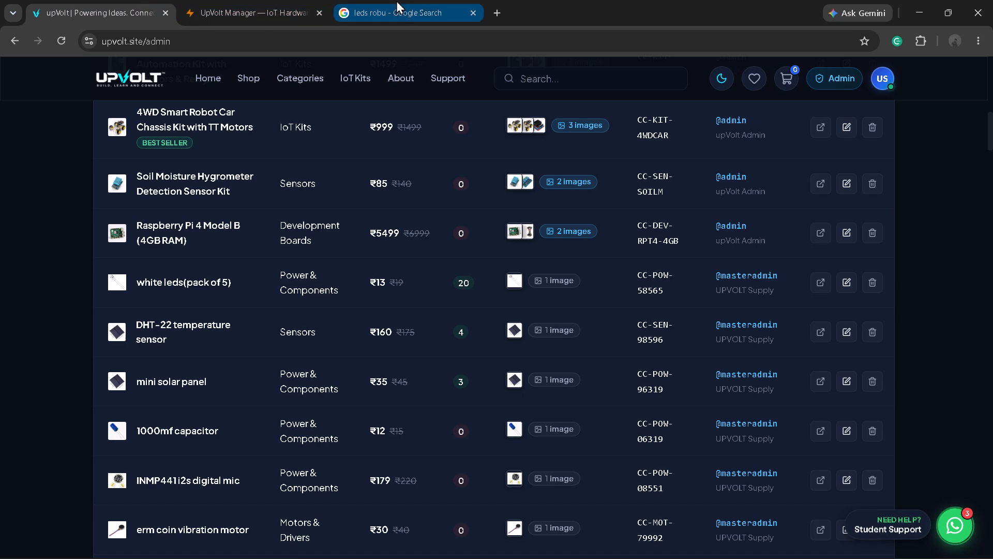
pyautogui.click(430, 2)
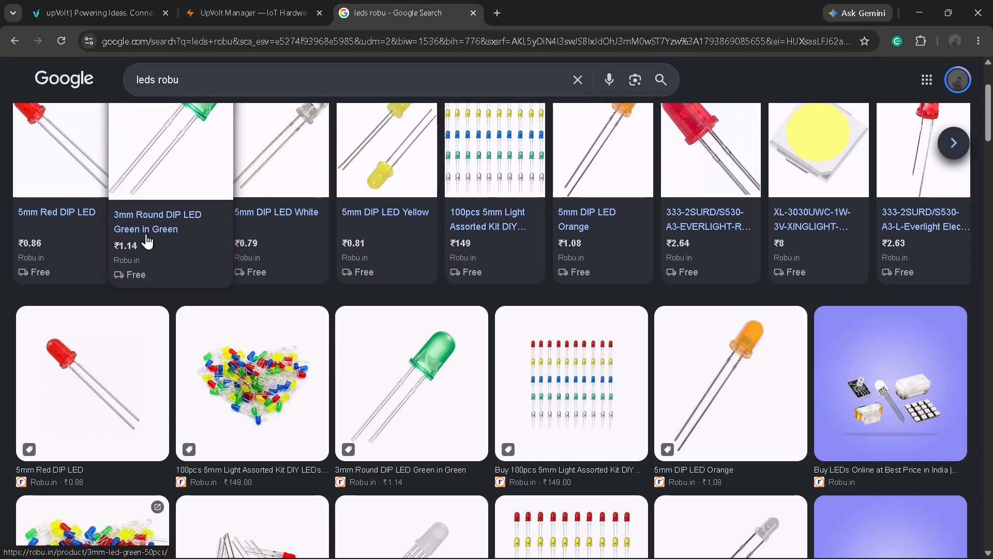
pyautogui.click(66, 0)
pyautogui.scroll(3, 315, 320)
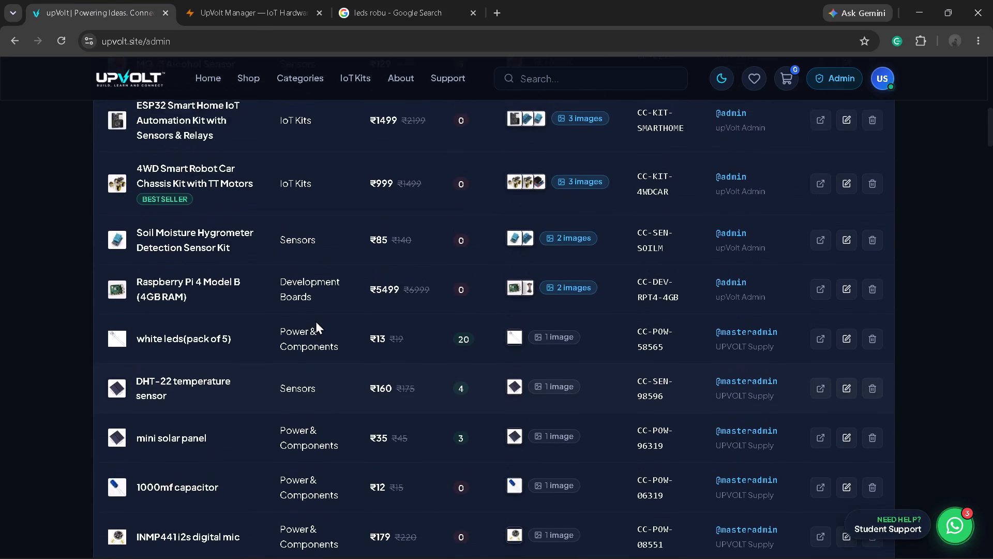
pyautogui.scroll(2, 315, 320)
# Capture a screenshot of the admin product table from white leds(pack of 5) through 9V Battery With Connector.
pyautogui.scroll(-4, 315, 320)
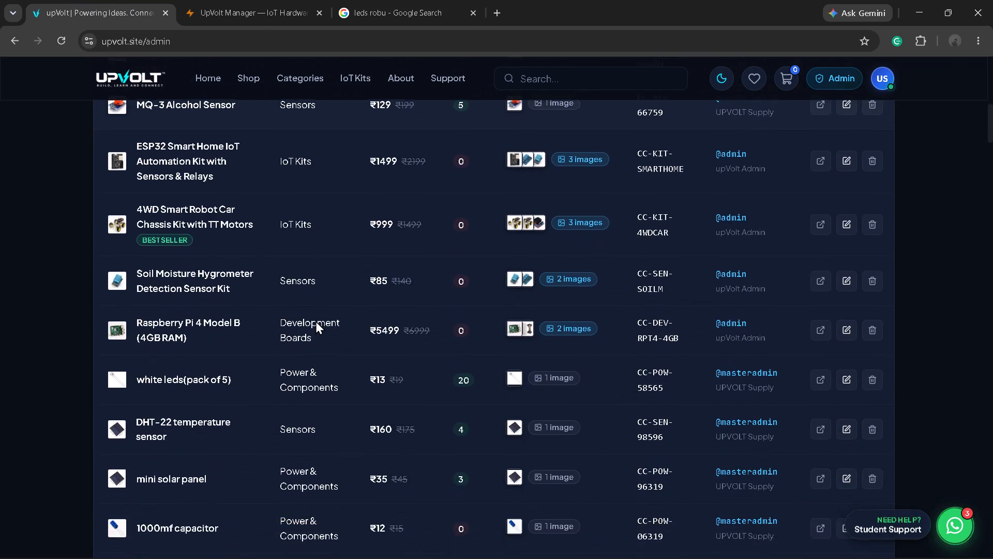
pyautogui.scroll(-3, 315, 320)
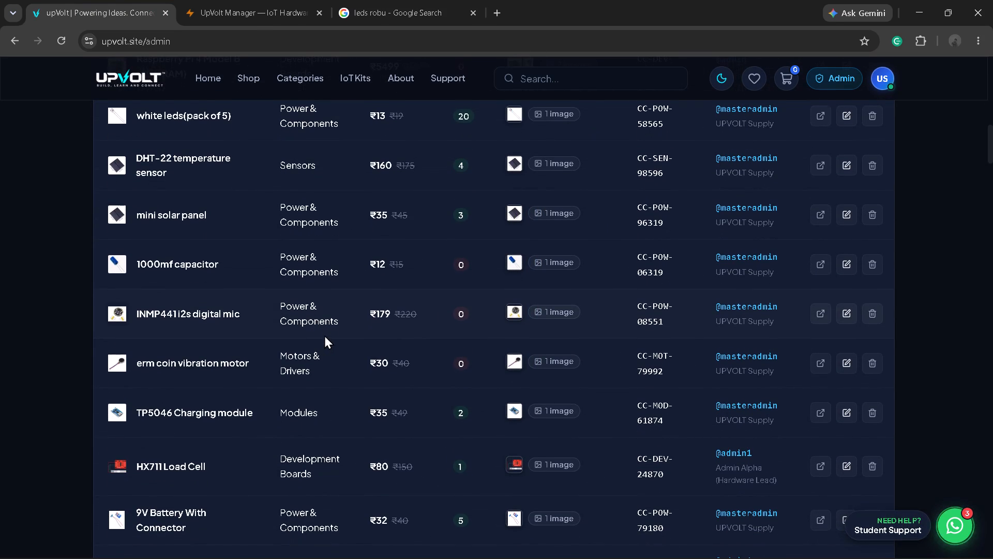
pyautogui.press('Print')
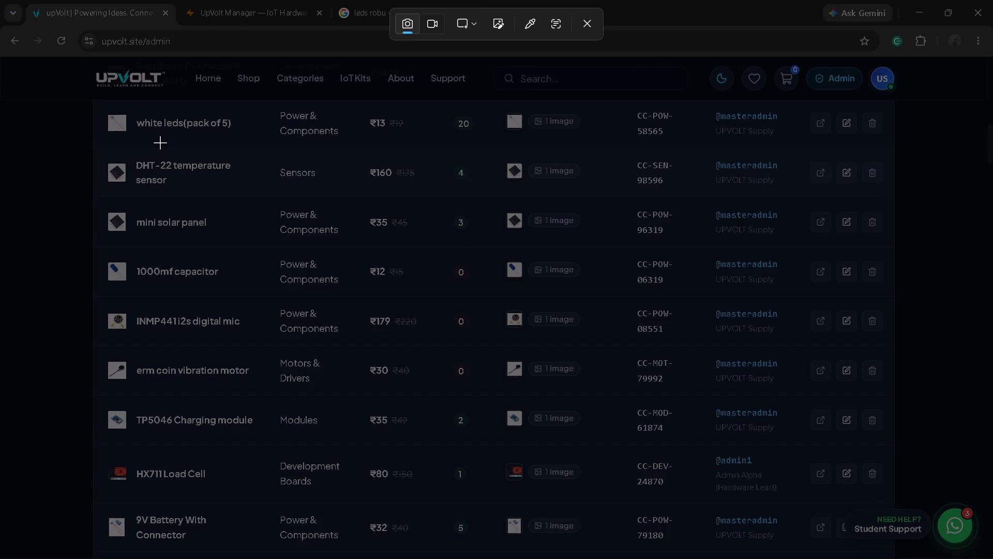
pyautogui.moveTo(97, 98); pyautogui.dragTo(969, 553)
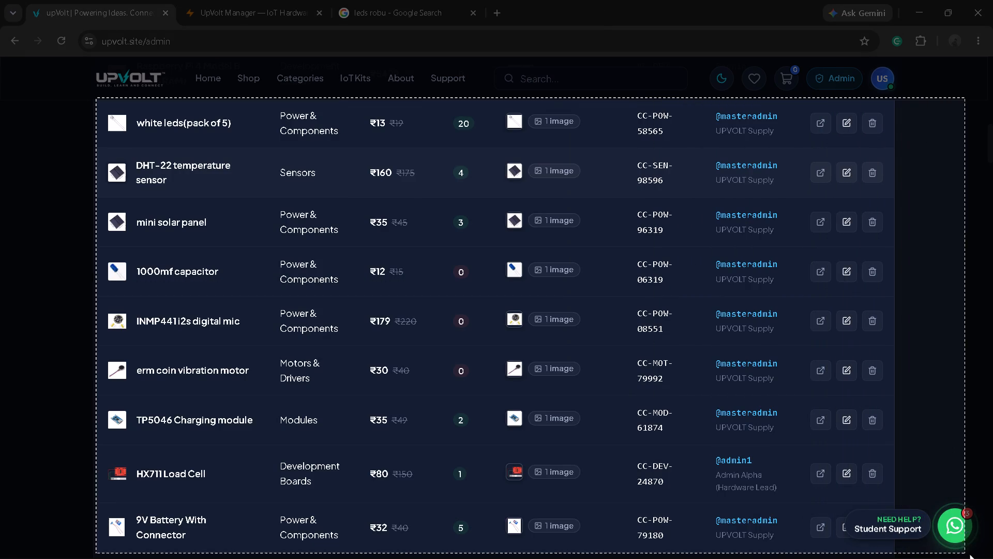
pyautogui.moveTo(969, 553); pyautogui.dragTo(992, 554)
# Review the admin table's next sensor and power entries, and replace the Google image query with a search for "dht22".
pyautogui.scroll(-1, 682, 286)
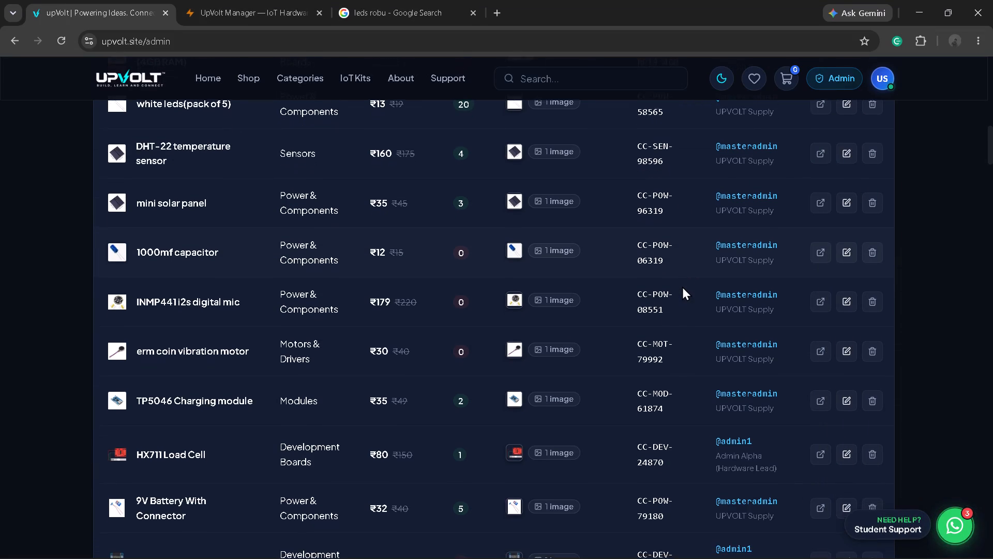
pyautogui.scroll(-1, 682, 286)
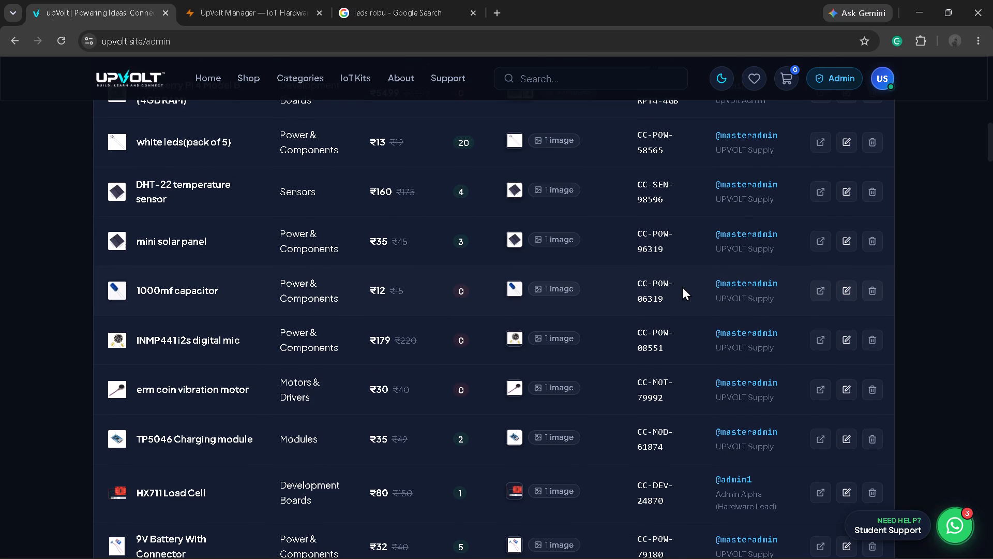
pyautogui.scroll(-1, 682, 286)
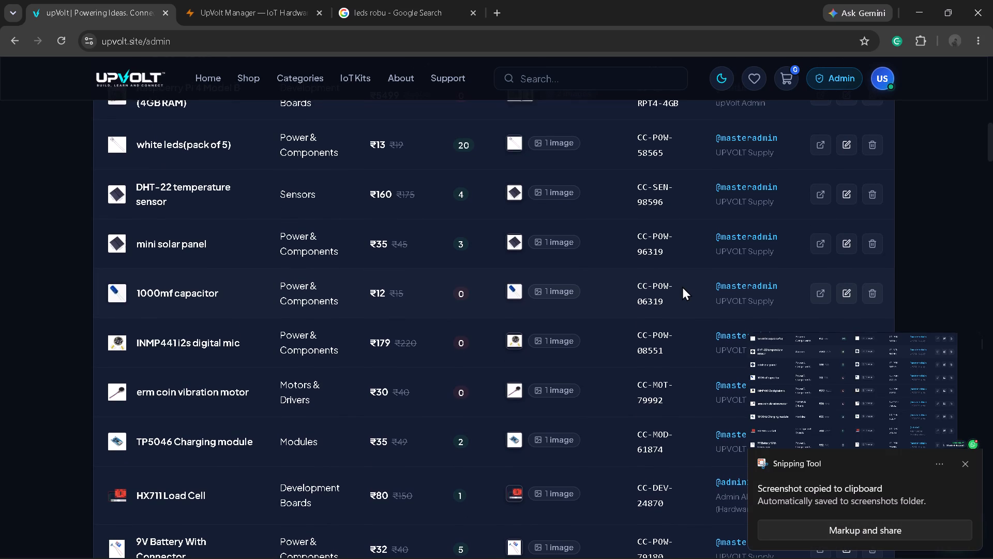
pyautogui.scroll(-1, 682, 286)
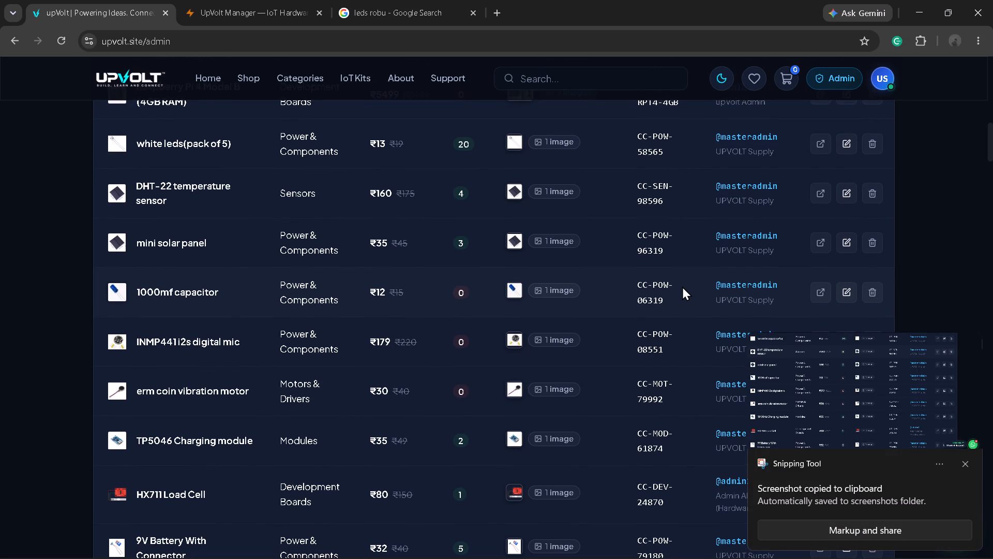
pyautogui.scroll(-1, 682, 286)
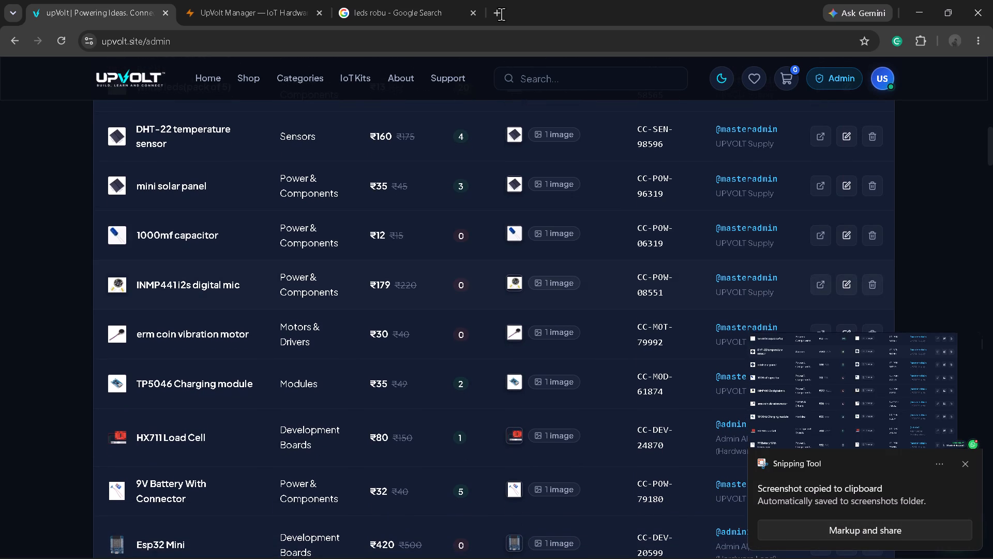
pyautogui.click(416, 0)
pyautogui.click(314, 91)
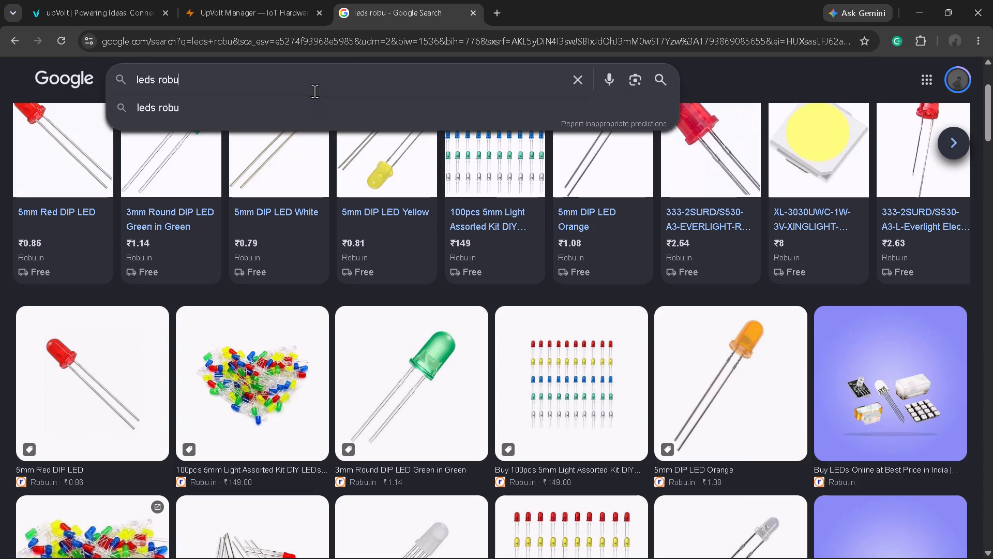
pyautogui.press('BackSpace')
pyautogui.press('BackSpace')
pyautogui.press('BackSpace')
pyautogui.press('BackSpace')
pyautogui.press('BackSpace')
pyautogui.press('BackSpace')
pyautogui.press('BackSpace')
pyautogui.press('BackSpace')
pyautogui.press('BackSpace')
pyautogui.press('BackSpace')
pyautogui.press('BackSpace')
pyautogui.press('BackSpace')
pyautogui.press('BackSpace')
pyautogui.press('BackSpace')
pyautogui.write('dht22')
pyautogui.press('Return')
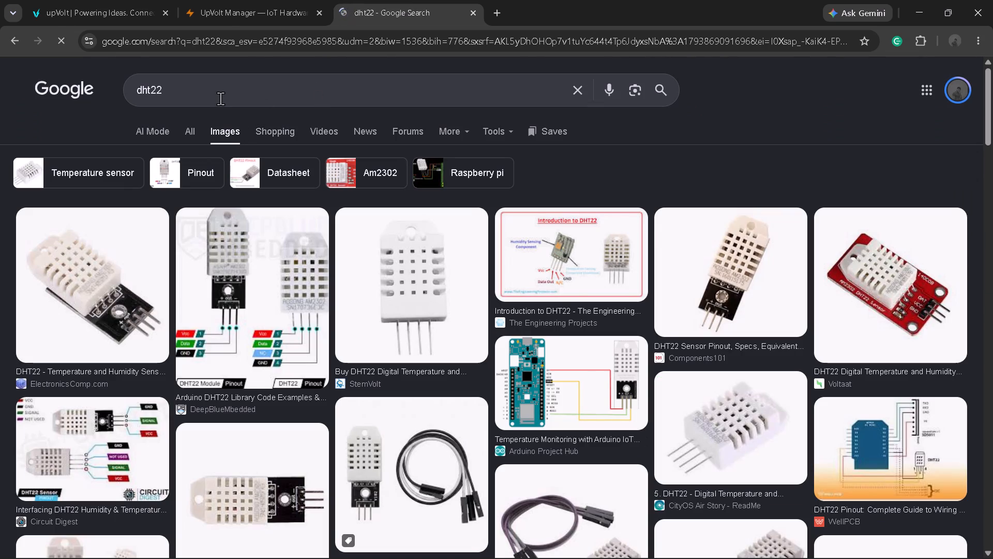
# Narrow the image search to "dht22 robocraze" and examine the DHT22 sensor product and price listings.
pyautogui.click(220, 98)
pyautogui.press('space')
pyautogui.write('ro')
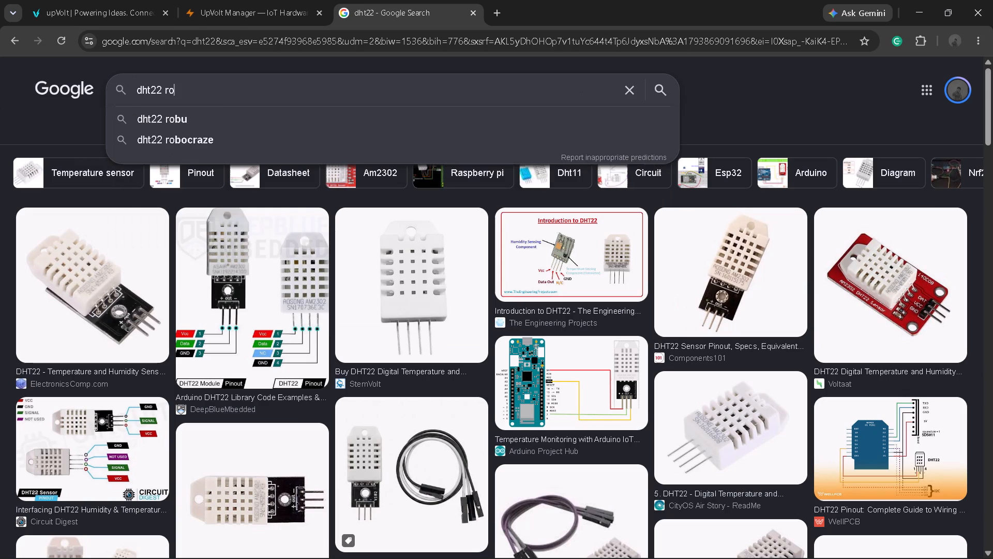
pyautogui.click(220, 145)
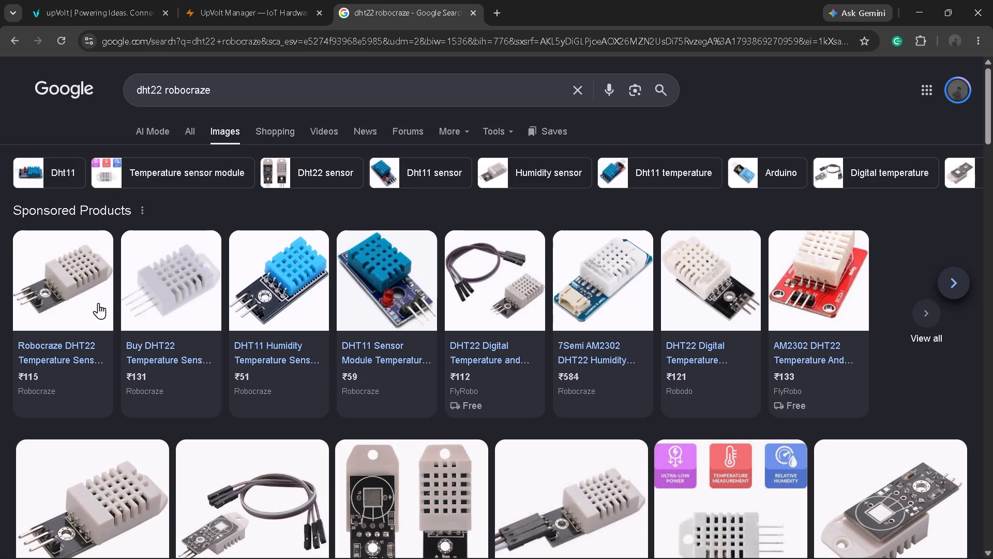
pyautogui.scroll(-1, 155, 313)
pyautogui.scroll(-1, 212, 348)
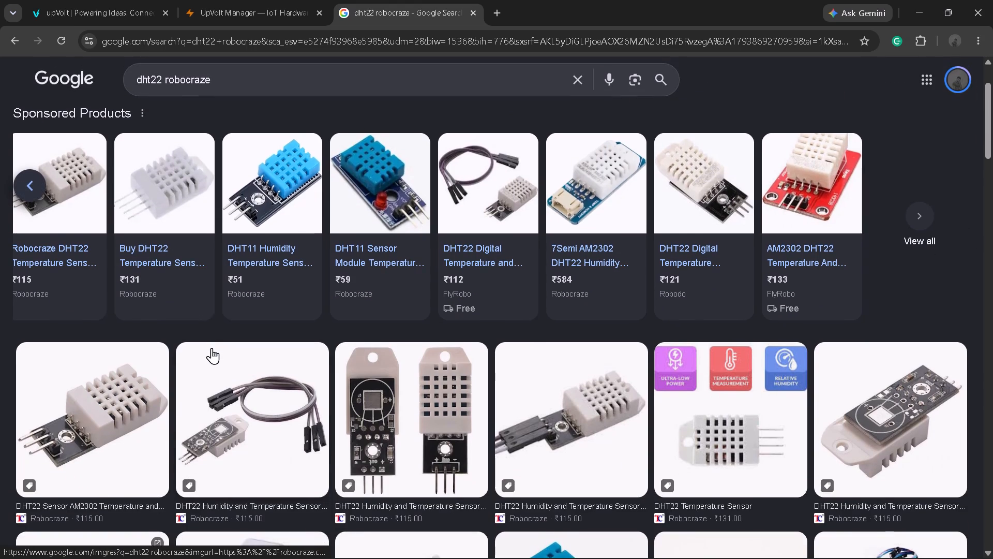
pyautogui.scroll(-1, 212, 348)
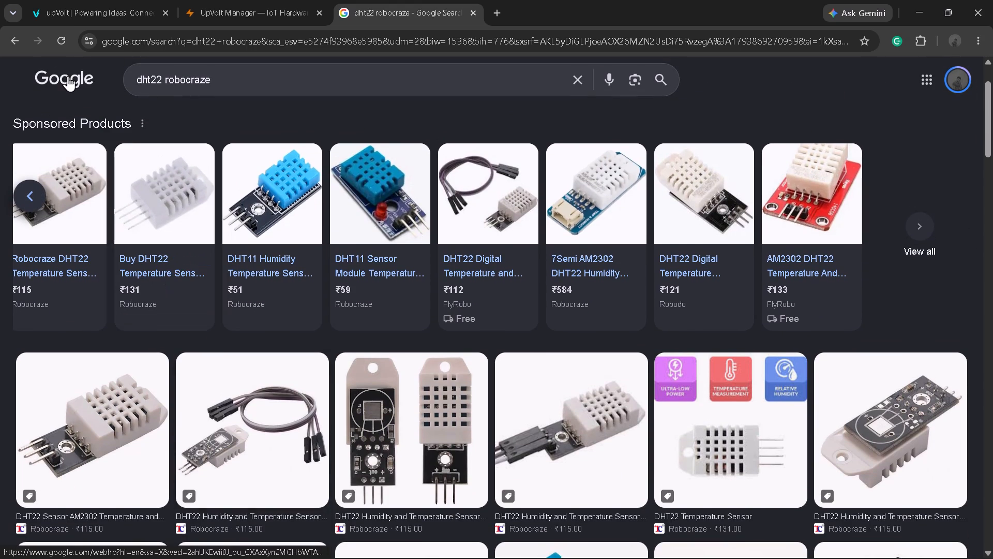
# Return to the DHT-22 temperature sensor entry in the upVolt admin product table.
pyautogui.click(124, 16)
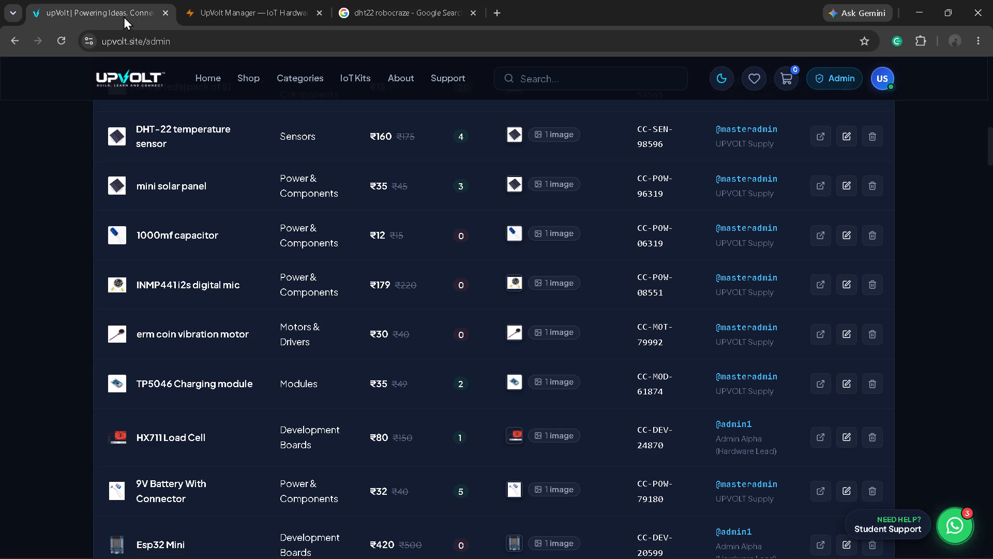
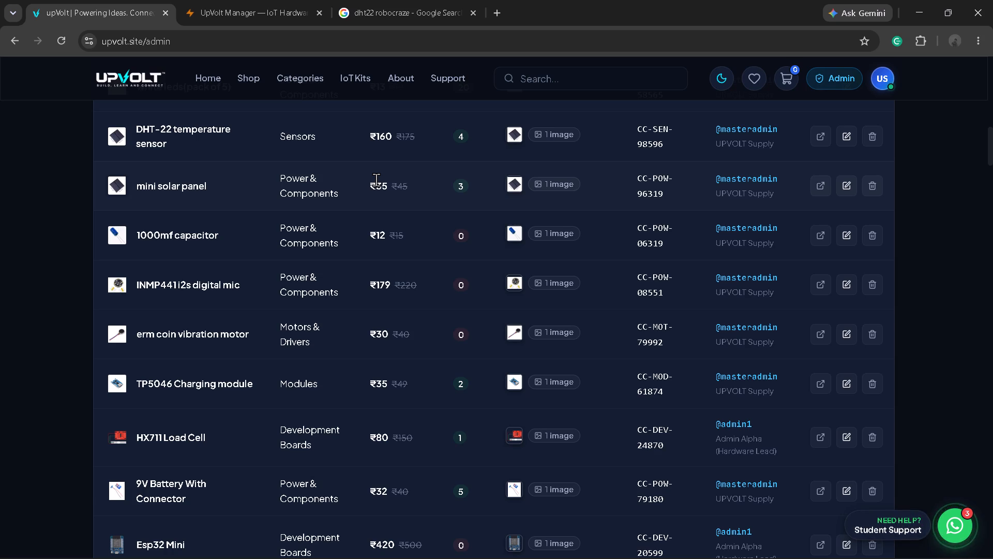
# Replace the Google image query with "minim solar panel robocraze" and examine the mini solar panel listings and prices.
pyautogui.click(425, 4)
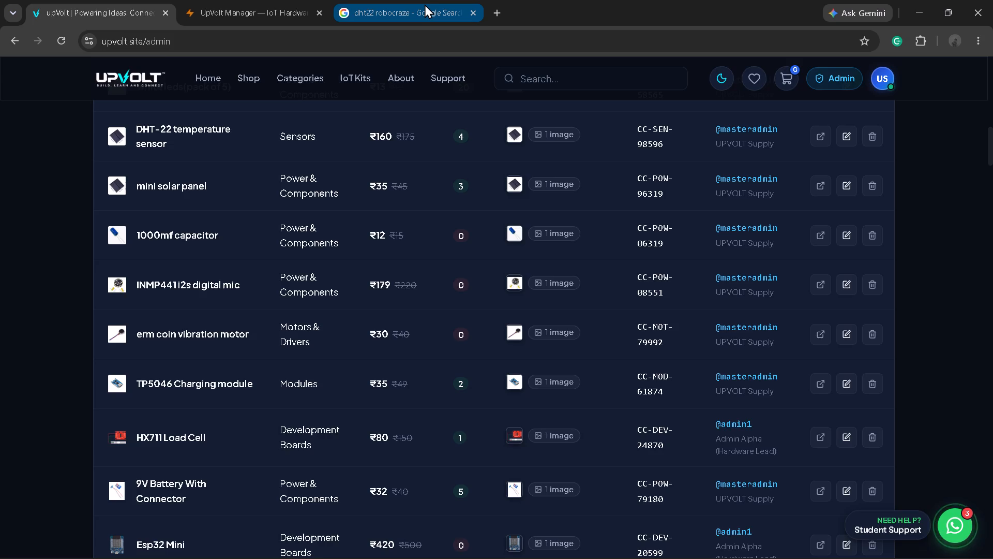
pyautogui.click(349, 90)
pyautogui.press('BackSpace')
pyautogui.press('BackSpace')
pyautogui.press('BackSpace')
pyautogui.press('BackSpace')
pyautogui.press('BackSpace')
pyautogui.press('BackSpace')
pyautogui.press('BackSpace')
pyautogui.press('BackSpace')
pyautogui.press('BackSpace')
pyautogui.press('BackSpace')
pyautogui.press('BackSpace')
pyautogui.press('BackSpace')
pyautogui.press('BackSpace')
pyautogui.press('BackSpace')
pyautogui.press('BackSpace')
pyautogui.press('BackSpace')
pyautogui.press('BackSpace')
pyautogui.press('BackSpace')
pyautogui.press('BackSpace')
pyautogui.press('BackSpace')
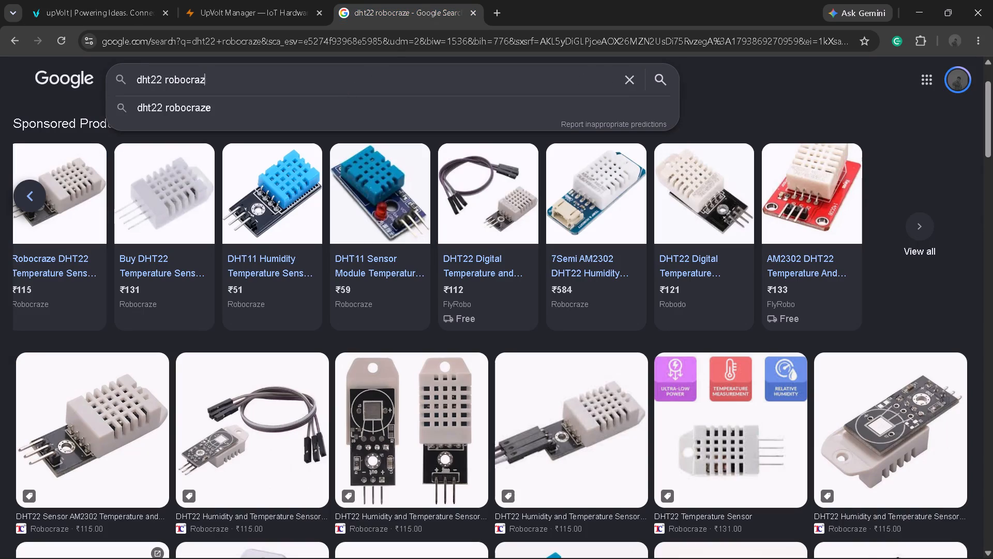
pyautogui.write('mii')
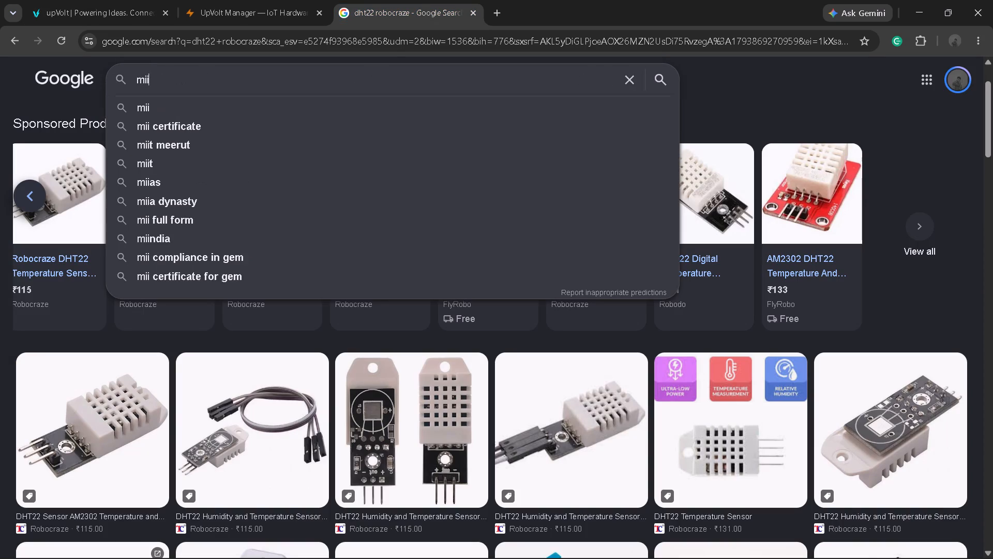
pyautogui.press('BackSpace')
pyautogui.write('nim sol')
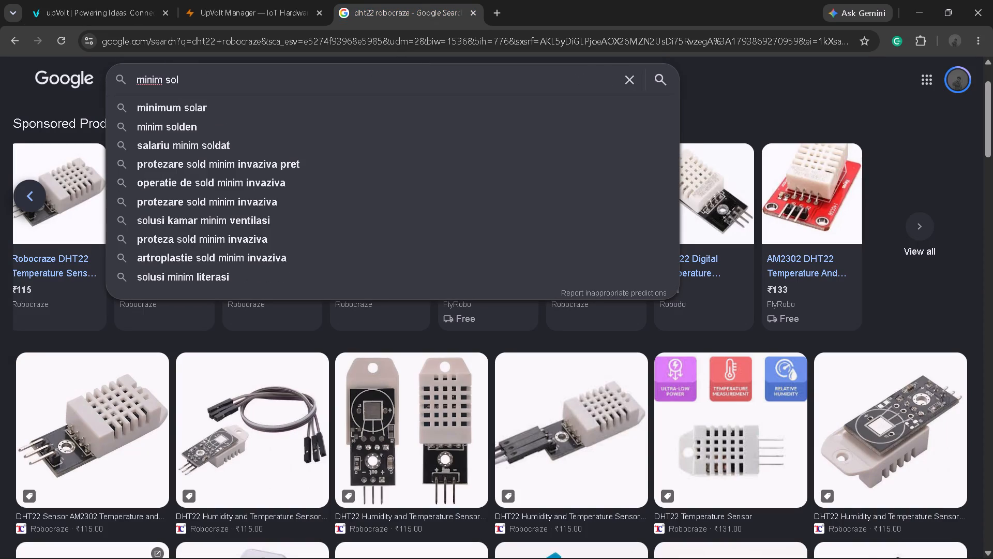
pyautogui.write('ar')
pyautogui.press('space')
pyautogui.write('pam')
pyautogui.press('BackSpace')
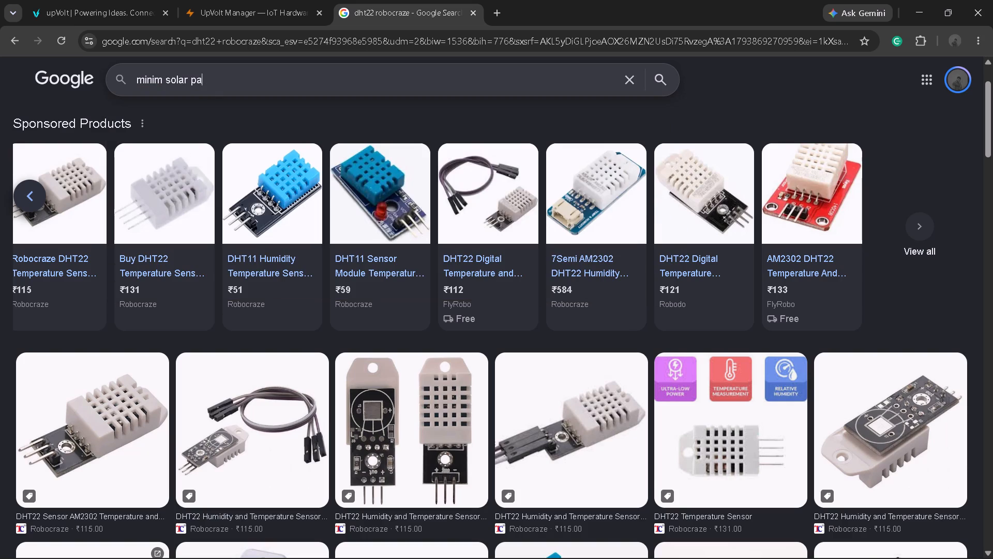
pyautogui.press('m')
pyautogui.press('BackSpace')
pyautogui.write(']nel')
pyautogui.press('space')
pyautogui.press('BackSpace')
pyautogui.press('BackSpace')
pyautogui.press('BackSpace')
pyautogui.press('BackSpace')
pyautogui.press('BackSpace')
pyautogui.write('nel robocraze')
pyautogui.press('Return')
pyautogui.scroll(-1, 419, 232)
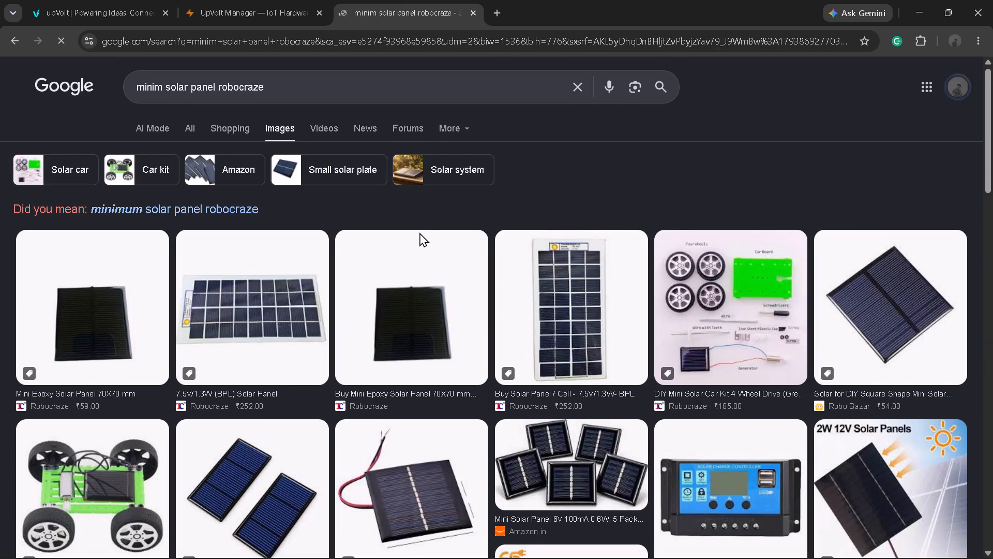
pyautogui.scroll(-1, 419, 232)
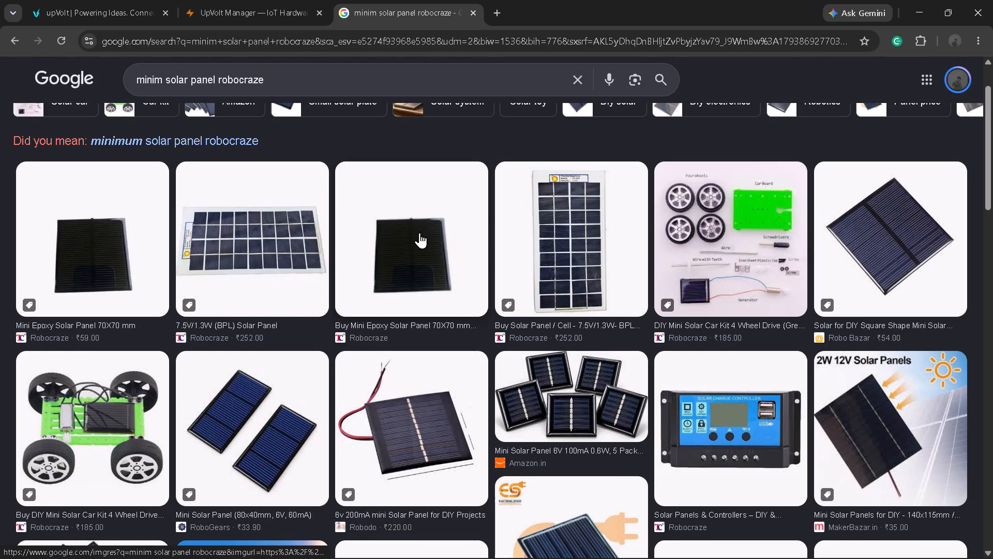
# In the upVolt admin table, set the mini solar panel's price to ₹44 and original price to ₹59, and save the product.
pyautogui.click(55, 1)
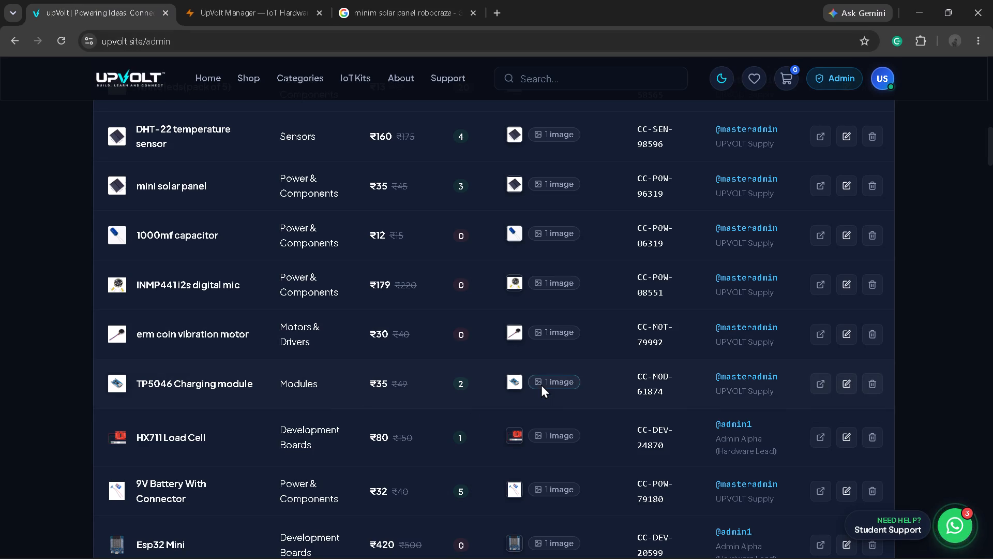
pyautogui.click(838, 186)
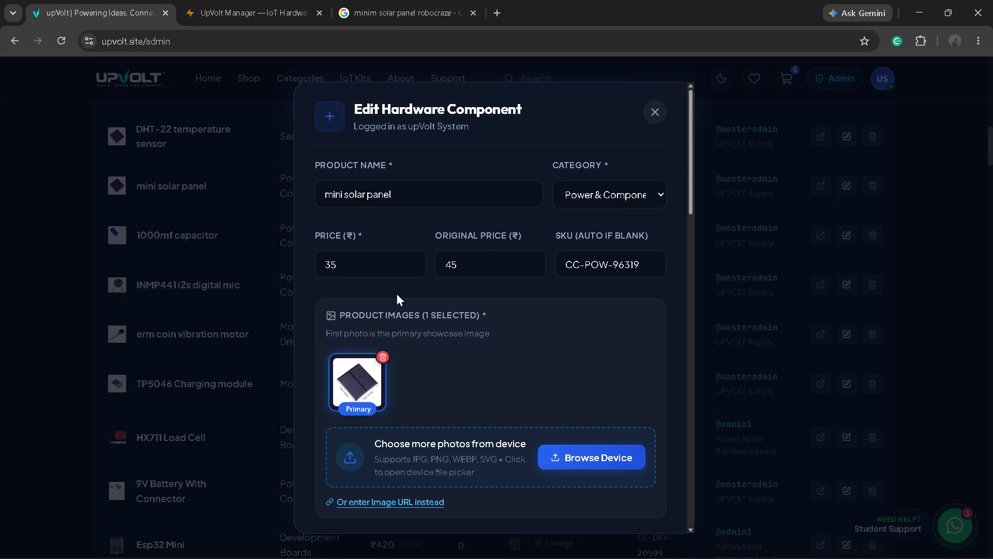
pyautogui.click(362, 260)
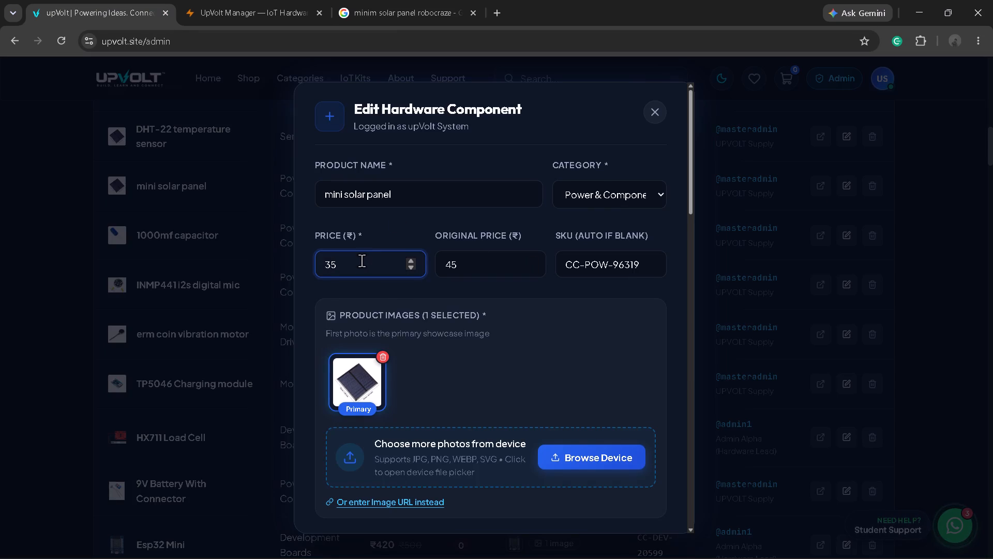
pyautogui.press('BackSpace')
pyautogui.press('BackSpace')
pyautogui.write('44')
pyautogui.press('Right')
pyautogui.click(461, 257)
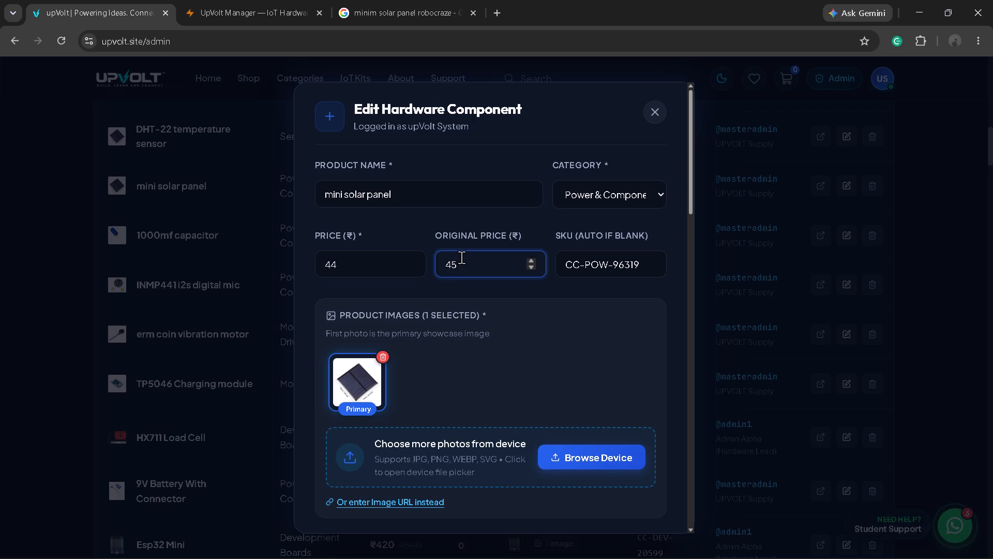
pyautogui.press('BackSpace')
pyautogui.press('BackSpace')
pyautogui.press('BackSpace')
pyautogui.write('59')
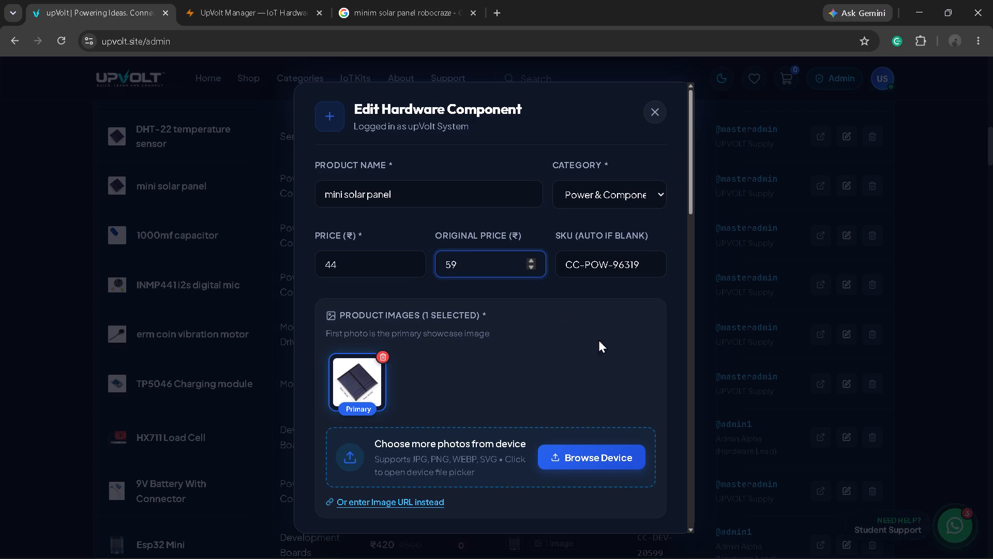
pyautogui.scroll(-7, 565, 339)
pyautogui.moveTo(576, 486); pyautogui.dragTo(571, 499)
pyautogui.click(571, 499)
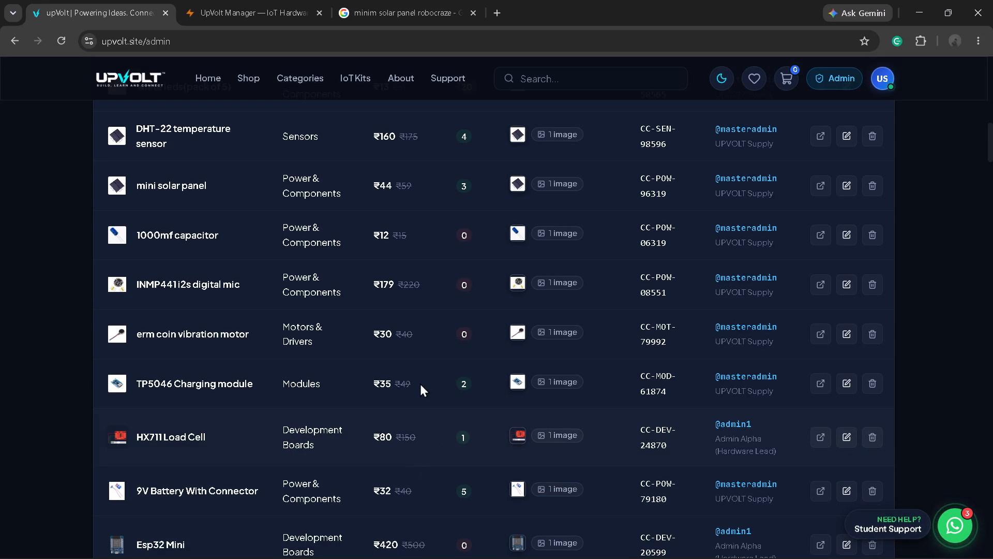
# Replace the Google image query with the suggested search "1000mf capacitor" and examine the listings and prices.
pyautogui.scroll(-1, 482, 298)
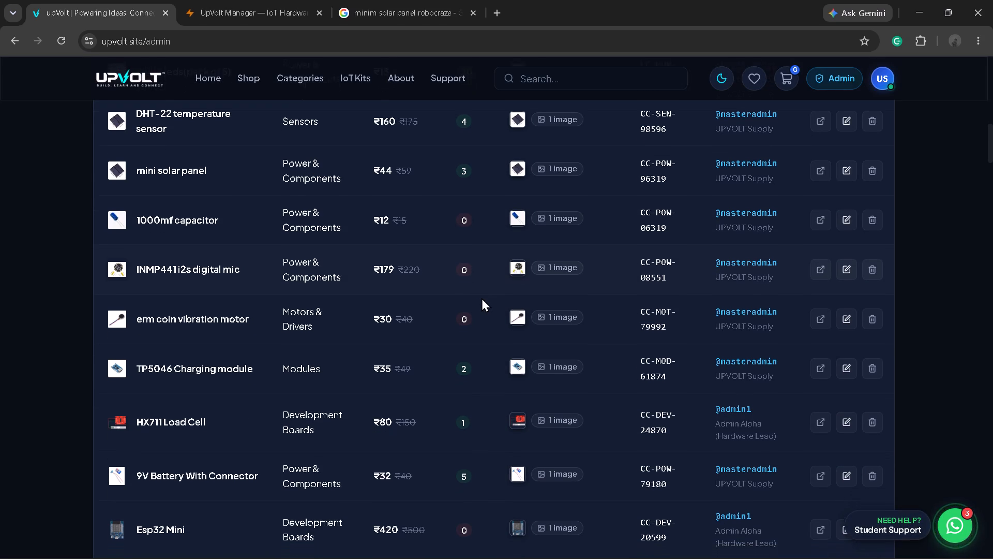
pyautogui.scroll(-1, 482, 298)
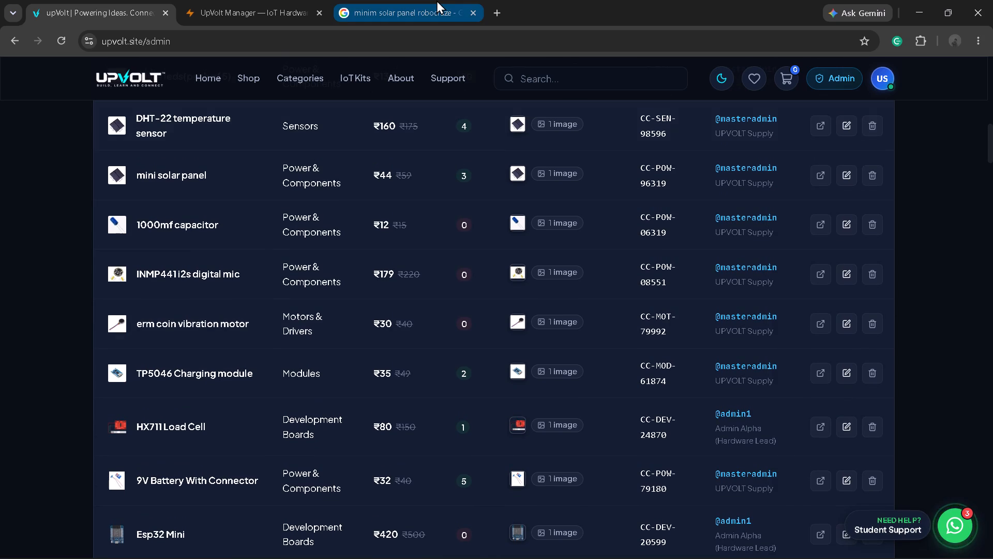
pyautogui.click(437, 0)
pyautogui.click(347, 73)
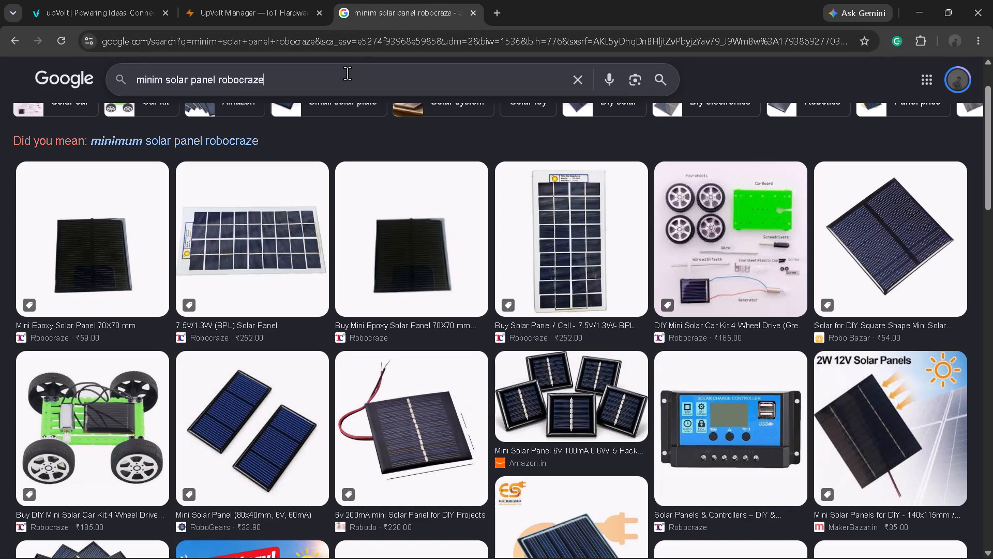
pyautogui.press('BackSpace')
pyautogui.press('BackSpace')
pyautogui.press('BackSpace')
pyautogui.press('BackSpace')
pyautogui.press('BackSpace')
pyautogui.press('BackSpace')
pyautogui.press('BackSpace')
pyautogui.press('BackSpace')
pyautogui.press('BackSpace')
pyautogui.press('BackSpace')
pyautogui.press('BackSpace')
pyautogui.press('BackSpace')
pyautogui.press('BackSpace')
pyautogui.press('BackSpace')
pyautogui.press('BackSpace')
pyautogui.press('BackSpace')
pyautogui.press('BackSpace')
pyautogui.press('BackSpace')
pyautogui.press('BackSpace')
pyautogui.press('BackSpace')
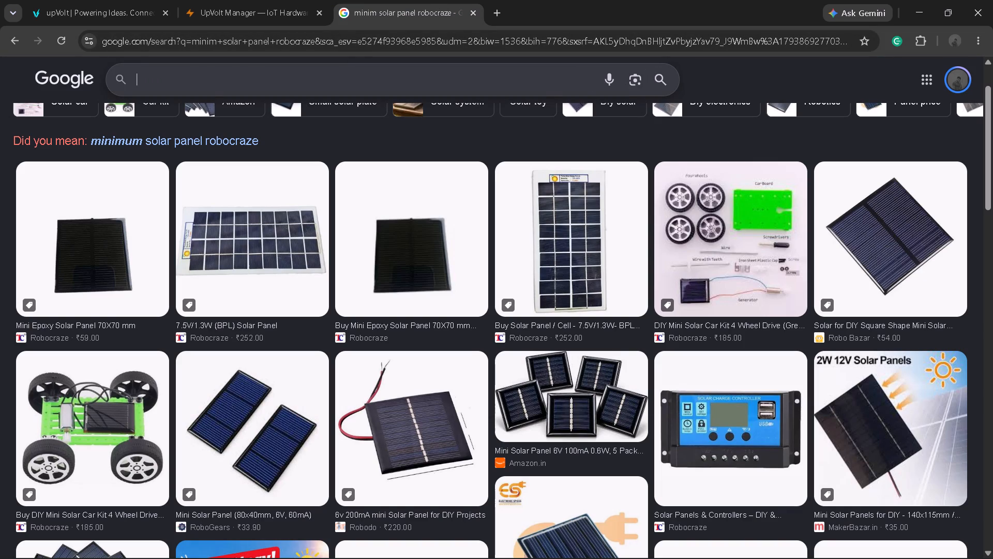
pyautogui.write('1000')
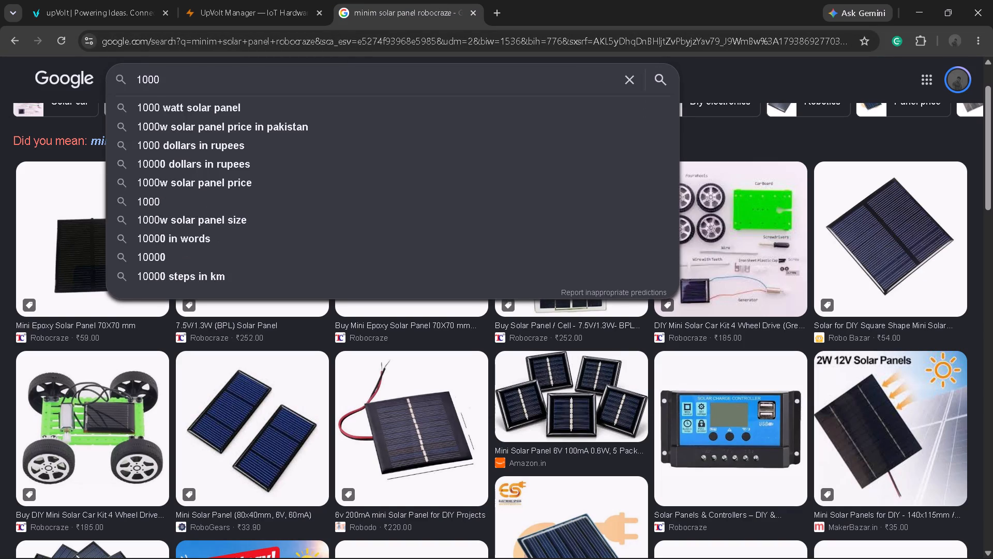
pyautogui.write('mf')
pyautogui.press('space')
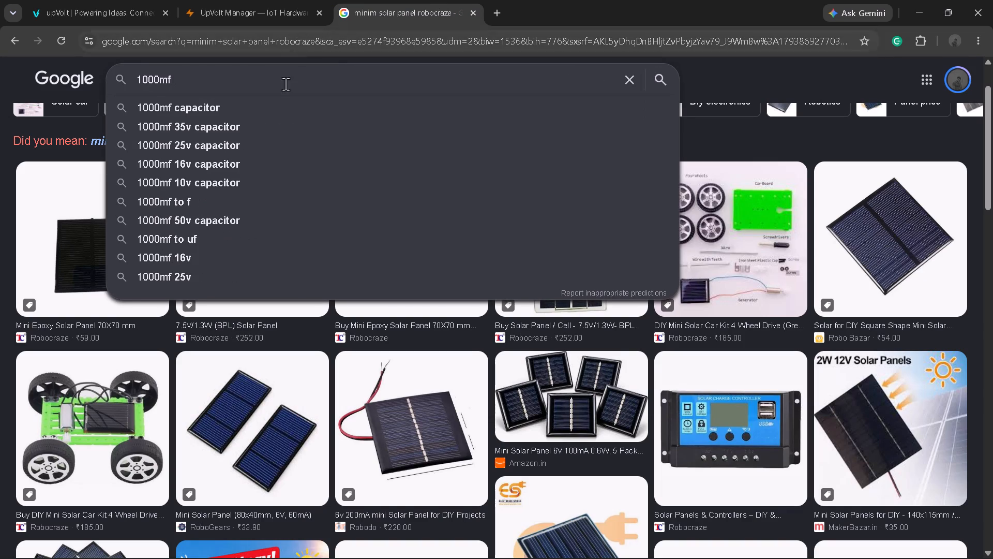
pyautogui.click(293, 113)
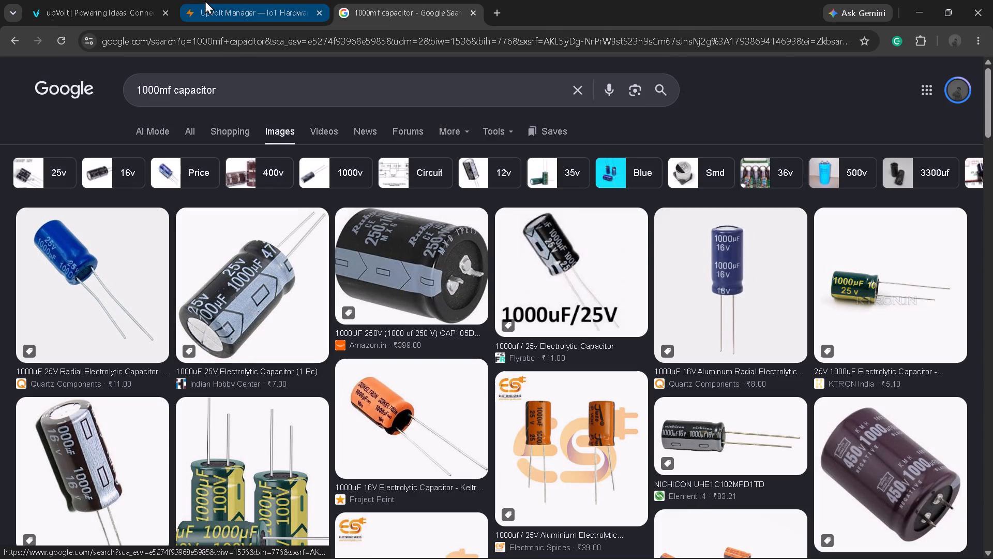
# Compare the 1000mF 25V capacitor entry in the UpVolt Manager inventory with the 1000mf capacitor row in the upVolt admin table.
pyautogui.click(182, 1)
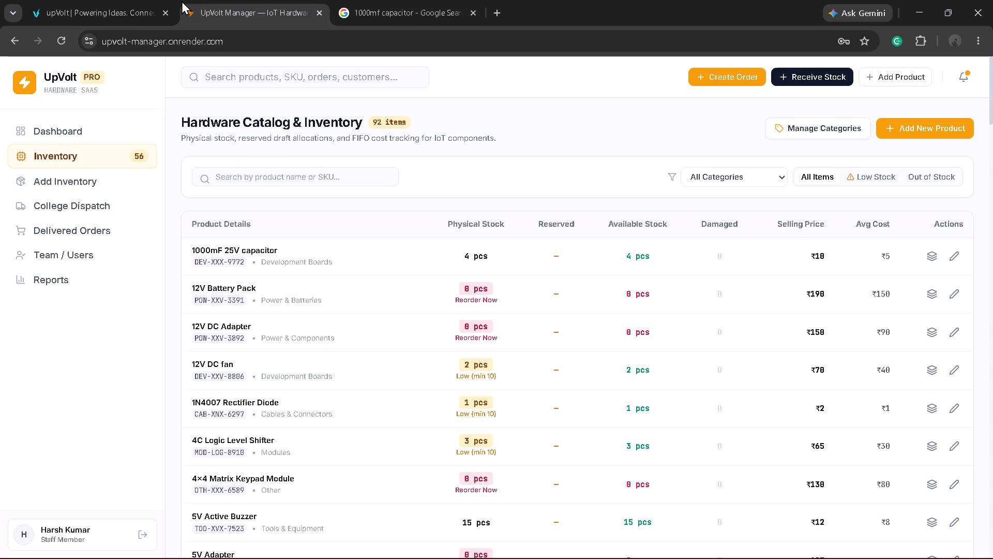
pyautogui.click(146, 0)
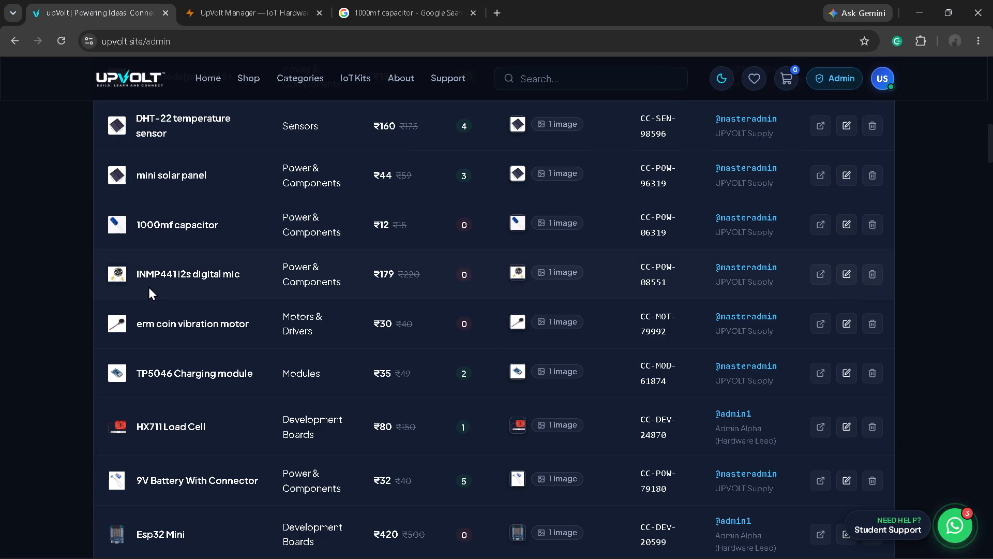
# Copy the INMP441 digital mic's name from the admin table and run a Google image search for "INMP441 i2s digital mi".
pyautogui.moveTo(136, 272); pyautogui.dragTo(235, 271)
pyautogui.hotkey('ctrl', 'c')
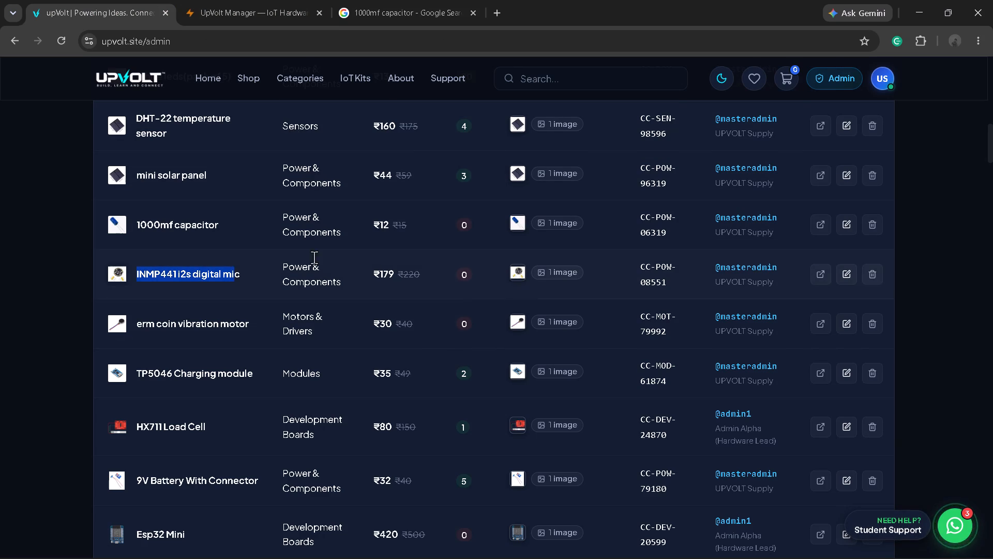
pyautogui.click(278, 0)
pyautogui.click(415, 0)
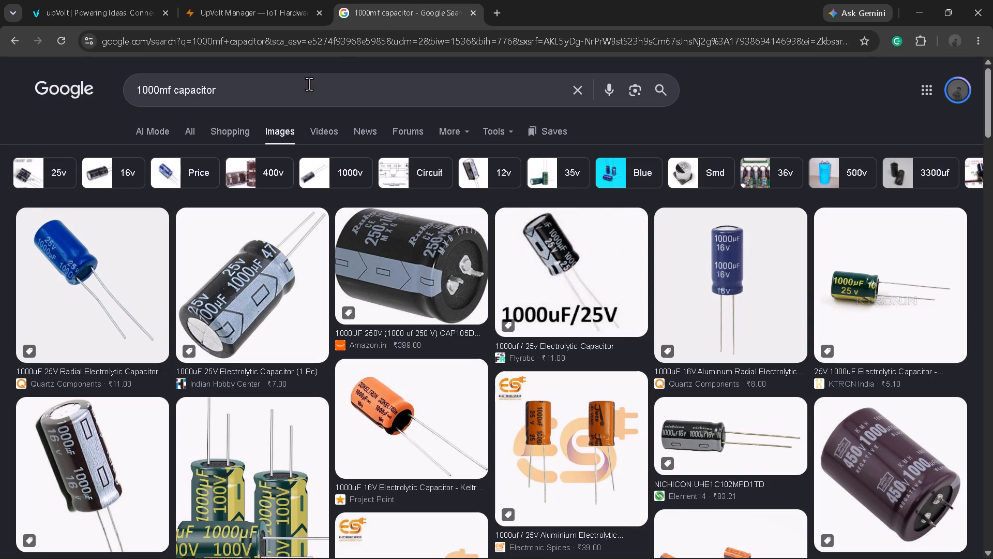
pyautogui.click(309, 84)
pyautogui.press('BackSpace')
pyautogui.press('BackSpace')
pyautogui.press('BackSpace')
pyautogui.press('BackSpace')
pyautogui.press('BackSpace')
pyautogui.press('BackSpace')
pyautogui.press('BackSpace')
pyautogui.press('BackSpace')
pyautogui.press('BackSpace')
pyautogui.press('BackSpace')
pyautogui.press('BackSpace')
pyautogui.press('BackSpace')
pyautogui.press('BackSpace')
pyautogui.press('BackSpace')
pyautogui.press('BackSpace')
pyautogui.press('BackSpace')
pyautogui.press('BackSpace')
pyautogui.press('BackSpace')
pyautogui.press('BackSpace')
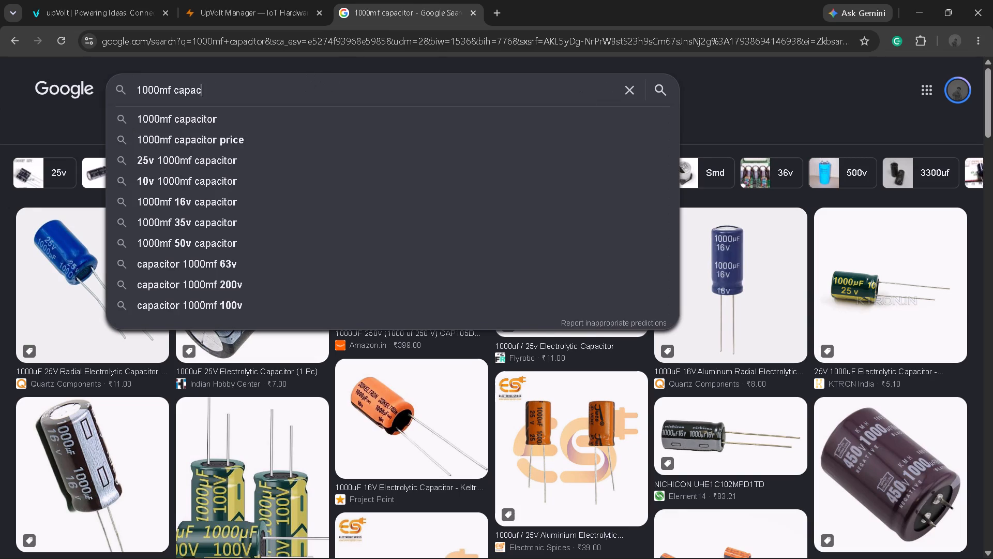
pyautogui.hotkey('ctrl', 'v')
pyautogui.press('Return')
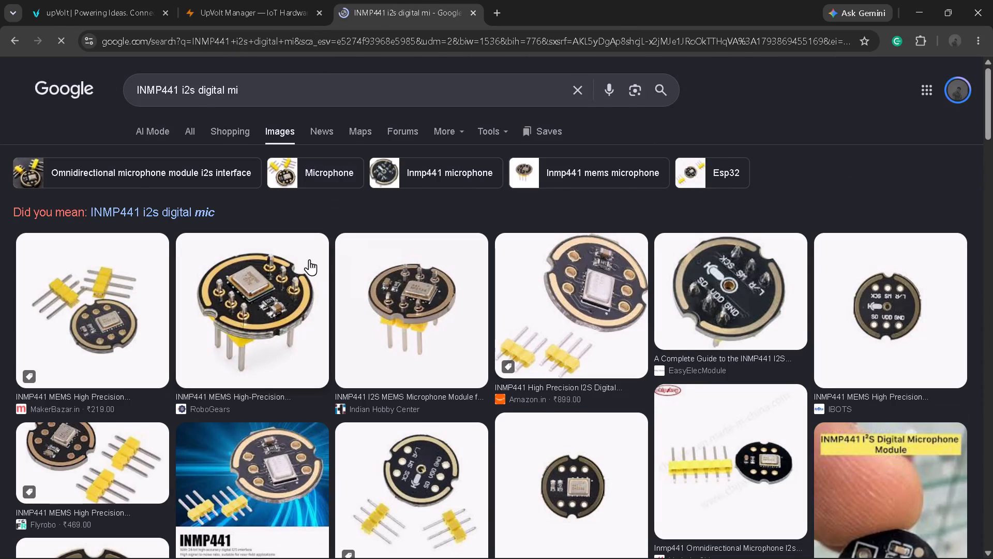
# Extend the image search to "INMP441 i2s digital mic robu" and examine the Robu microphone module listings and prices.
pyautogui.click(267, 88)
pyautogui.write('c robu')
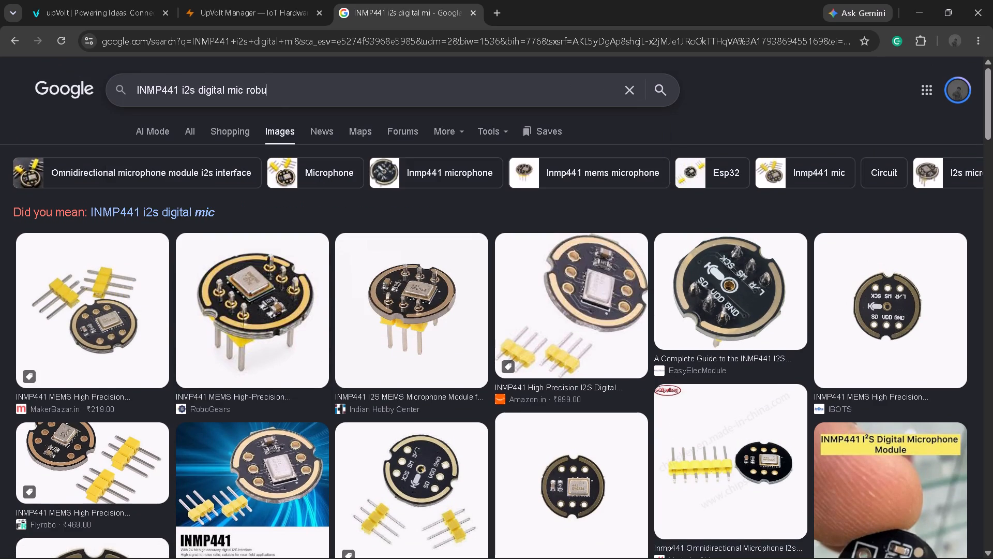
pyautogui.press('Return')
pyautogui.scroll(1, 293, 268)
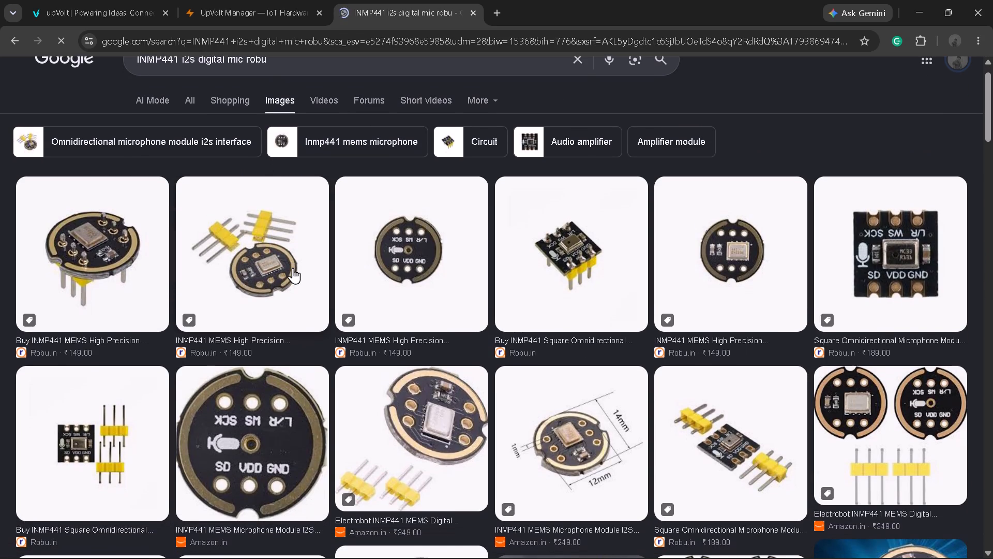
pyautogui.scroll(1, 293, 268)
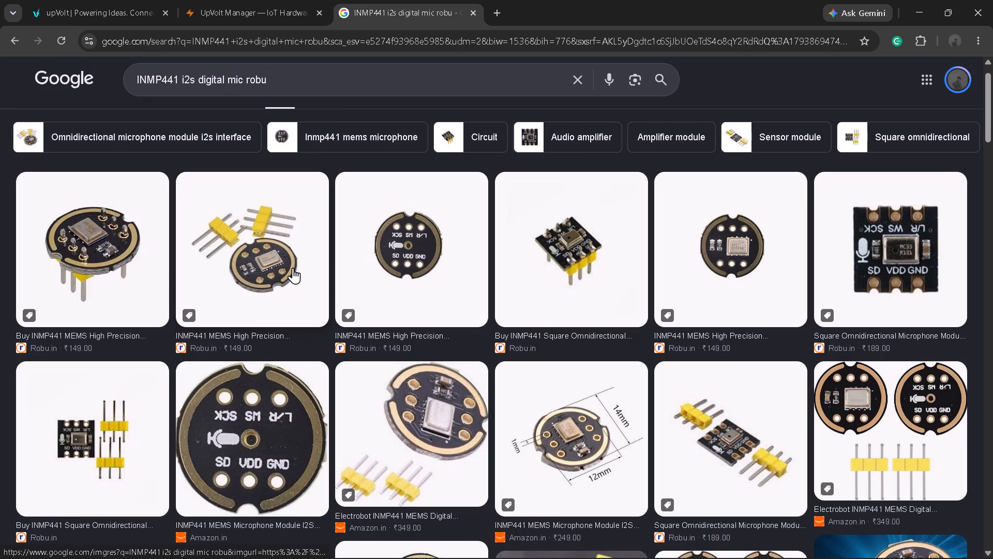
pyautogui.scroll(1, 293, 268)
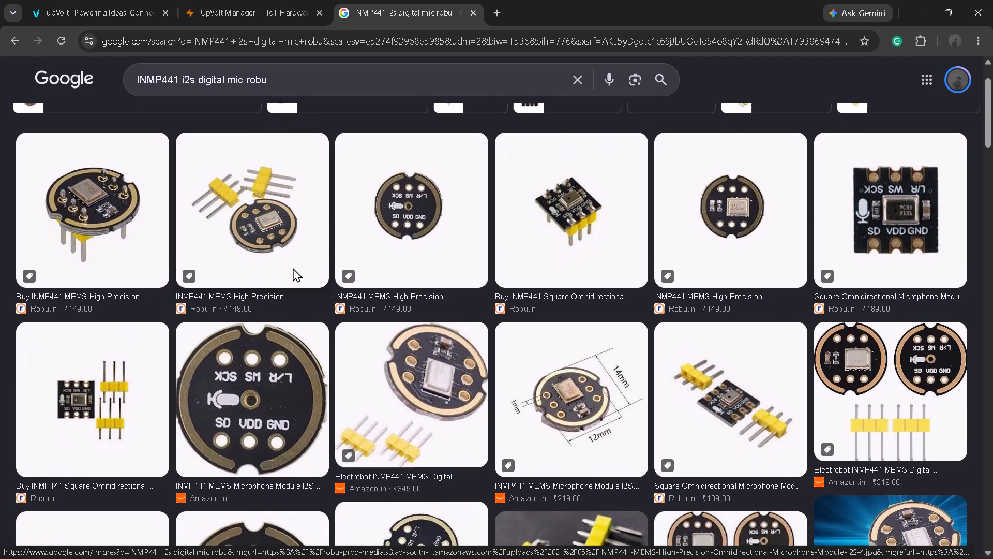
pyautogui.scroll(1, 293, 268)
# Change the image search to "INMP441 i2s digital mic robocraze" and examine the Robocraze microphone module listings and prices.
pyautogui.click(288, 90)
pyautogui.press('BackSpace')
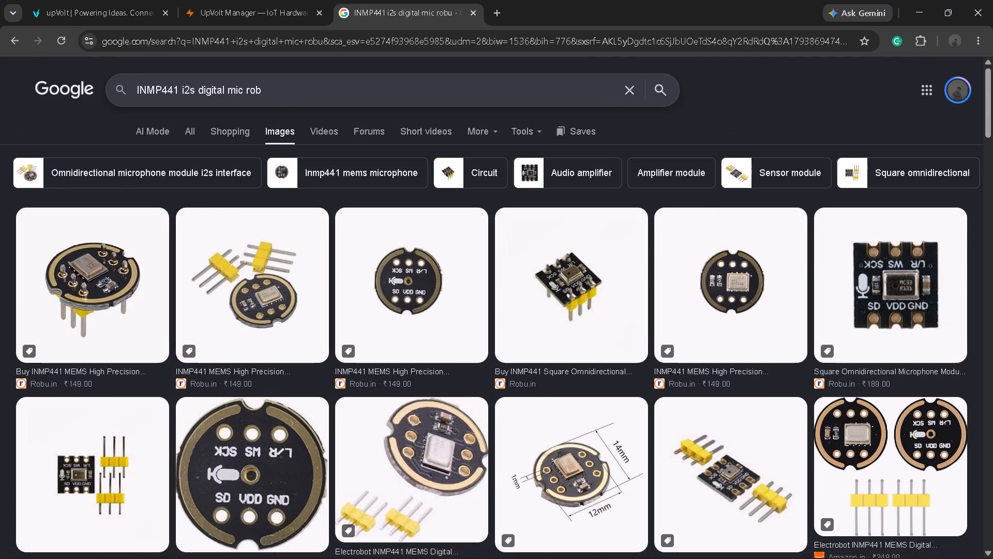
pyautogui.write('ocraze')
pyautogui.press('Return')
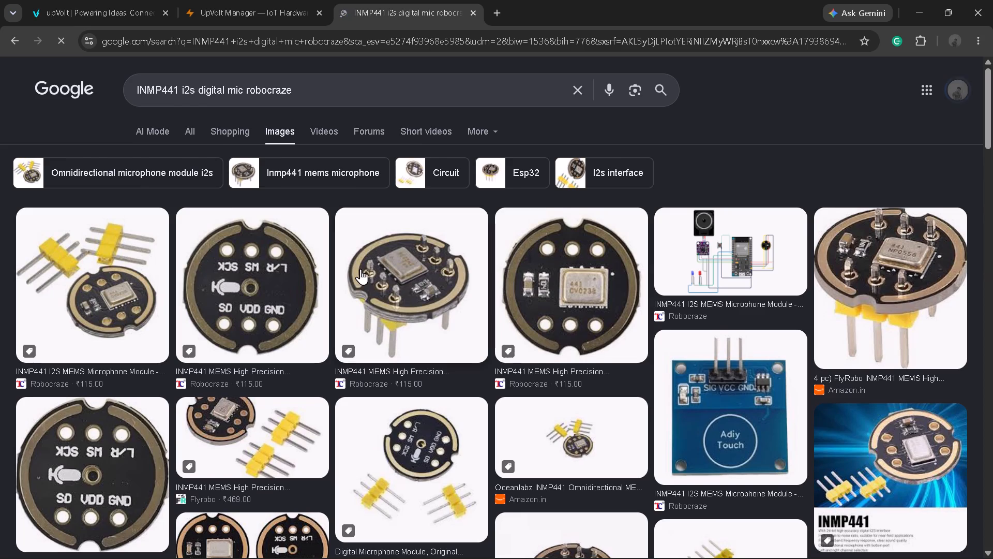
pyautogui.scroll(-1, 360, 269)
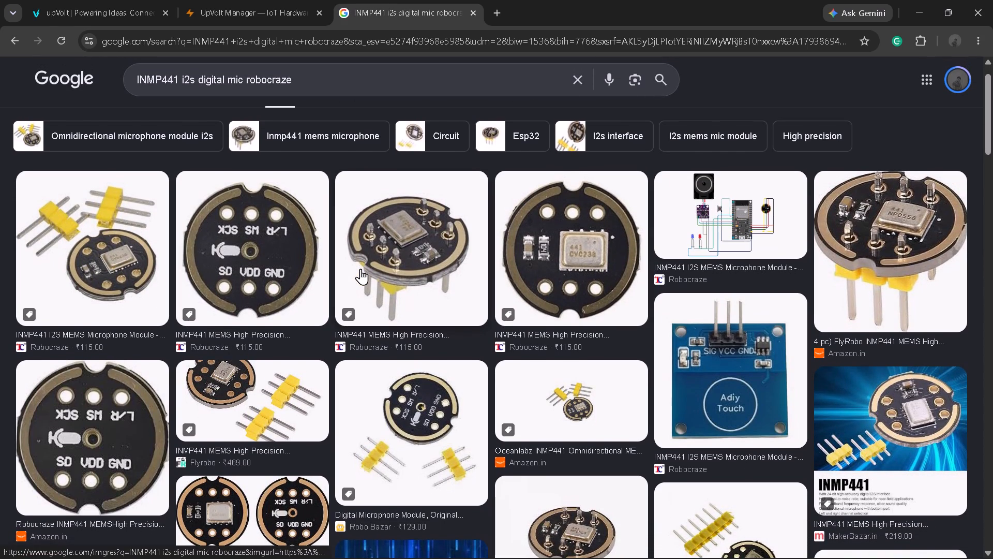
# Return to the upVolt admin table, set the INMP441 i2s digital mic's price to 169 and save the product.
pyautogui.scroll(-1, 360, 269)
pyautogui.click(259, 1)
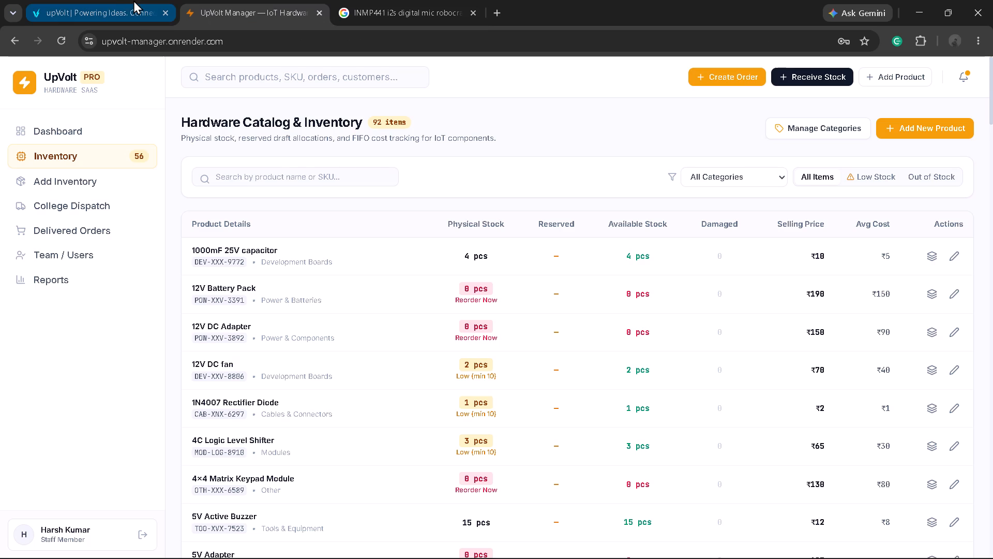
pyautogui.click(128, 0)
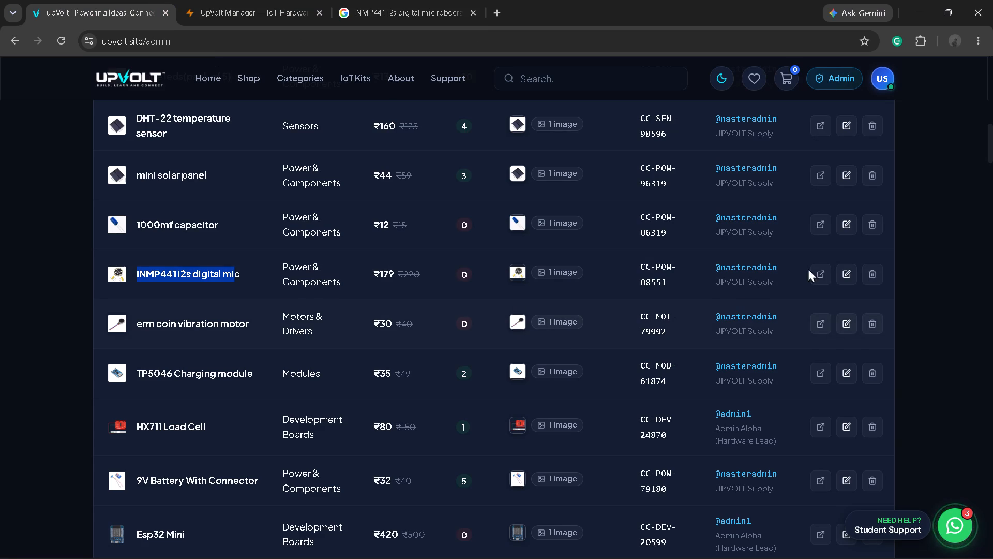
pyautogui.click(840, 270)
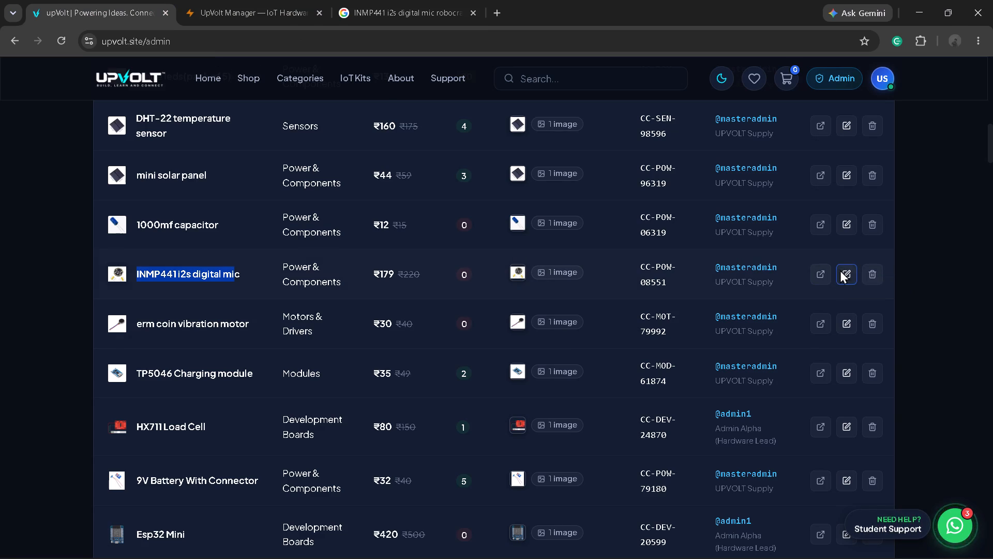
pyautogui.click(387, 274)
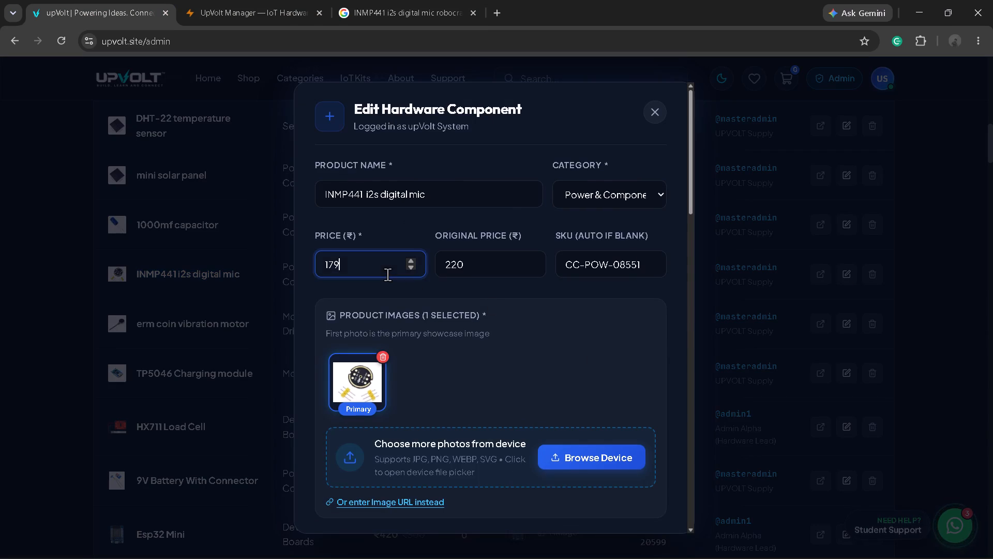
pyautogui.press('BackSpace')
pyautogui.press('BackSpace')
pyautogui.write('69')
pyautogui.scroll(-5, 535, 356)
pyautogui.click(586, 495)
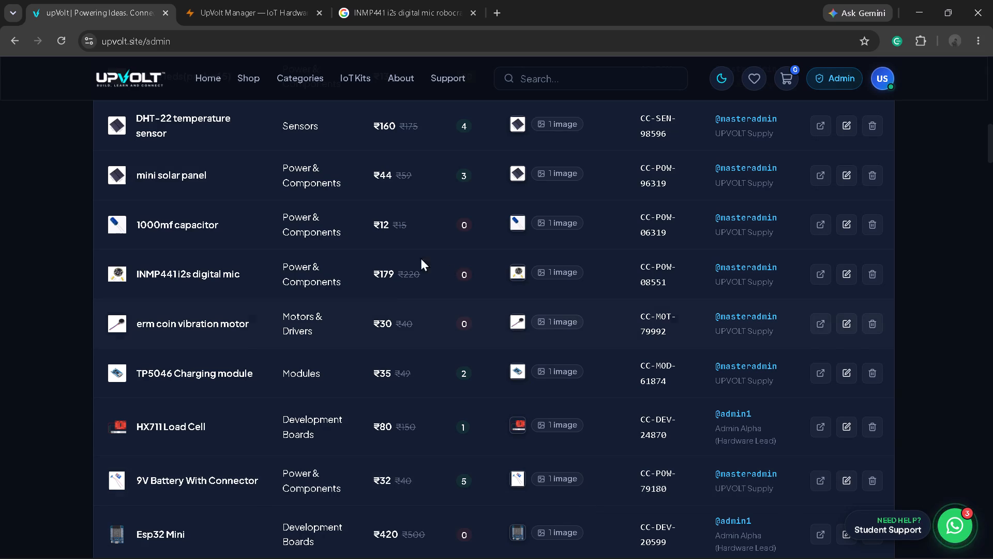
# Run a Google image search for "erm coin vibration motor" and examine the listed motor prices.
pyautogui.click(419, 0)
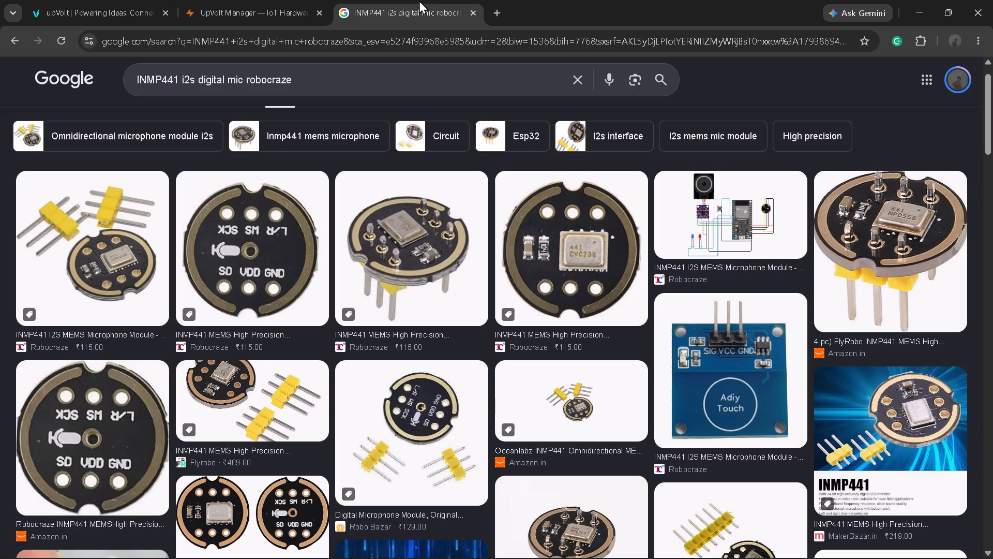
pyautogui.click(319, 78)
pyautogui.press('BackSpace')
pyautogui.press('BackSpace')
pyautogui.press('BackSpace')
pyautogui.press('BackSpace')
pyautogui.press('BackSpace')
pyautogui.press('BackSpace')
pyautogui.press('BackSpace')
pyautogui.press('BackSpace')
pyautogui.press('BackSpace')
pyautogui.press('BackSpace')
pyautogui.press('BackSpace')
pyautogui.press('BackSpace')
pyautogui.press('BackSpace')
pyautogui.press('BackSpace')
pyautogui.press('BackSpace')
pyautogui.press('BackSpace')
pyautogui.press('BackSpace')
pyautogui.press('BackSpace')
pyautogui.press('BackSpace')
pyautogui.press('BackSpace')
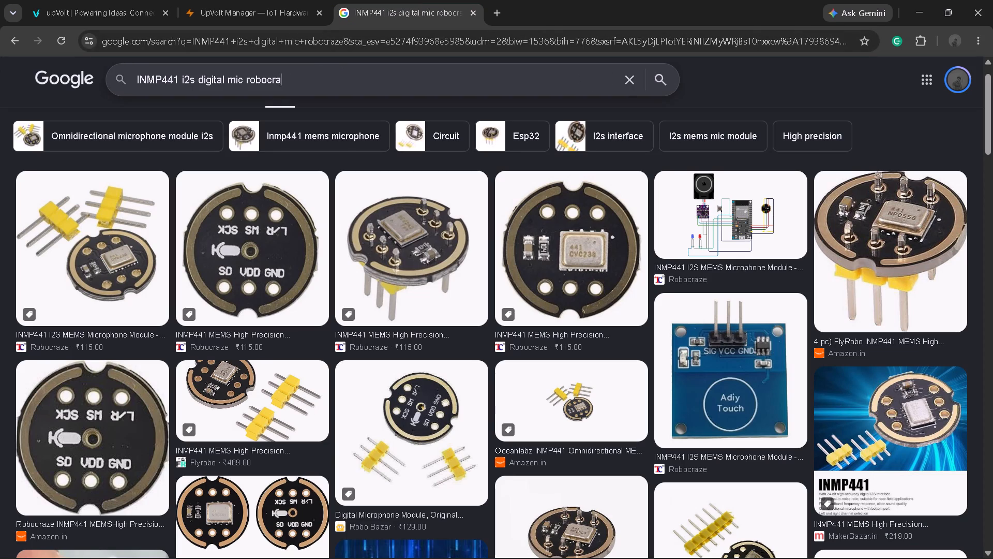
pyautogui.write('erm coin vibration motor')
pyautogui.press('Return')
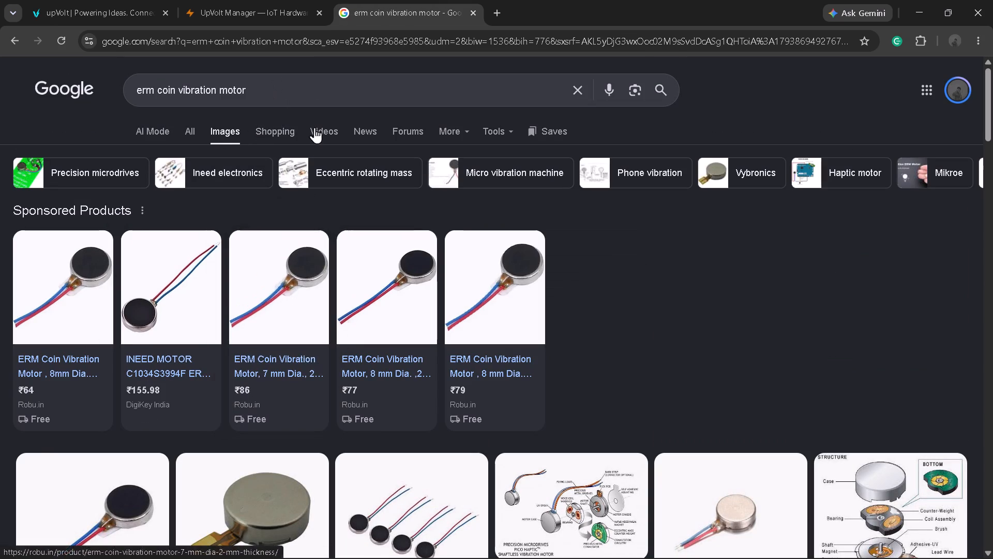
pyautogui.scroll(-2, 239, 369)
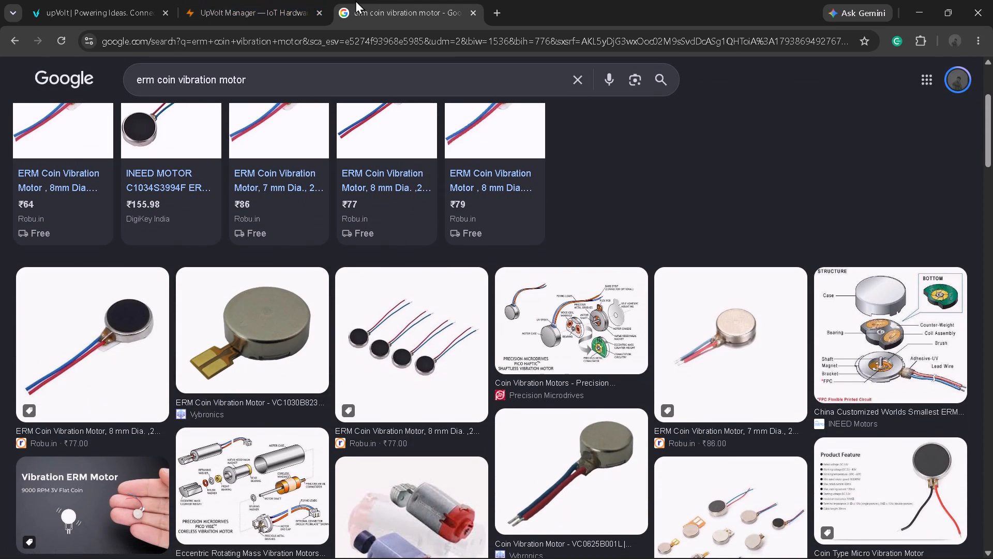
# In the upVolt admin table, set the erm coin vibration motor's price to 50 and original price to 69, and save it.
pyautogui.click(219, 0)
pyautogui.click(107, 0)
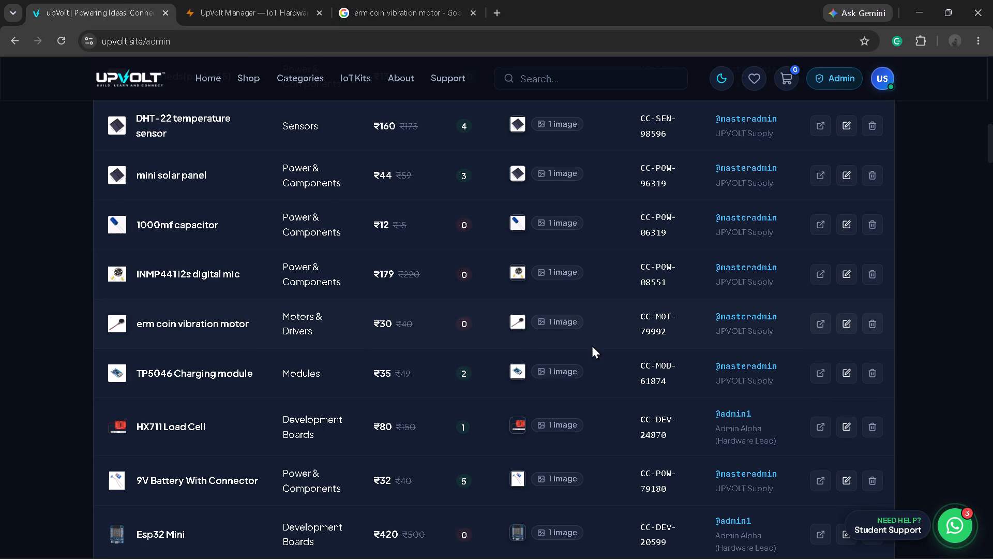
pyautogui.click(851, 314)
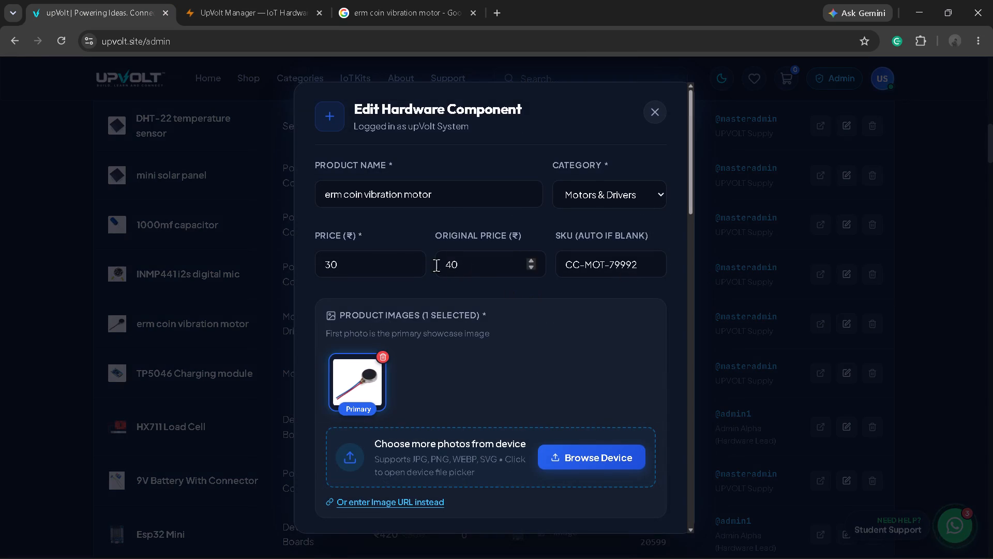
pyautogui.click(379, 256)
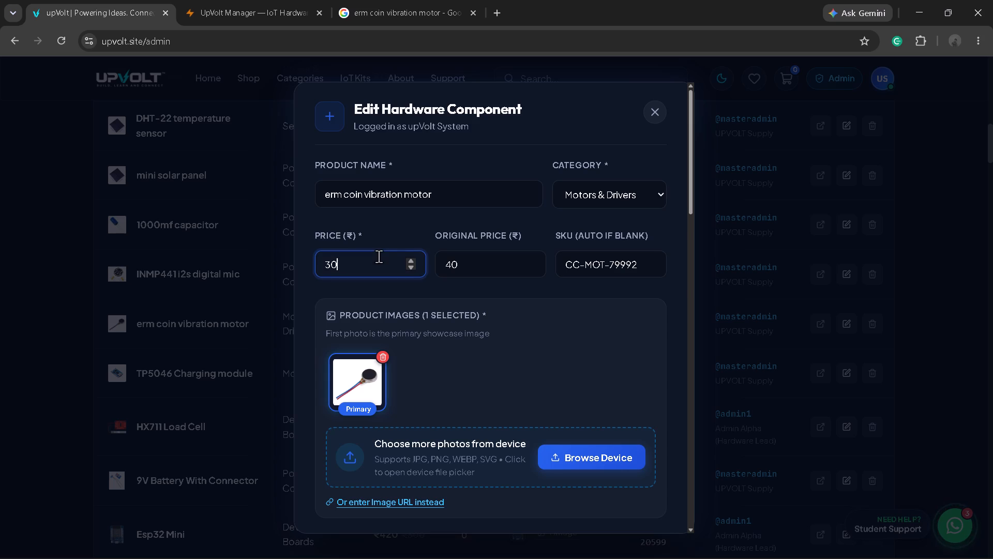
pyautogui.press('BackSpace')
pyautogui.press('BackSpace')
pyautogui.press('BackSpace')
pyautogui.write('50')
pyautogui.click(486, 267)
pyautogui.press('BackSpace')
pyautogui.press('BackSpace')
pyautogui.press('BackSpace')
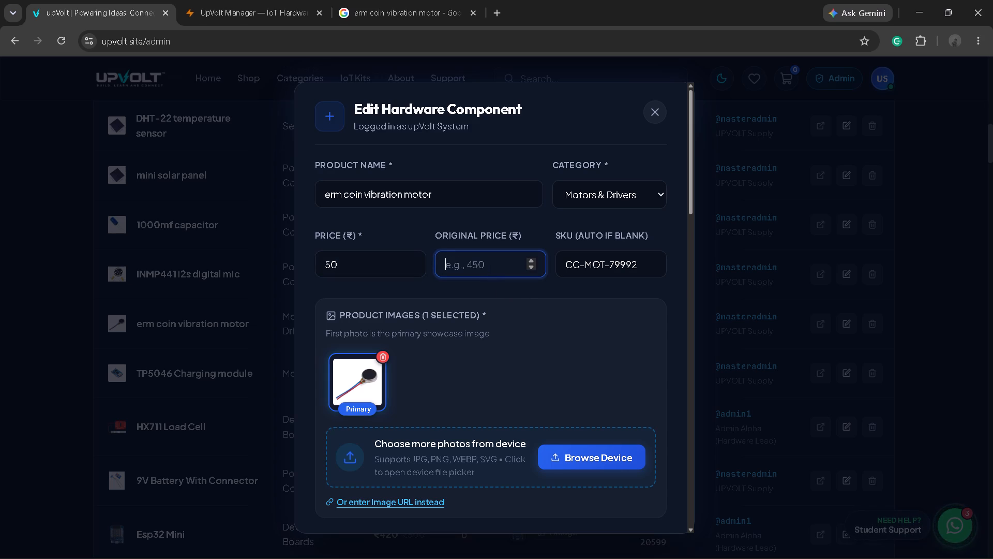
pyautogui.write('69')
pyautogui.scroll(-9, 590, 358)
pyautogui.click(600, 495)
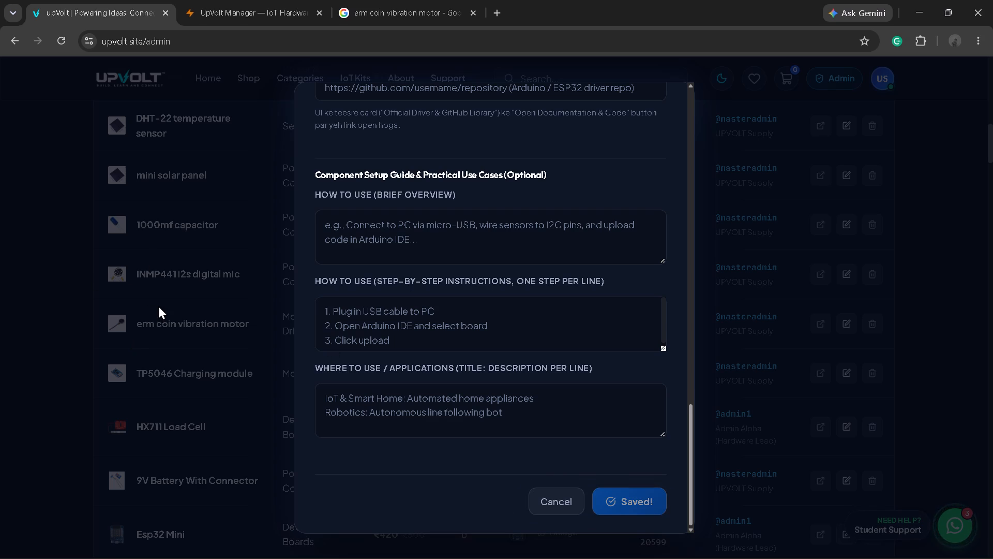
# Run a Google image search for "tp5046" and examine the charging module listings and prices.
pyautogui.scroll(-2, 158, 305)
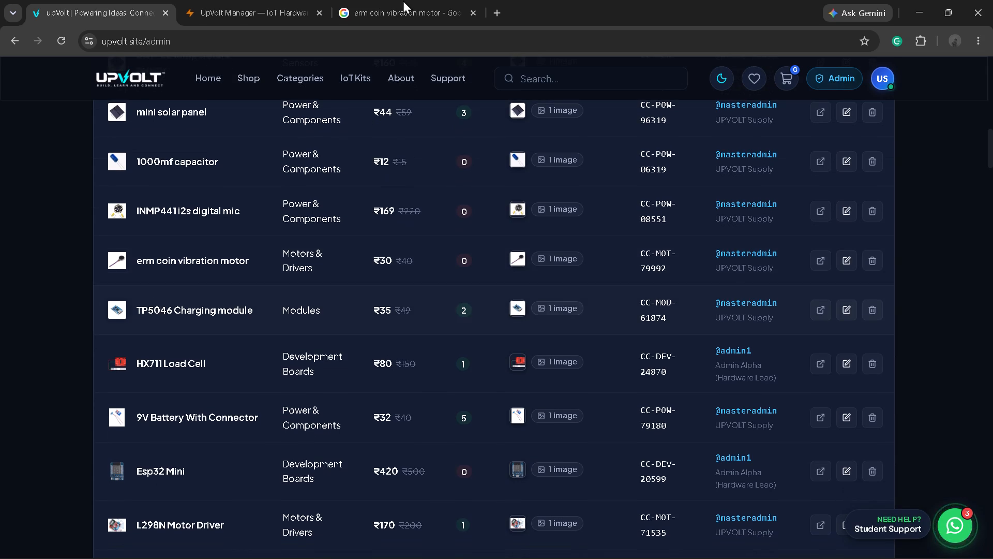
pyautogui.click(404, 0)
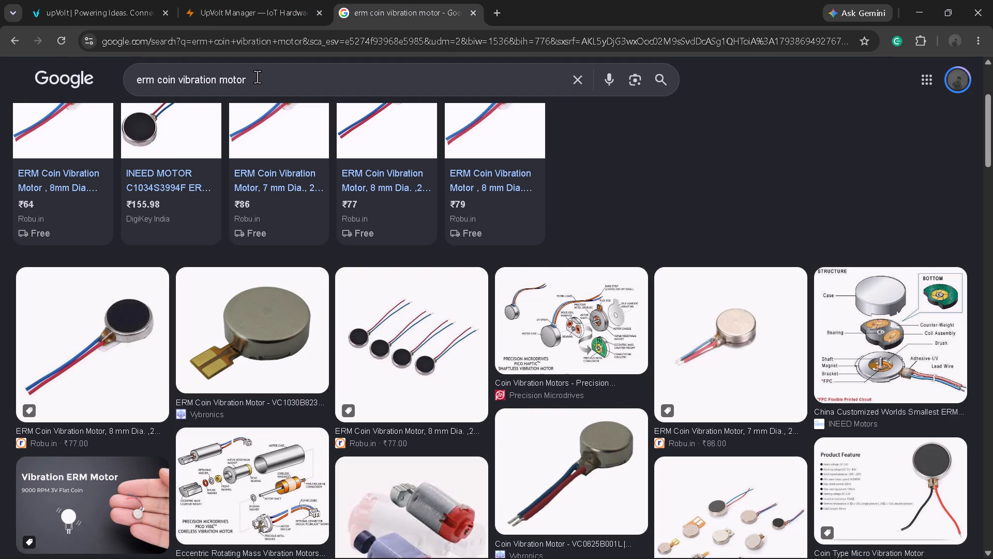
pyautogui.moveTo(257, 77); pyautogui.dragTo(43, 58)
pyautogui.press('BackSpace')
pyautogui.write('tp5046')
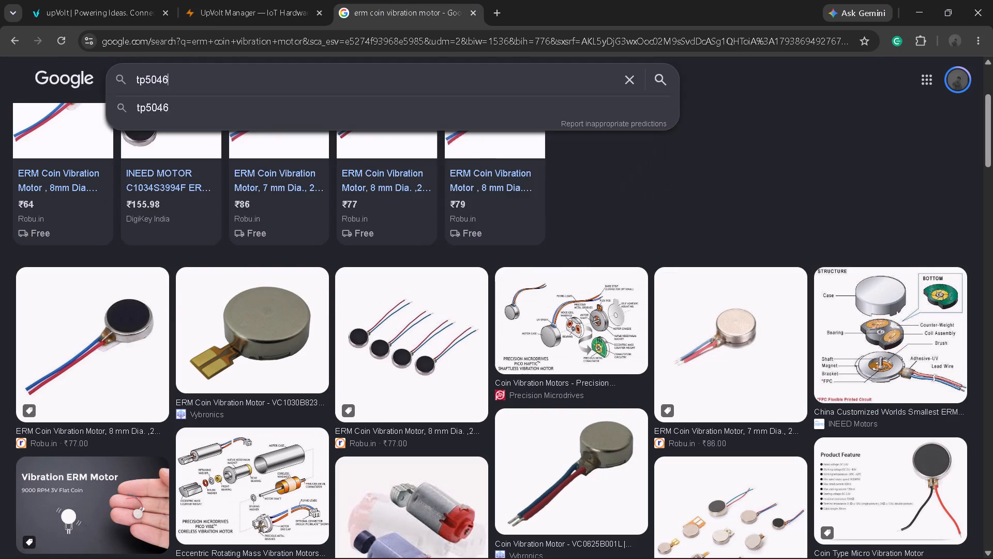
pyautogui.press('Return')
pyautogui.scroll(-1, 114, 233)
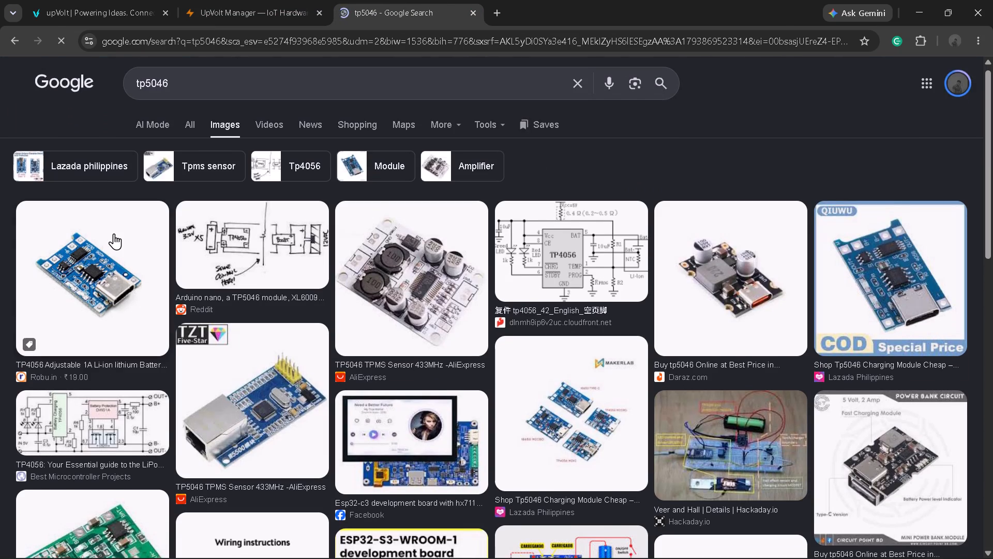
pyautogui.scroll(-2, 114, 233)
pyautogui.scroll(4, 114, 233)
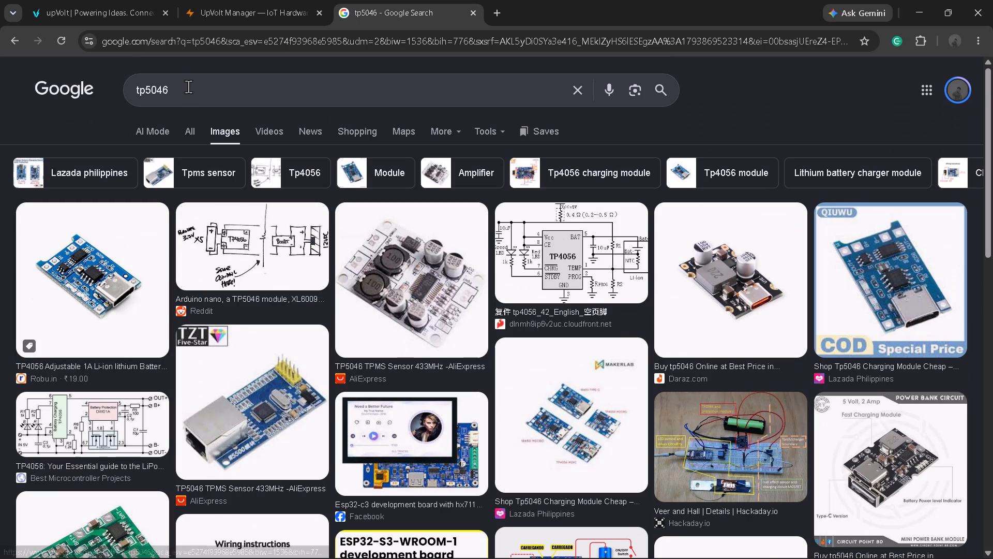
# Extend the image search to "tp5046 robocraze" and compare the listed prices with the TP5046 Charging module row in the upVolt admin table.
pyautogui.click(188, 86)
pyautogui.press('space')
pyautogui.write('robocraze')
pyautogui.press('Return')
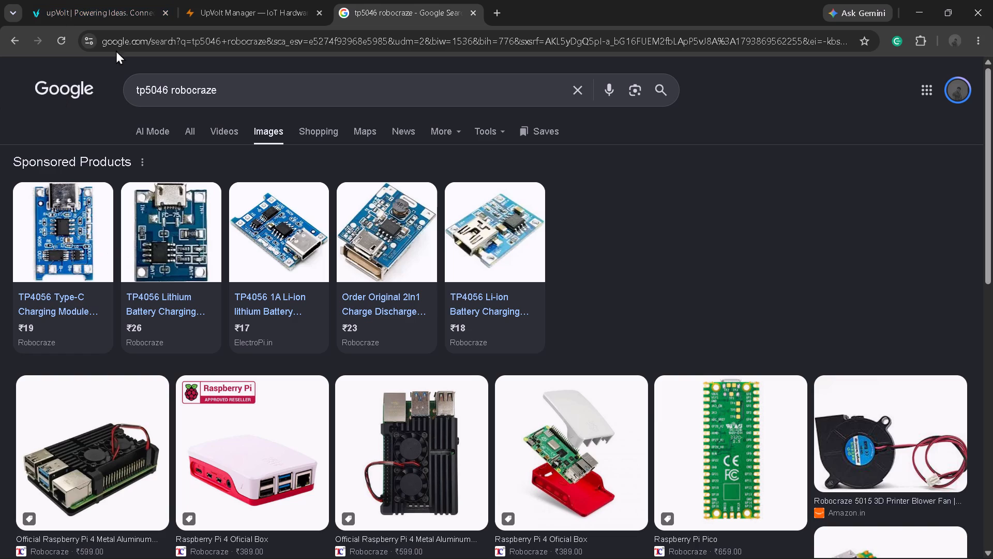
pyautogui.click(56, 0)
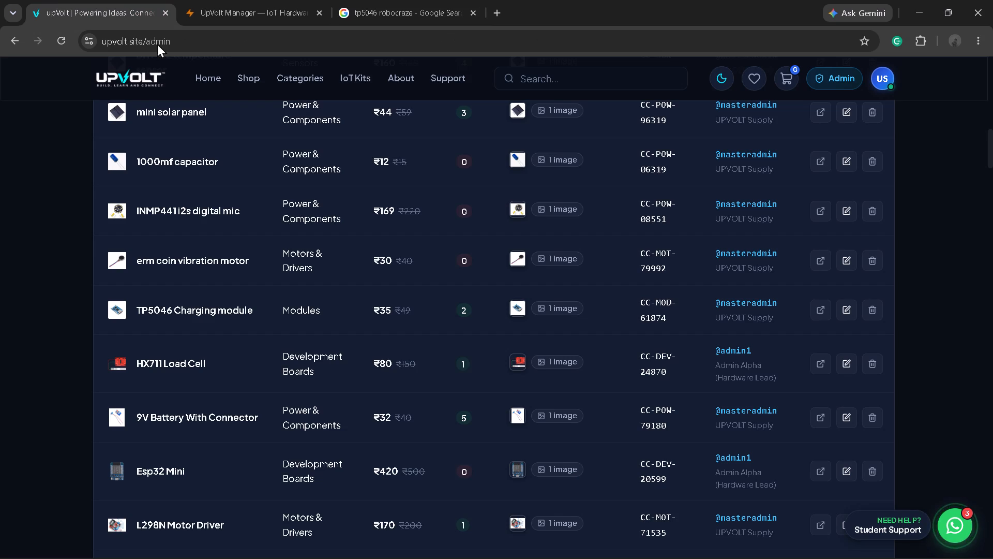
pyautogui.scroll(-1, 449, 192)
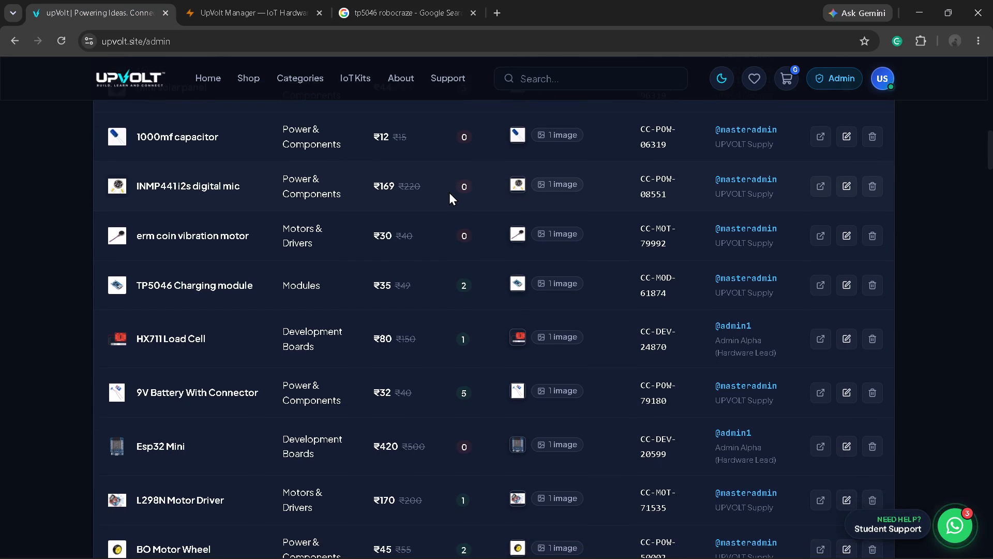
pyautogui.scroll(-1, 449, 192)
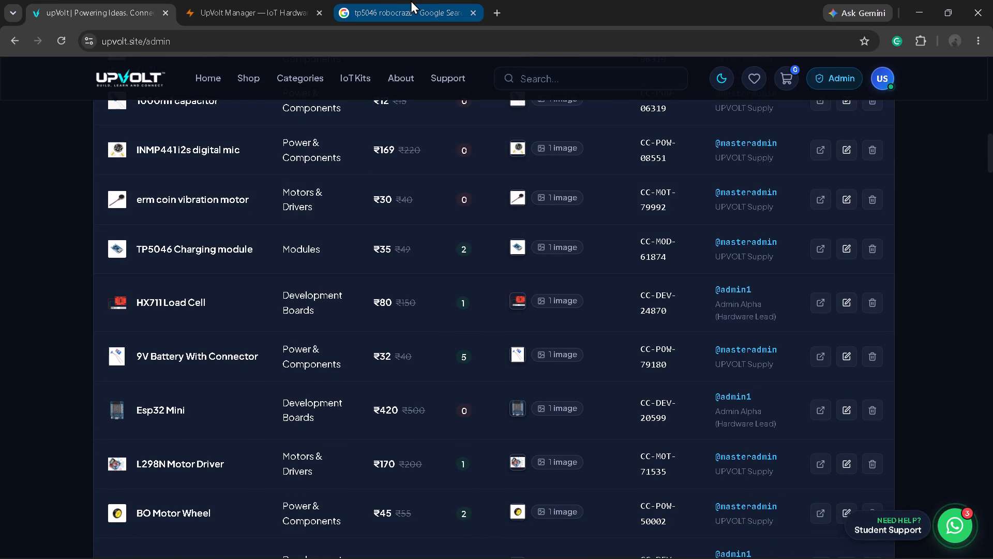
# Run a Google image search for "hx711 load cell" and examine the listed load cell and amplifier module prices.
pyautogui.click(408, 0)
pyautogui.click(276, 91)
pyautogui.press('BackSpace')
pyautogui.press('BackSpace')
pyautogui.press('BackSpace')
pyautogui.press('BackSpace')
pyautogui.press('BackSpace')
pyautogui.press('BackSpace')
pyautogui.press('BackSpace')
pyautogui.press('BackSpace')
pyautogui.press('BackSpace')
pyautogui.press('BackSpace')
pyautogui.press('BackSpace')
pyautogui.press('BackSpace')
pyautogui.press('BackSpace')
pyautogui.press('BackSpace')
pyautogui.press('BackSpace')
pyautogui.press('BackSpace')
pyautogui.press('BackSpace')
pyautogui.press('BackSpace')
pyautogui.press('BackSpace')
pyautogui.press('BackSpace')
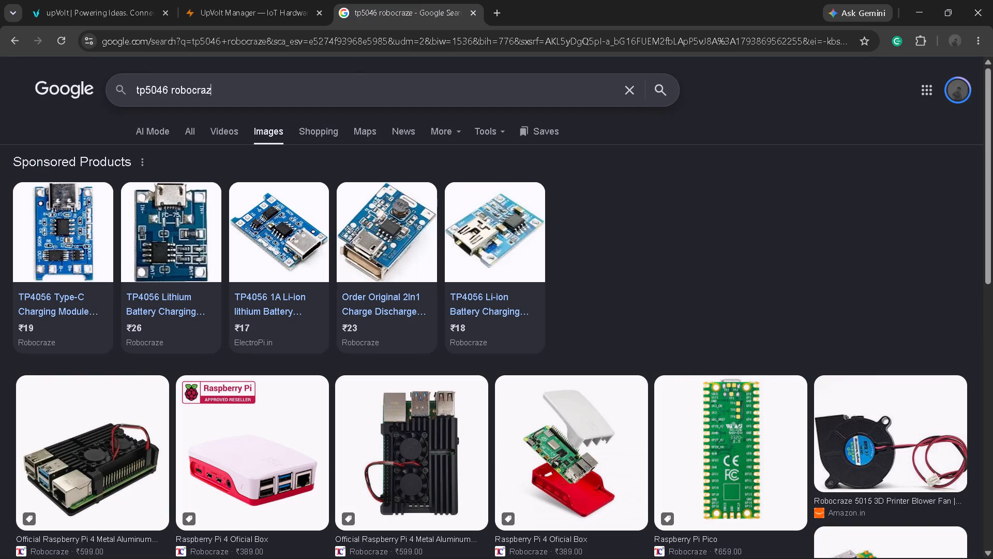
pyautogui.write('hx')
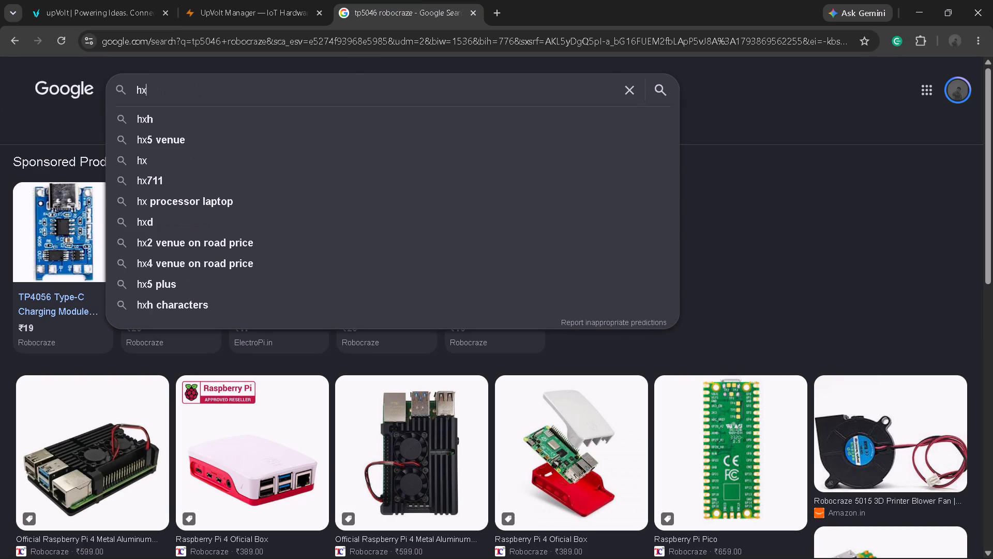
pyautogui.write('711 load cell')
pyautogui.press('Return')
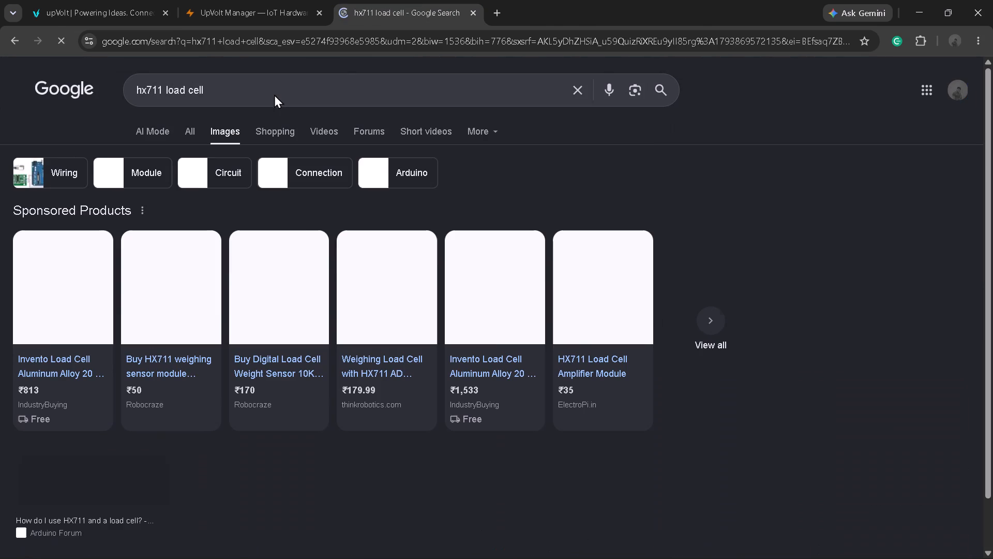
pyautogui.scroll(-1, 277, 233)
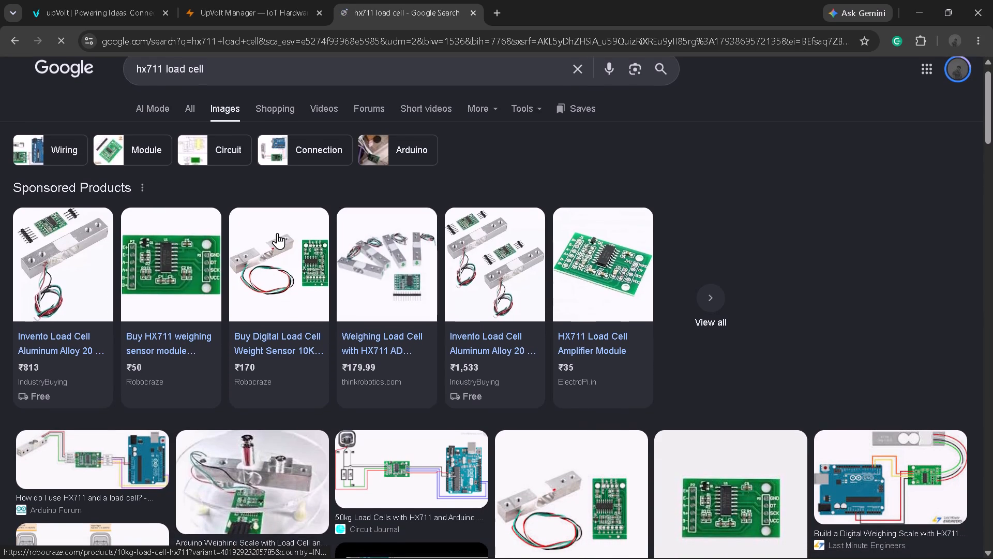
pyautogui.scroll(-1, 277, 233)
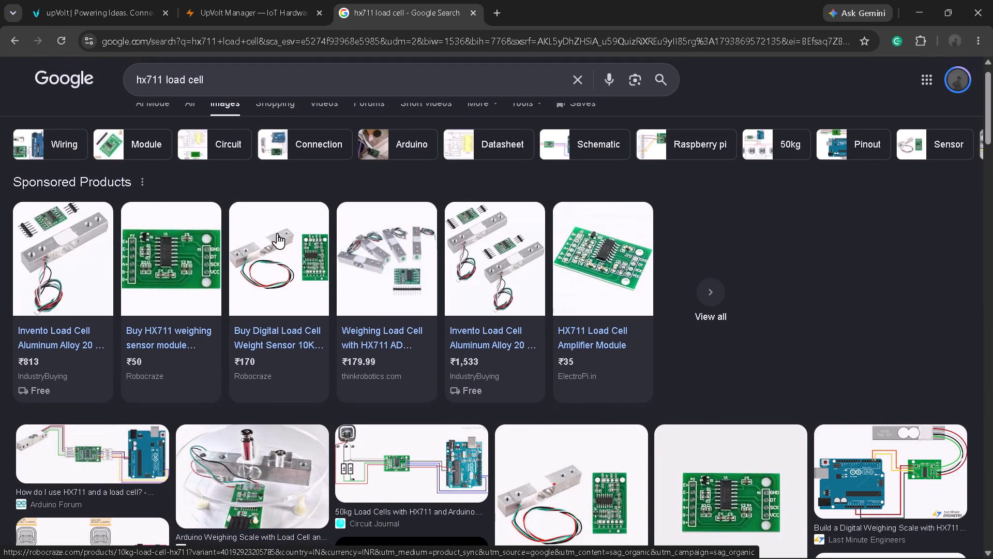
pyautogui.scroll(-3, 277, 233)
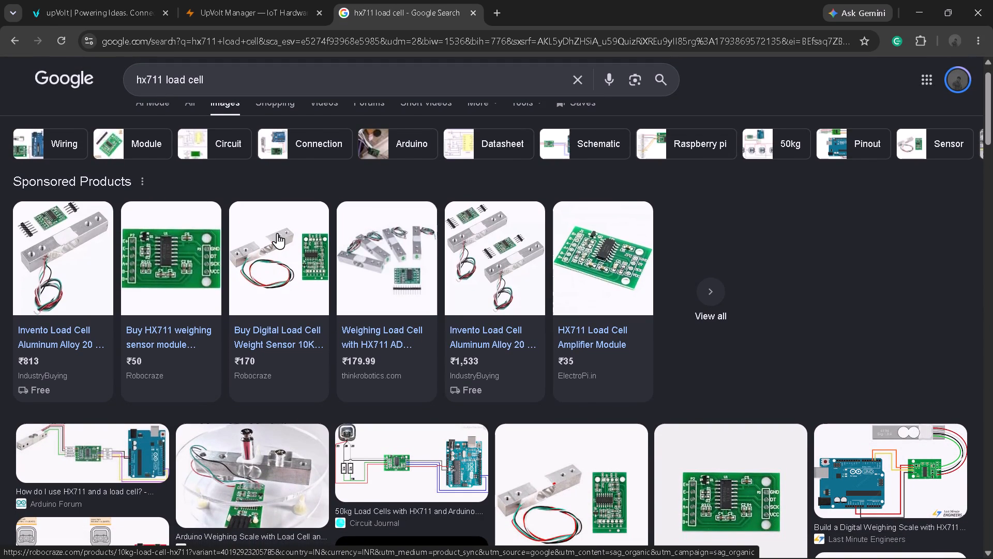
pyautogui.scroll(-1, 277, 233)
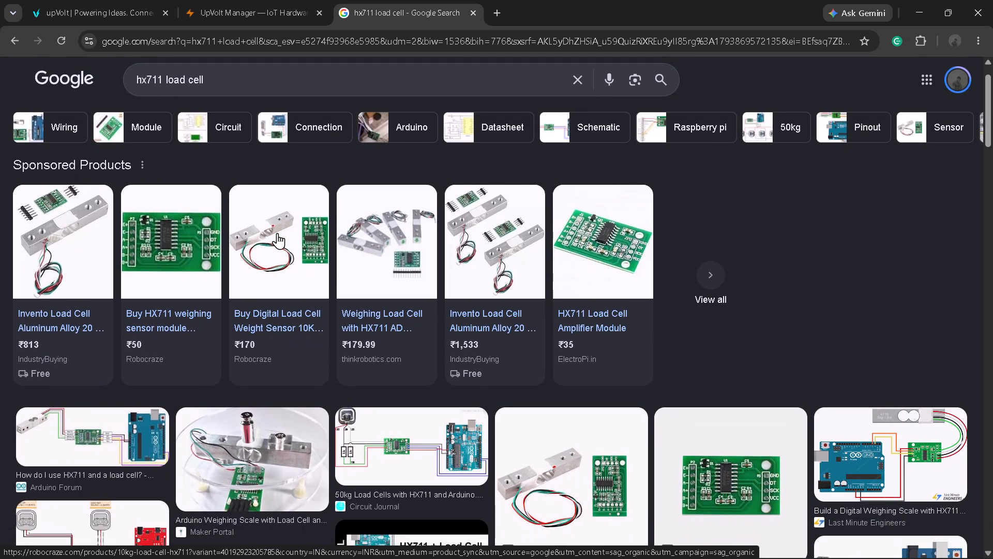
pyautogui.scroll(-1, 277, 233)
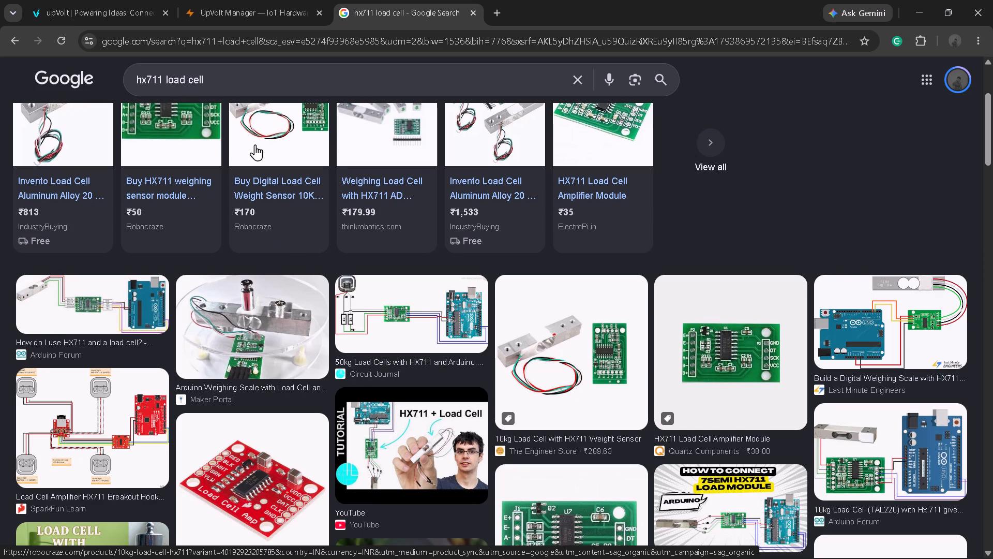
# In the upVolt admin table, set the HX711 Load Cell's price to 65 and save it to the database.
pyautogui.click(133, 0)
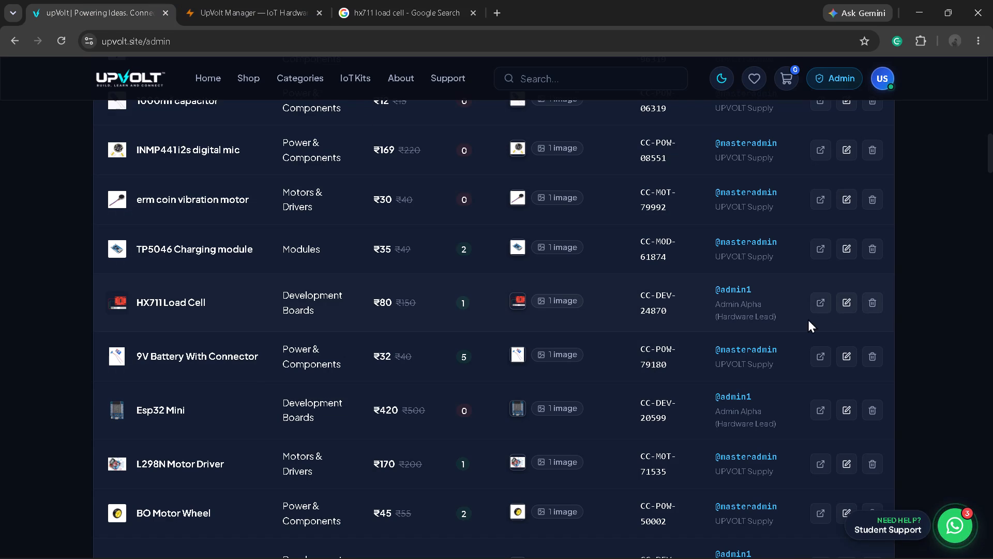
pyautogui.click(844, 300)
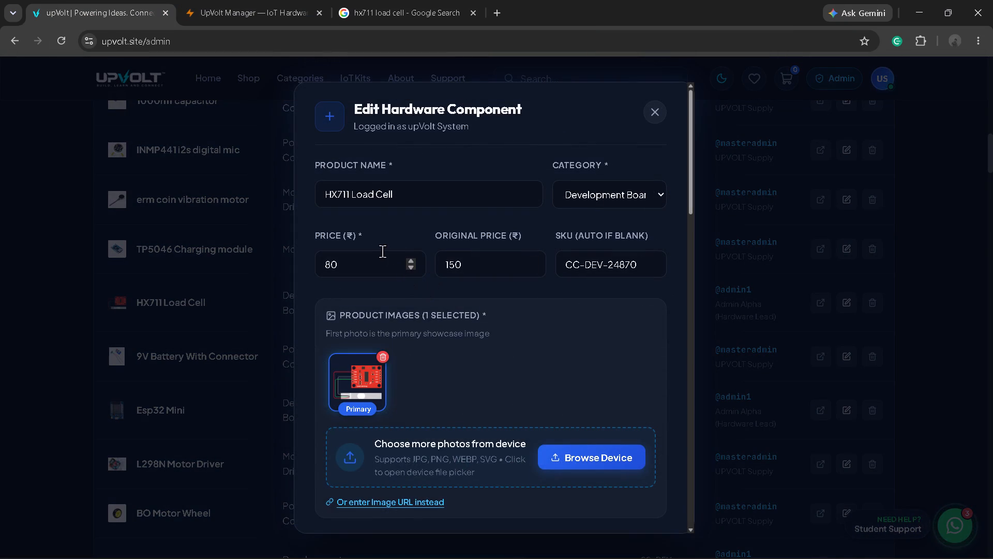
pyautogui.click(380, 256)
pyautogui.press('BackSpace')
pyautogui.press('BackSpace')
pyautogui.write('65')
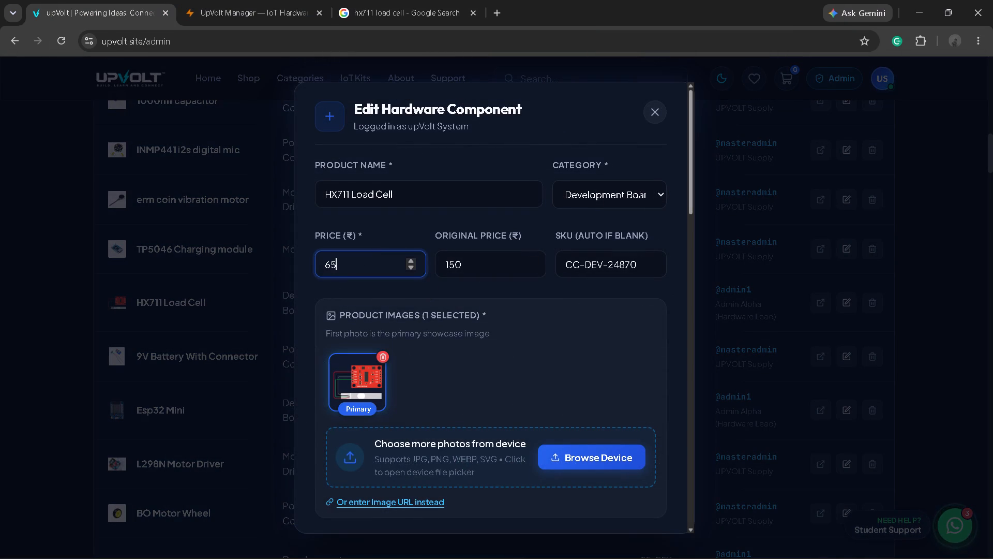
pyautogui.scroll(-5, 600, 415)
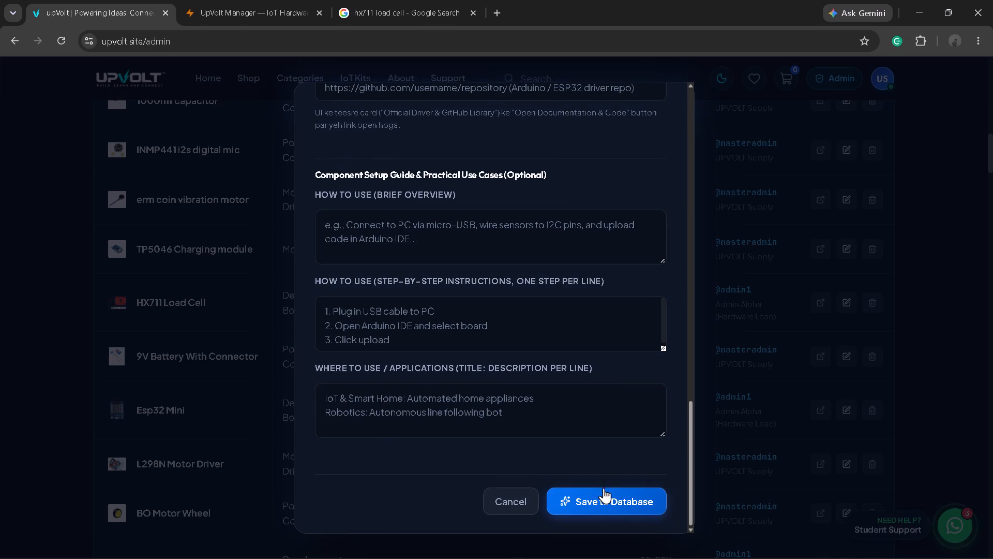
pyautogui.click(609, 512)
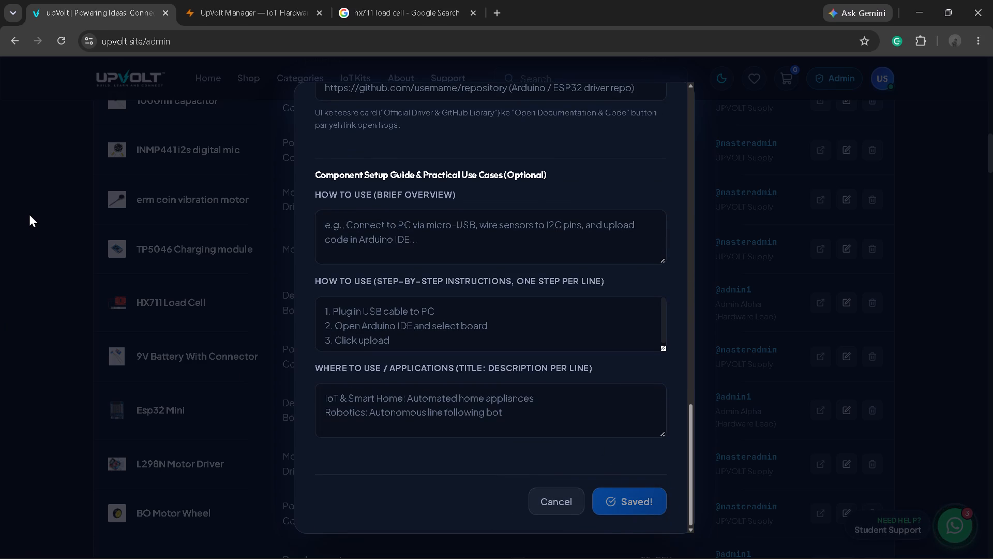
# Capture a screenshot of the admin table rows from 9V Battery With Connector through Multimeter.
pyautogui.scroll(-1, 26, 210)
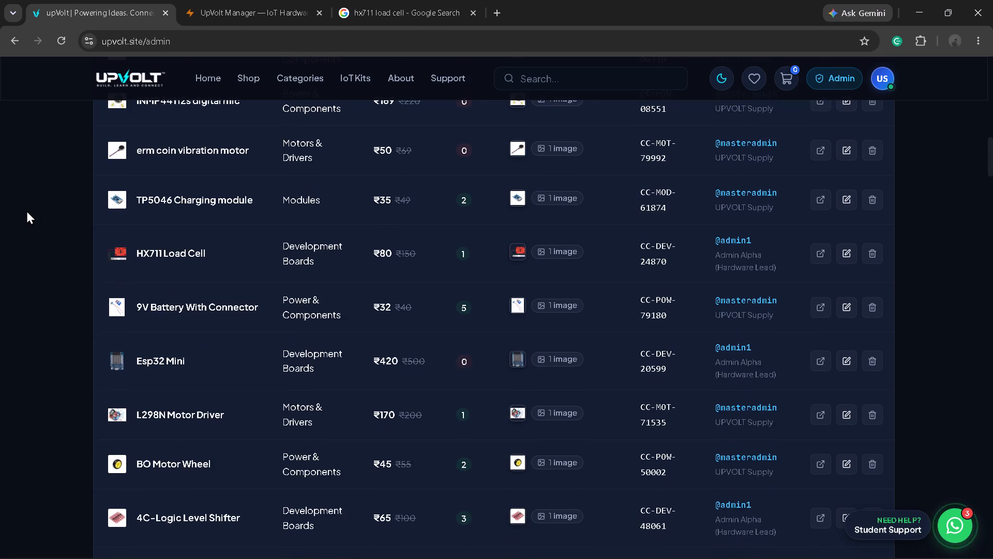
pyautogui.scroll(-2, 26, 210)
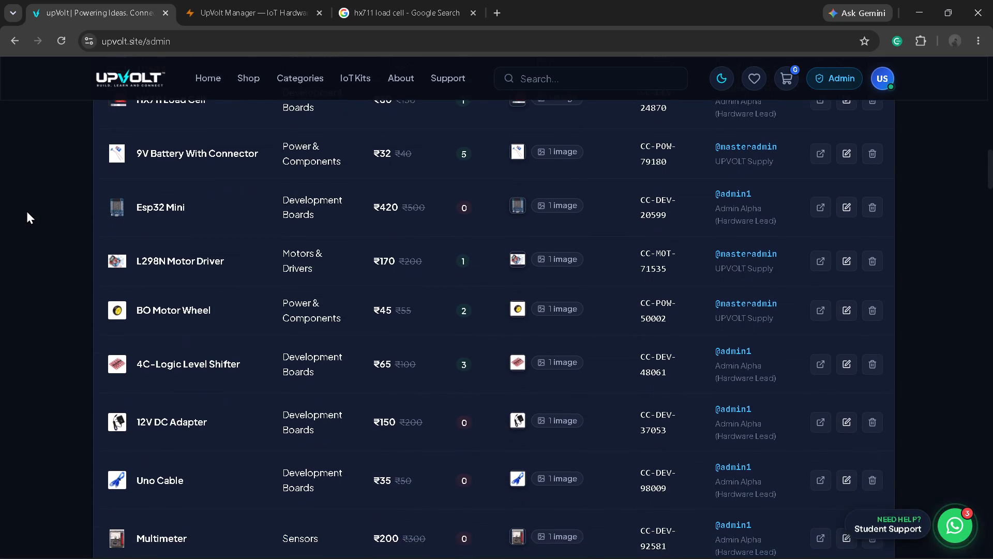
pyautogui.scroll(-1, 26, 210)
pyautogui.press('Print')
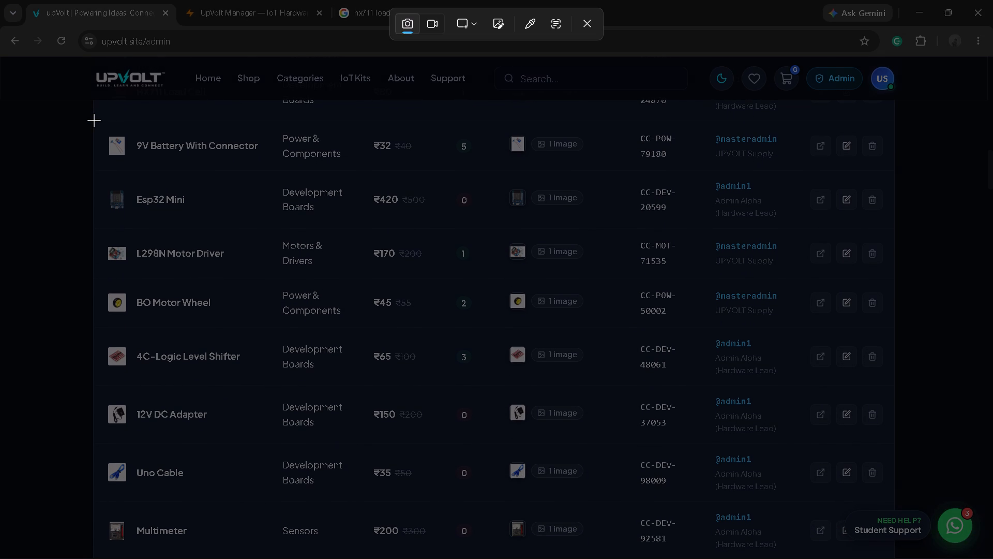
pyautogui.click(94, 120)
pyautogui.moveTo(94, 115); pyautogui.dragTo(812, 558)
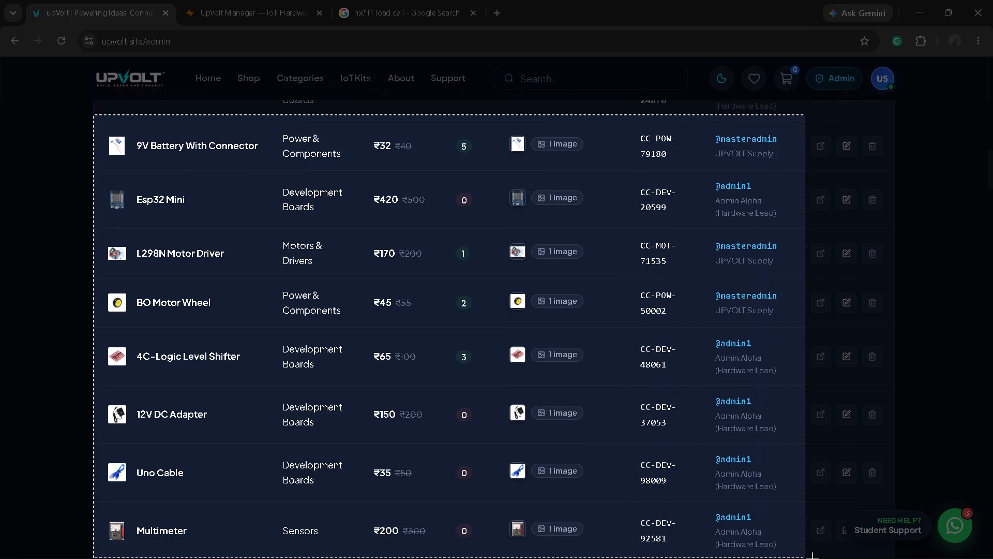
pyautogui.moveTo(812, 558); pyautogui.dragTo(928, 558)
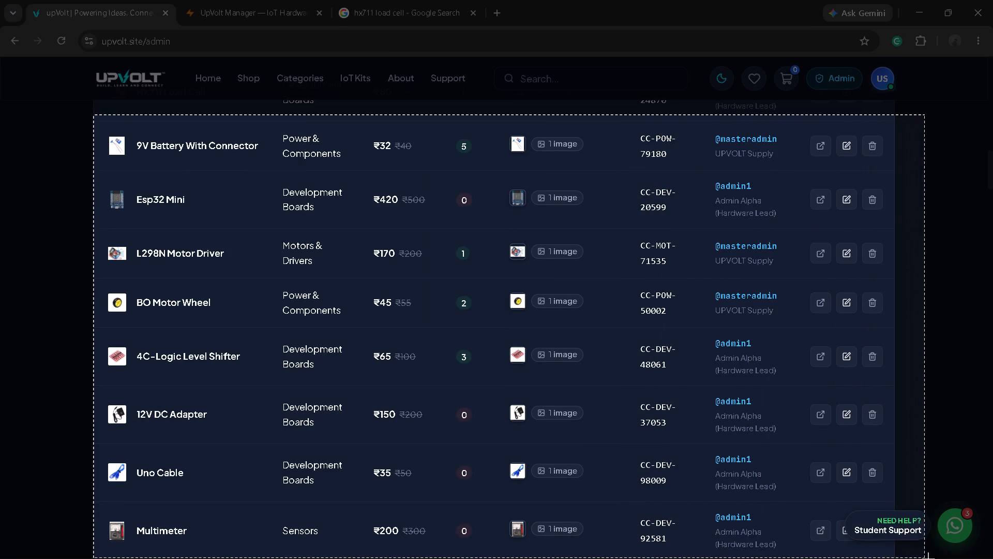
pyautogui.moveTo(928, 558); pyautogui.dragTo(897, 558)
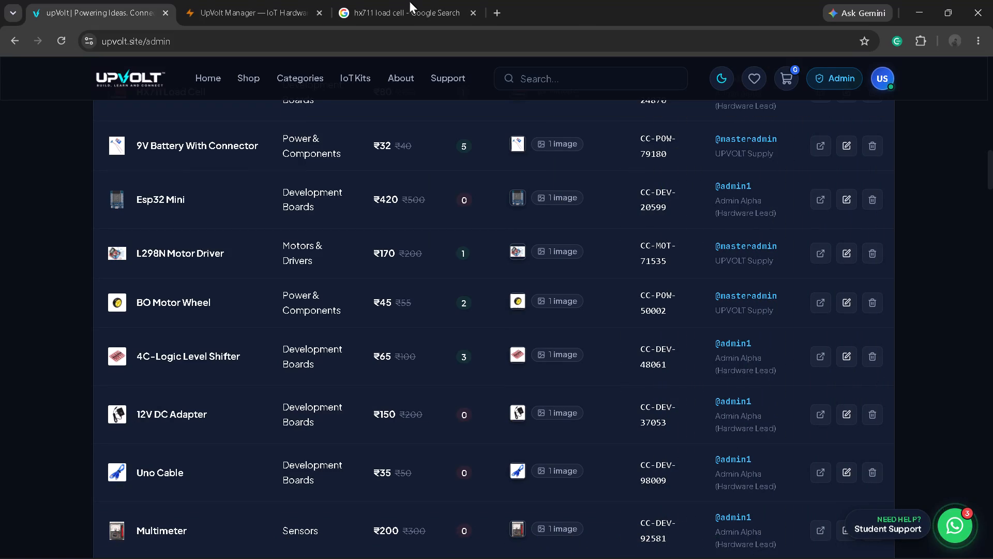
# Run a Google image search for "9vbattery with connnector" and examine the listed battery and connector prices.
pyautogui.click(280, 0)
pyautogui.click(389, 0)
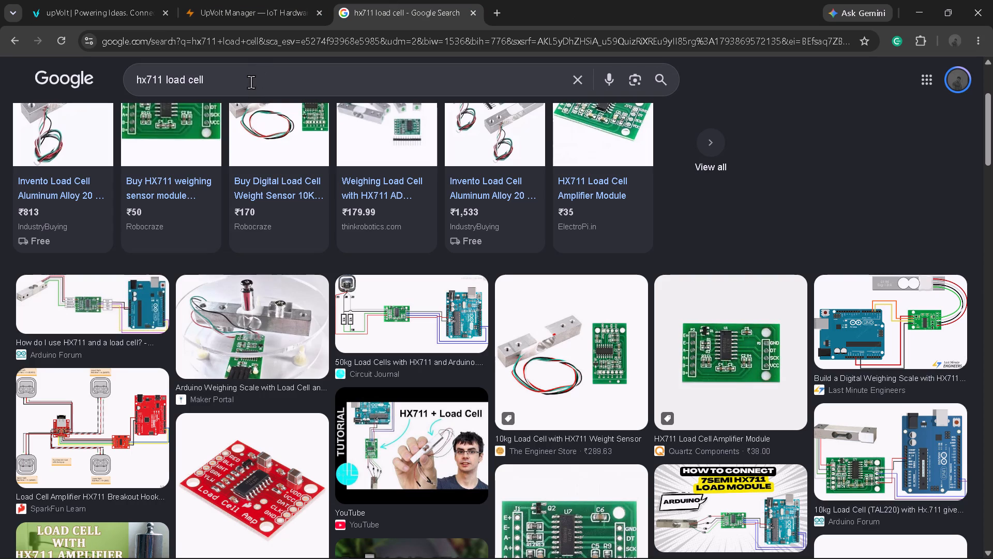
pyautogui.click(250, 82)
pyautogui.press('BackSpace')
pyautogui.press('BackSpace')
pyautogui.press('BackSpace')
pyautogui.press('BackSpace')
pyautogui.press('BackSpace')
pyautogui.press('BackSpace')
pyautogui.press('BackSpace')
pyautogui.press('BackSpace')
pyautogui.press('BackSpace')
pyautogui.press('BackSpace')
pyautogui.press('BackSpace')
pyautogui.press('BackSpace')
pyautogui.press('BackSpace')
pyautogui.press('BackSpace')
pyautogui.press('BackSpace')
pyautogui.press('BackSpace')
pyautogui.press('BackSpace')
pyautogui.press('BackSpace')
pyautogui.press('BackSpace')
pyautogui.press('BackSpace')
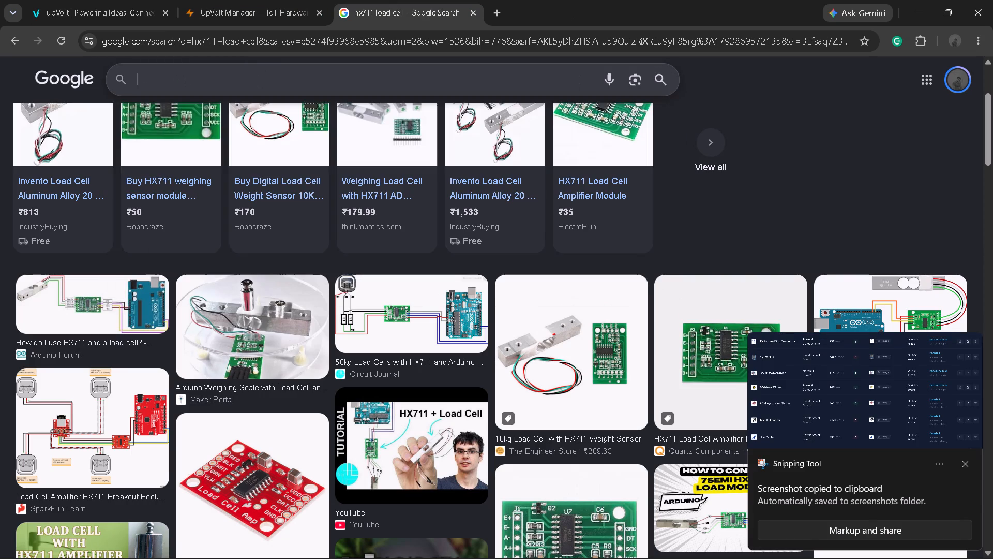
pyautogui.press('o')
pyautogui.press('BackSpace')
pyautogui.write('9vbattery with connnector')
pyautogui.press('Return')
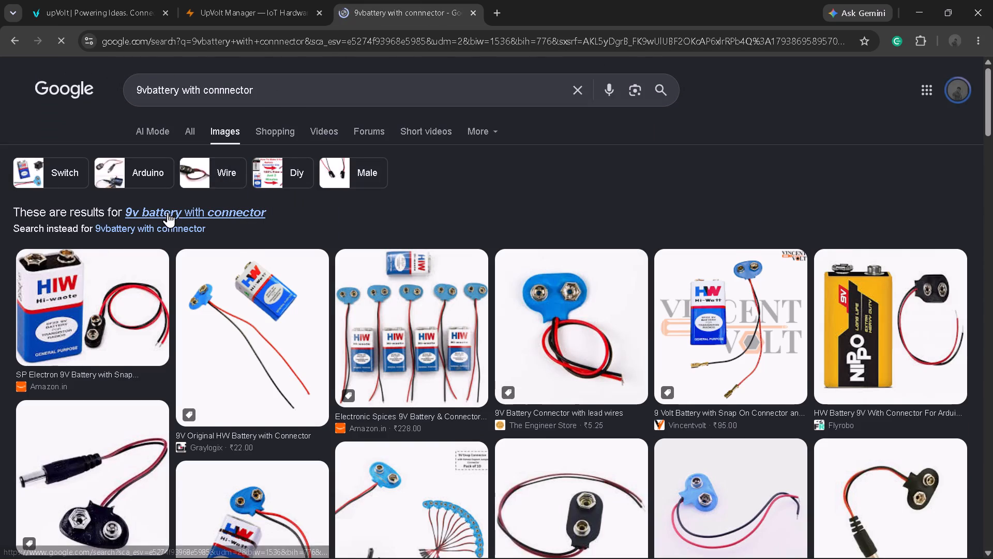
pyautogui.scroll(-3, 168, 212)
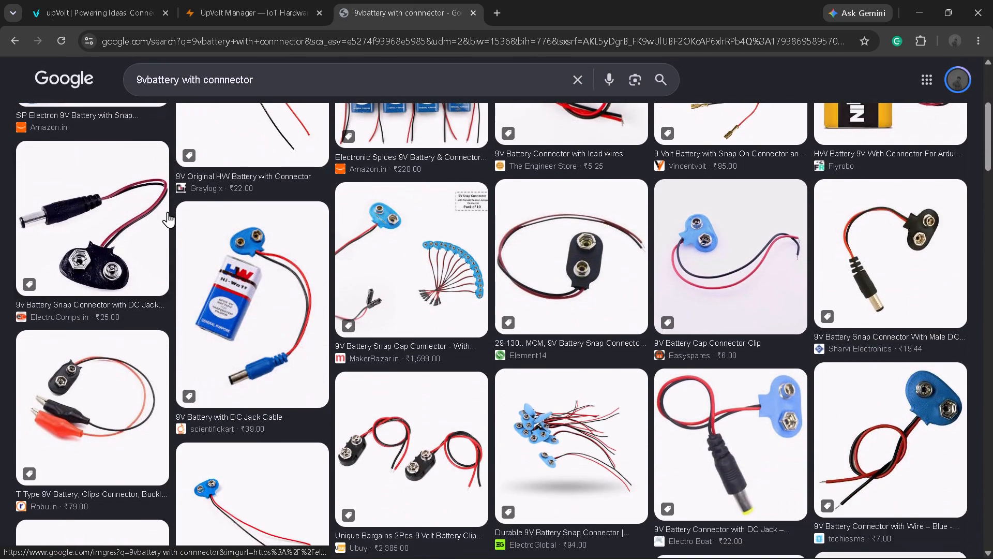
pyautogui.scroll(-4, 168, 212)
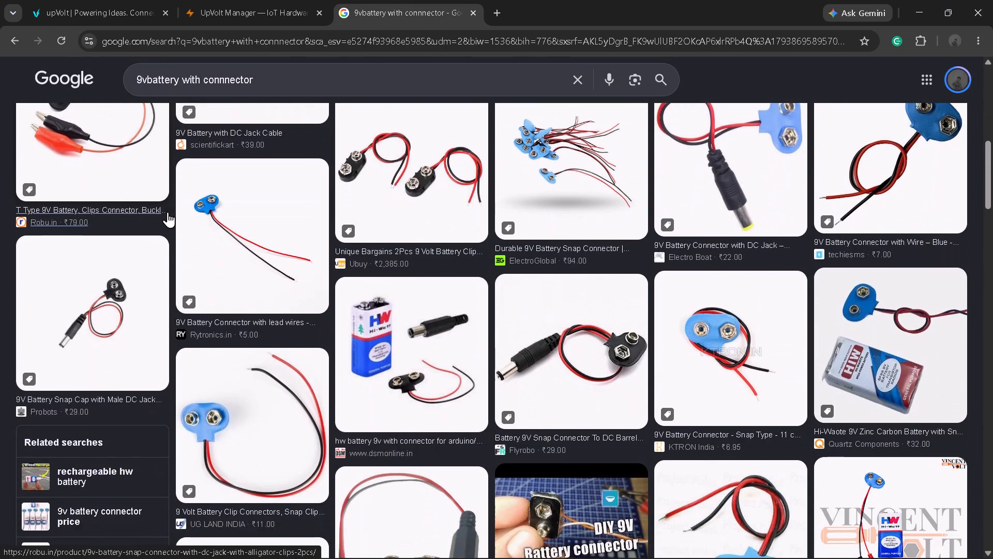
pyautogui.scroll(-3, 168, 212)
pyautogui.scroll(6, 168, 212)
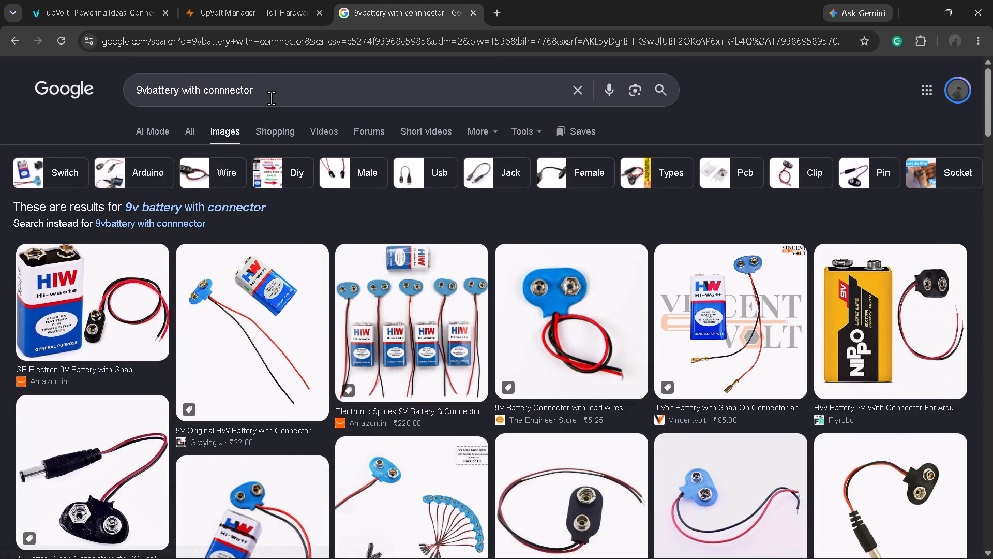
# Extend the image search to "9vbattery with connnector robocraze" and examine the Robocraze and Robu listing prices.
pyautogui.click(274, 90)
pyautogui.press('space')
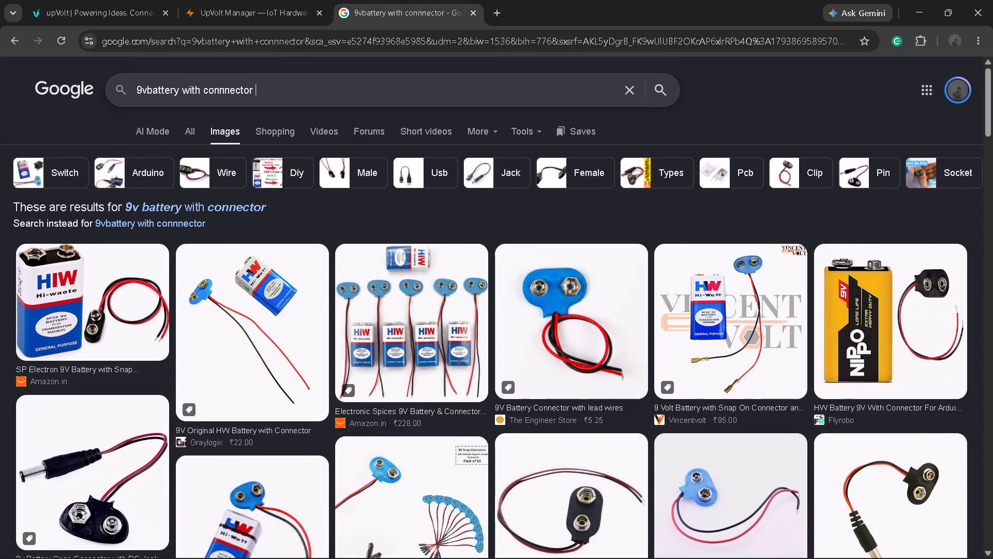
pyautogui.write('robocraze')
pyautogui.press('Return')
pyautogui.scroll(-1, 398, 218)
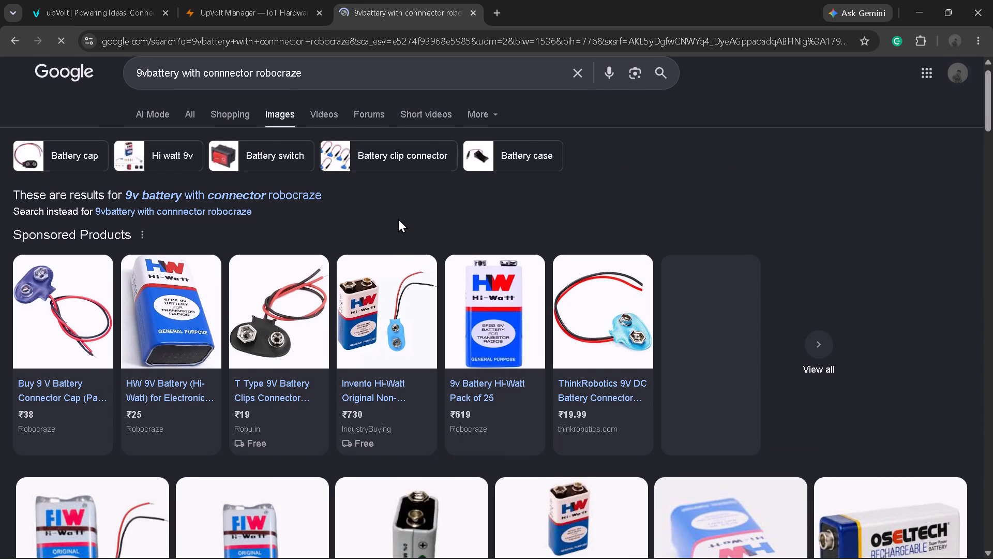
pyautogui.scroll(-1, 398, 218)
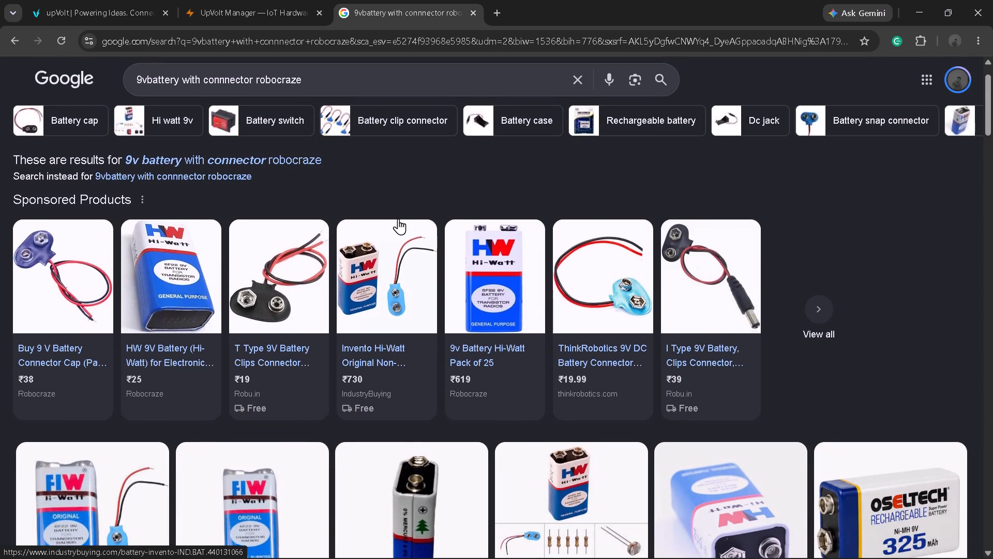
# In the upVolt admin table, set the 9V Battery With Connector's price to 35 and save it to the database.
pyautogui.click(128, 0)
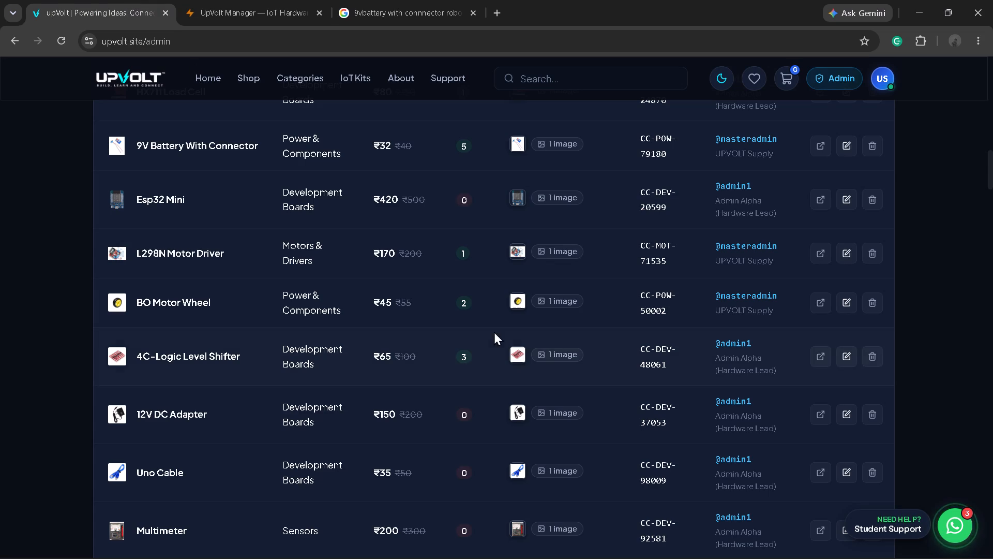
pyautogui.click(846, 145)
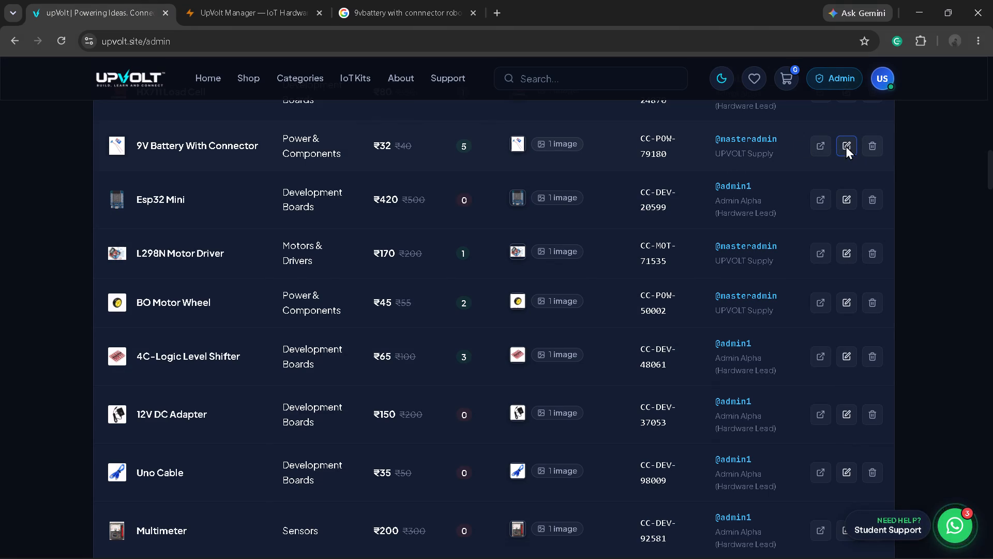
pyautogui.click(355, 270)
pyautogui.press('BackSpace')
pyautogui.press('5')
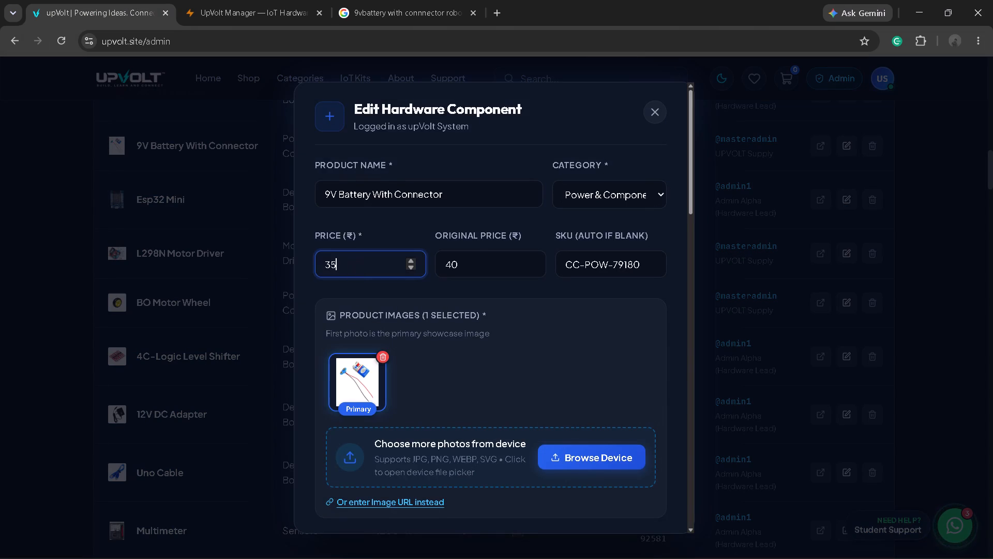
pyautogui.scroll(-5, 458, 340)
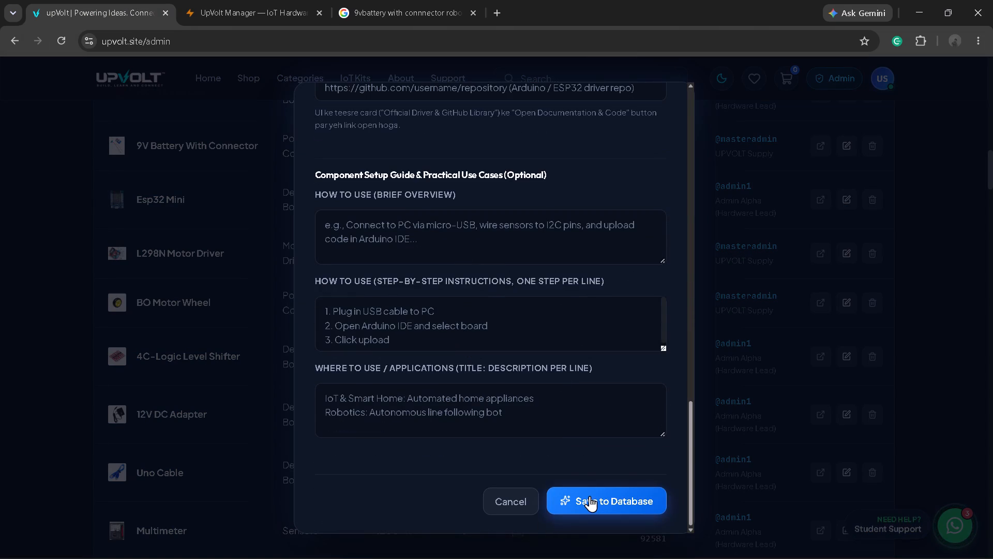
pyautogui.click(590, 496)
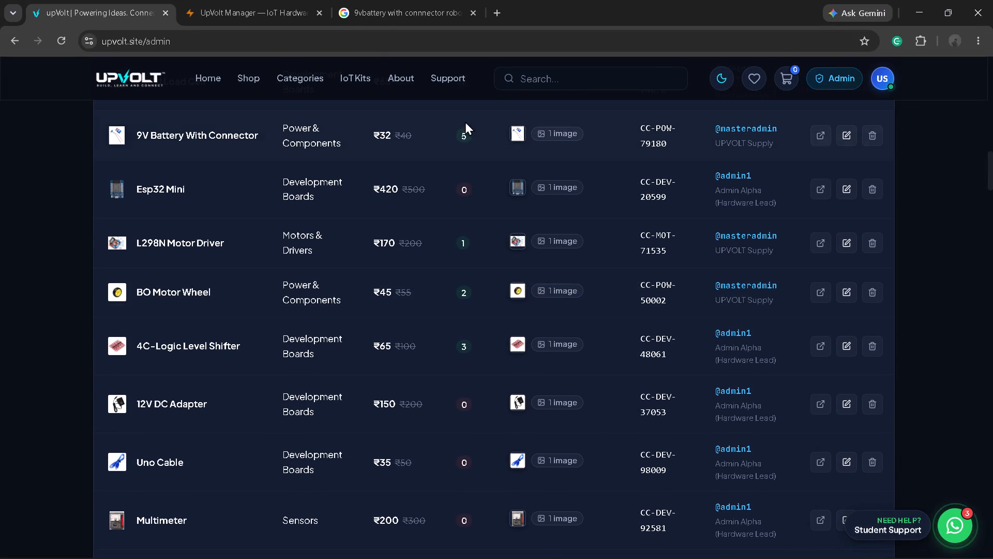
# Run a Google image search for "l298n motor driver" and examine the listed module prices.
pyautogui.click(249, 0)
pyautogui.click(389, 0)
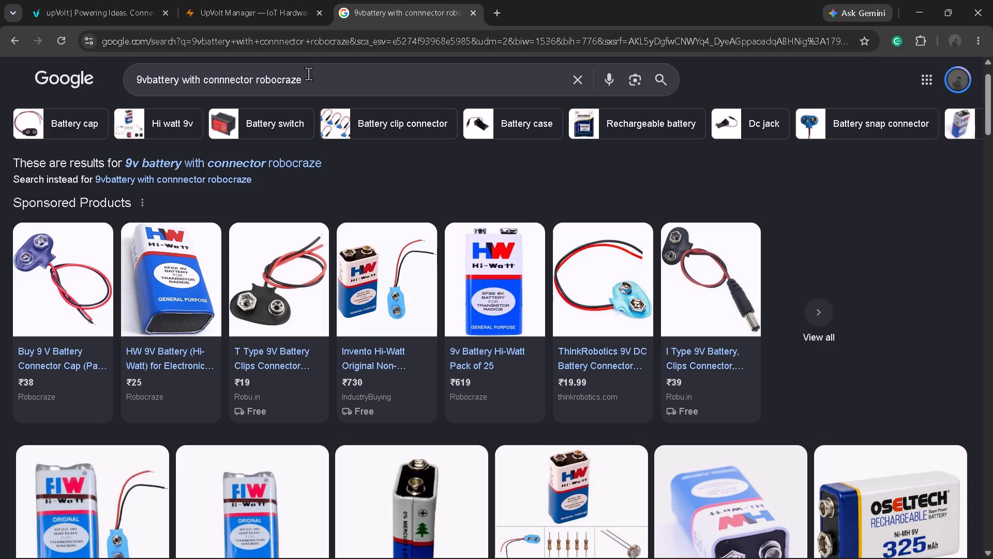
pyautogui.moveTo(306, 83); pyautogui.dragTo(1, 66)
pyautogui.press('BackSpace')
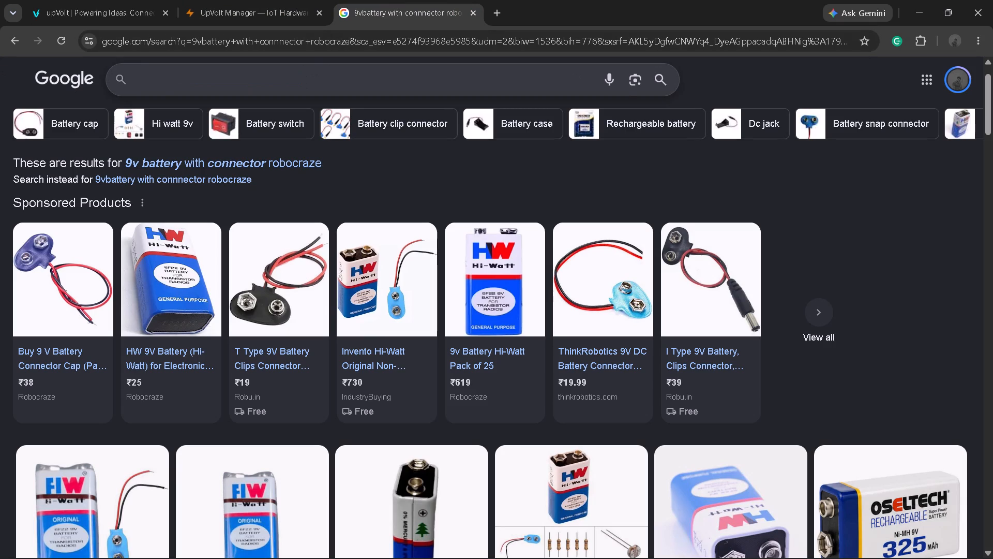
pyautogui.write('l298n motor driver')
pyautogui.press('Return')
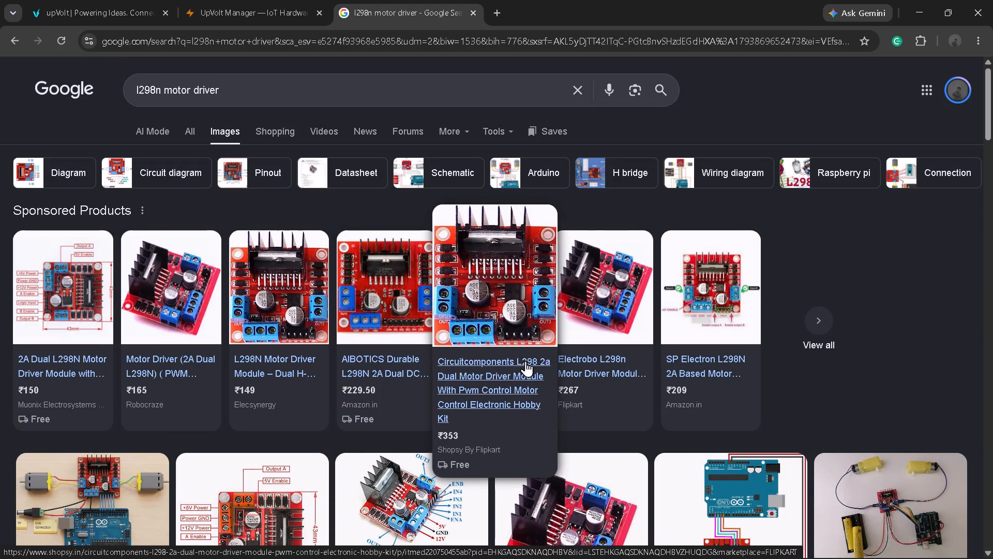
# Narrow the image search to "l298n motor driver robu" and examine the Robu listing prices.
pyautogui.click(243, 95)
pyautogui.press('space')
pyautogui.write('robu')
pyautogui.press('Return')
pyautogui.scroll(1, 237, 210)
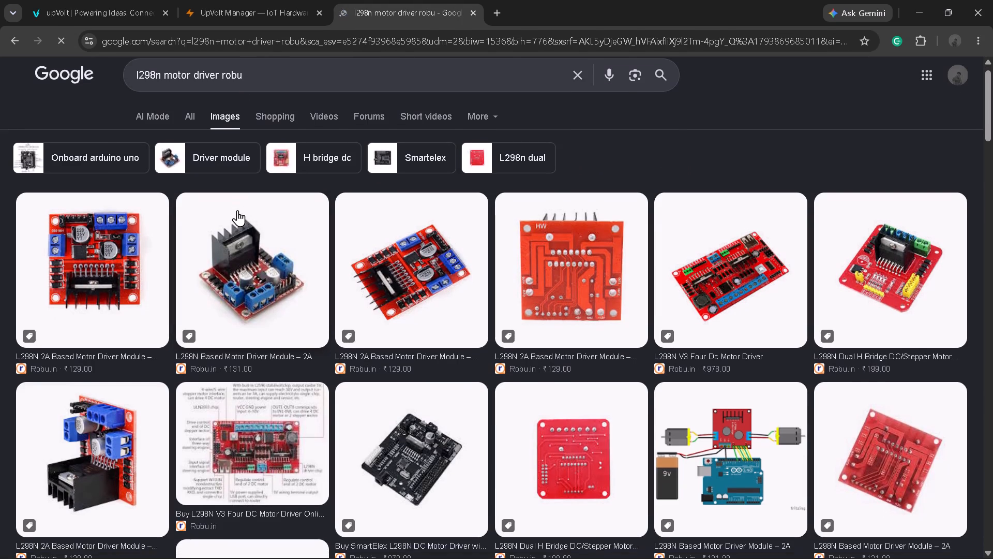
pyautogui.scroll(1, 237, 210)
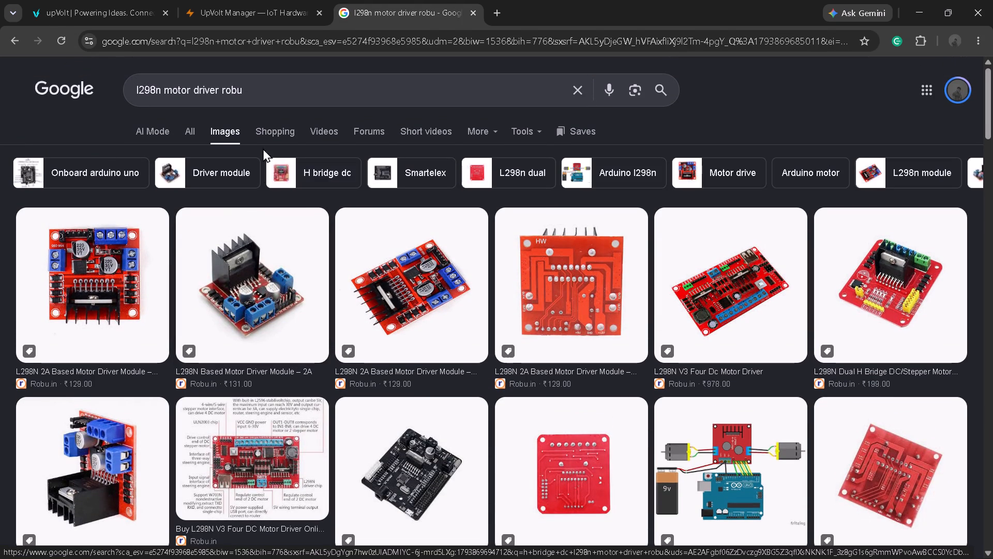
# Change the image search to "l298n motor driver robocraze" and compare the listed prices with the L298N Motor Driver row in the upVolt admin table.
pyautogui.click(254, 83)
pyautogui.press('BackSpace')
pyautogui.write('ocr')
pyautogui.write('aze')
pyautogui.press('Return')
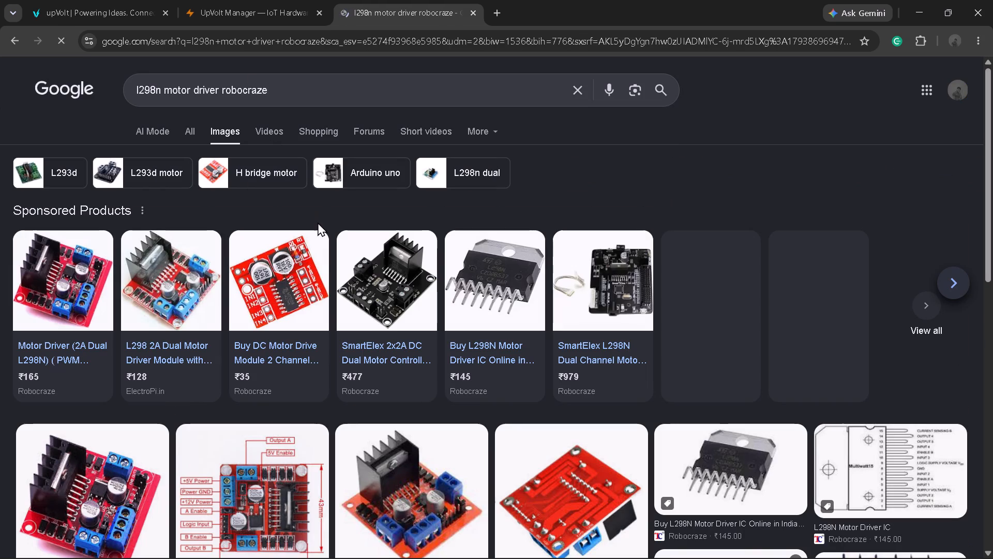
pyautogui.scroll(-1, 321, 272)
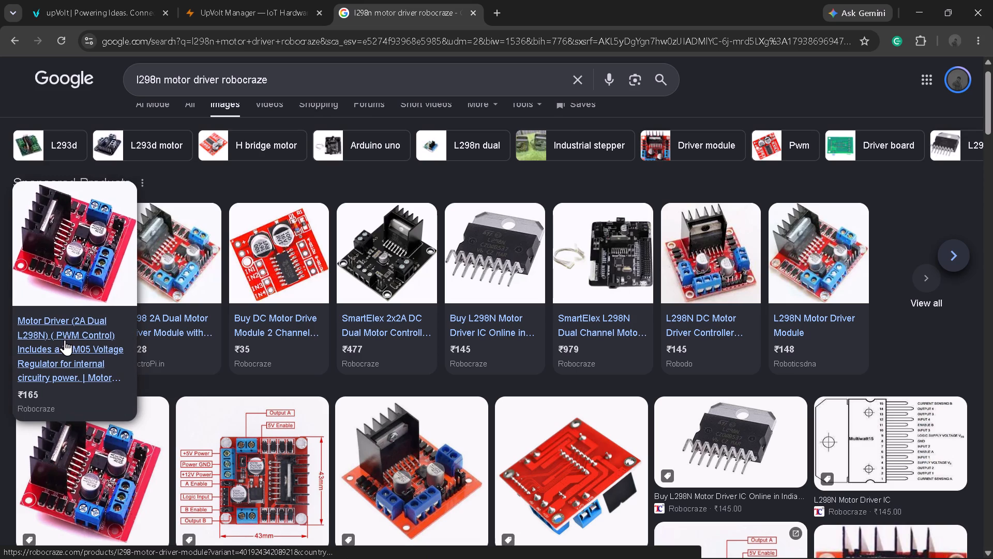
pyautogui.scroll(-2, 172, 480)
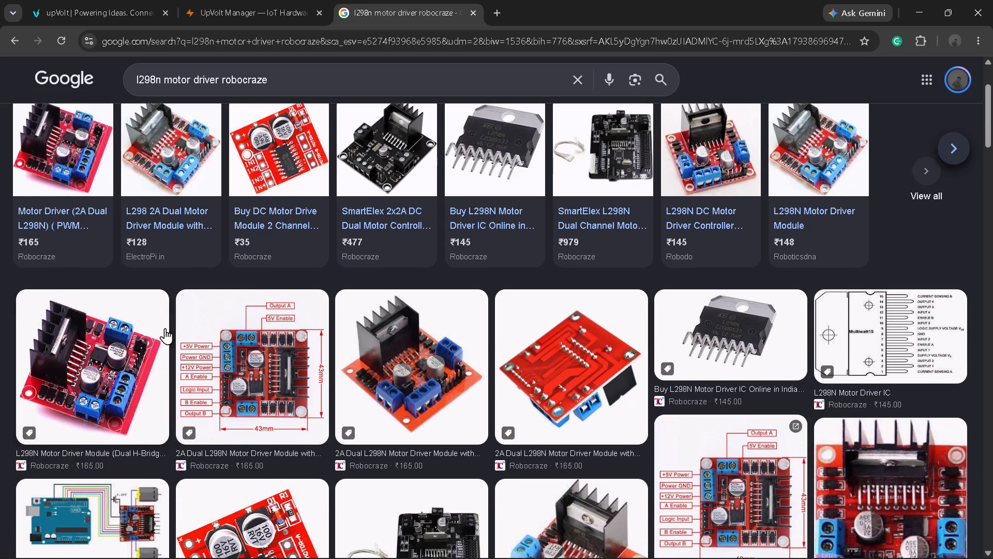
pyautogui.click(160, 0)
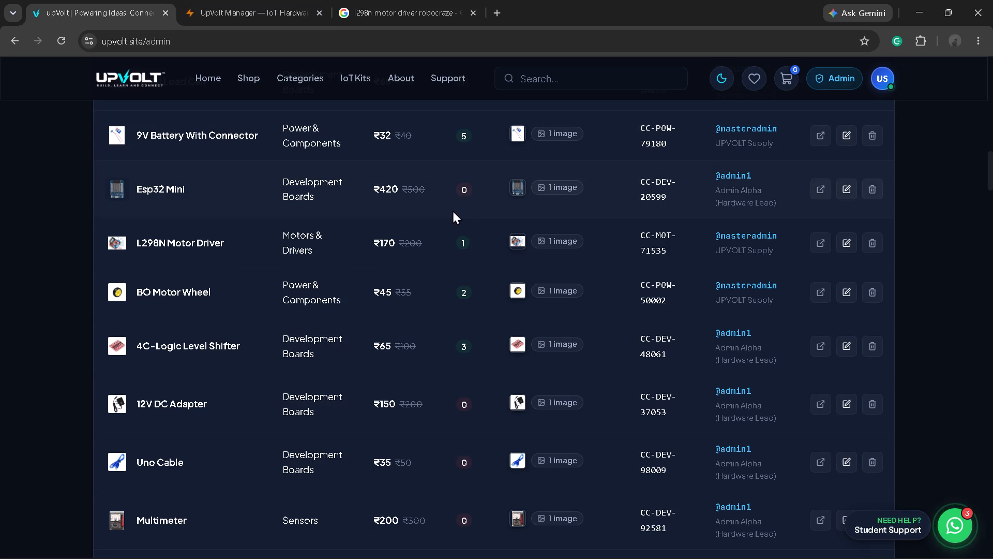
# Run a Google image search for "bo motor wheel" and examine the listed wheel prices.
pyautogui.click(290, 1)
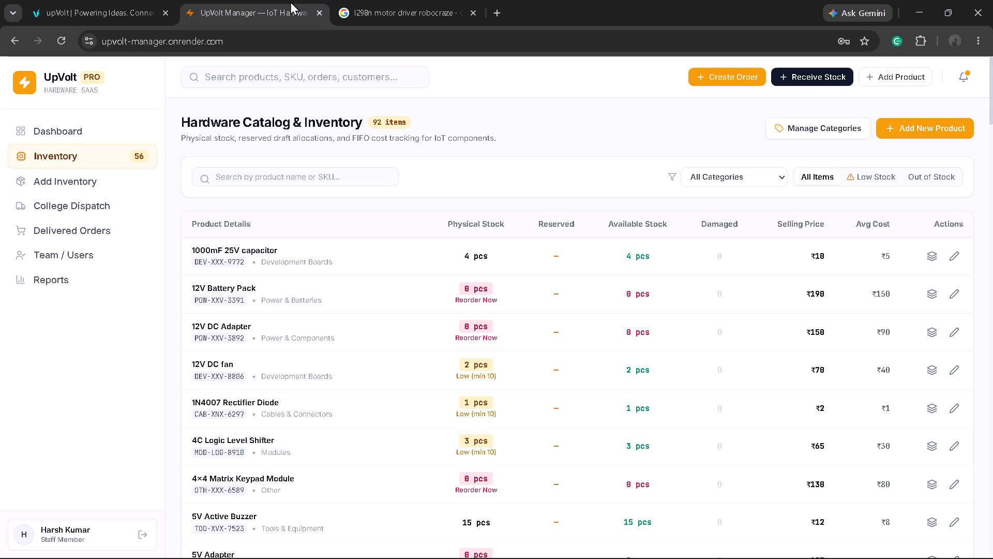
pyautogui.click(416, 10)
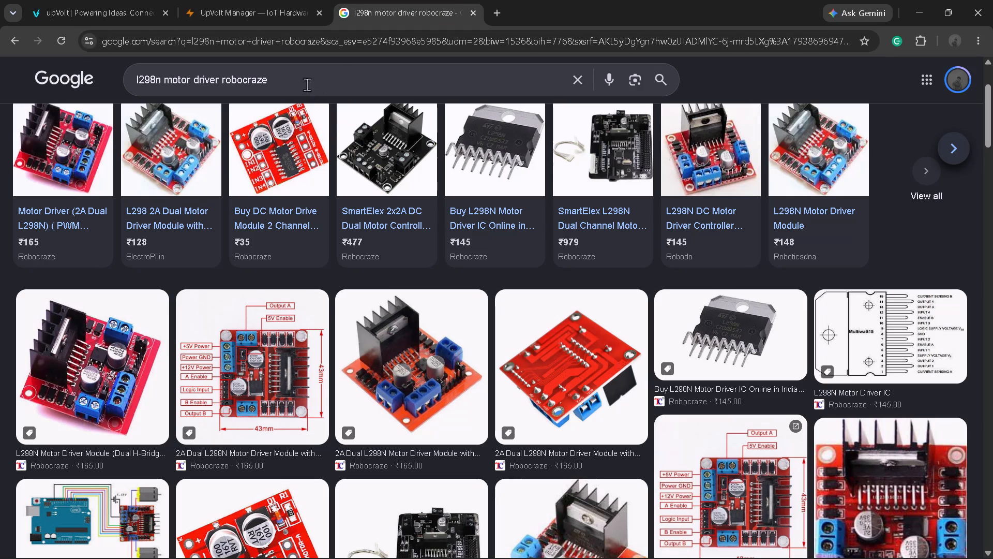
pyautogui.moveTo(305, 80); pyautogui.dragTo(0, 85)
pyautogui.press('BackSpace')
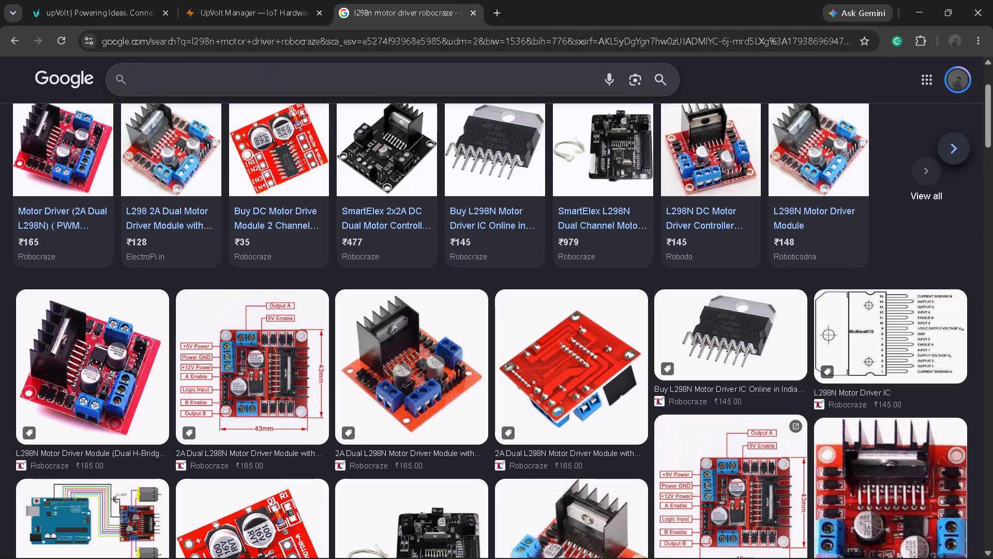
pyautogui.write('bo motor wheel')
pyautogui.press('Return')
pyautogui.scroll(-1, 132, 211)
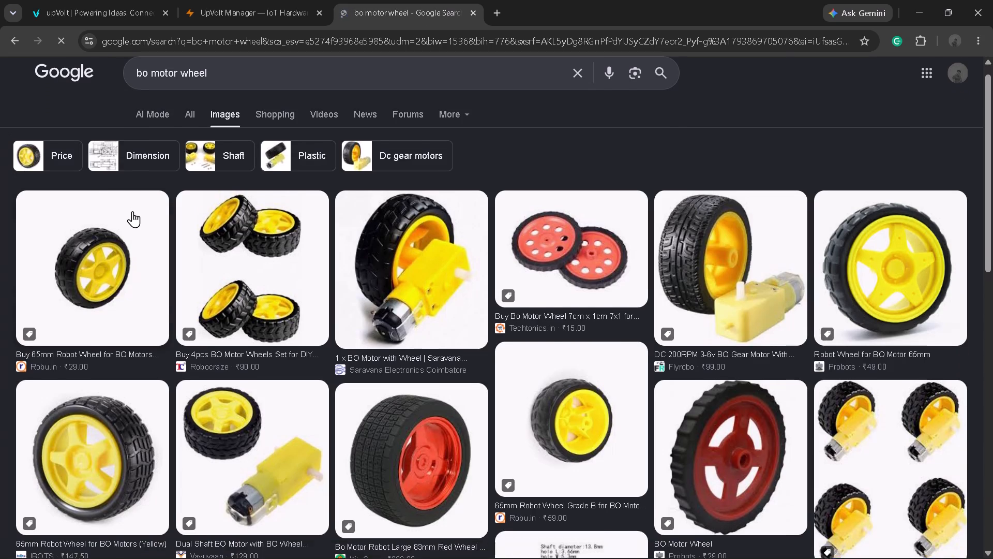
pyautogui.scroll(-2, 132, 211)
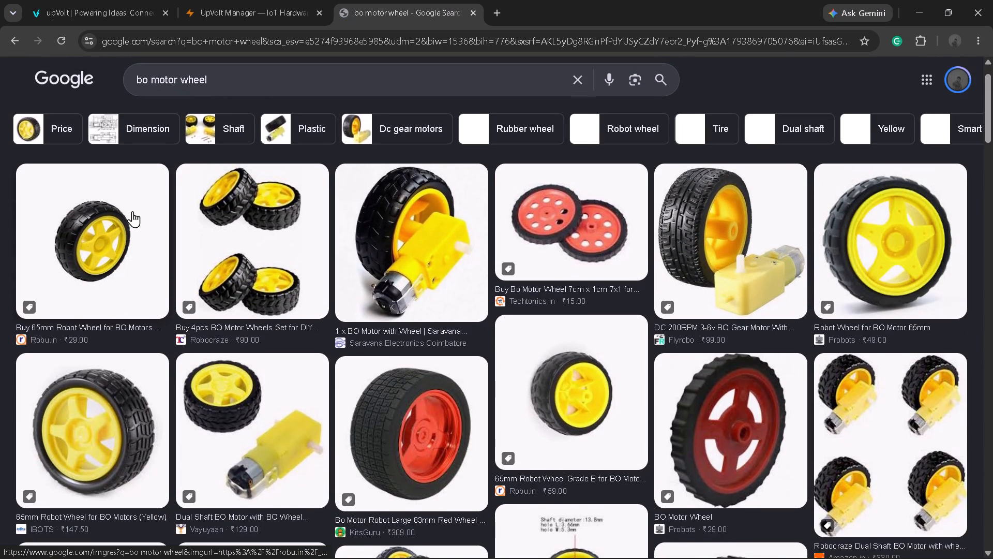
pyautogui.scroll(-1, 132, 211)
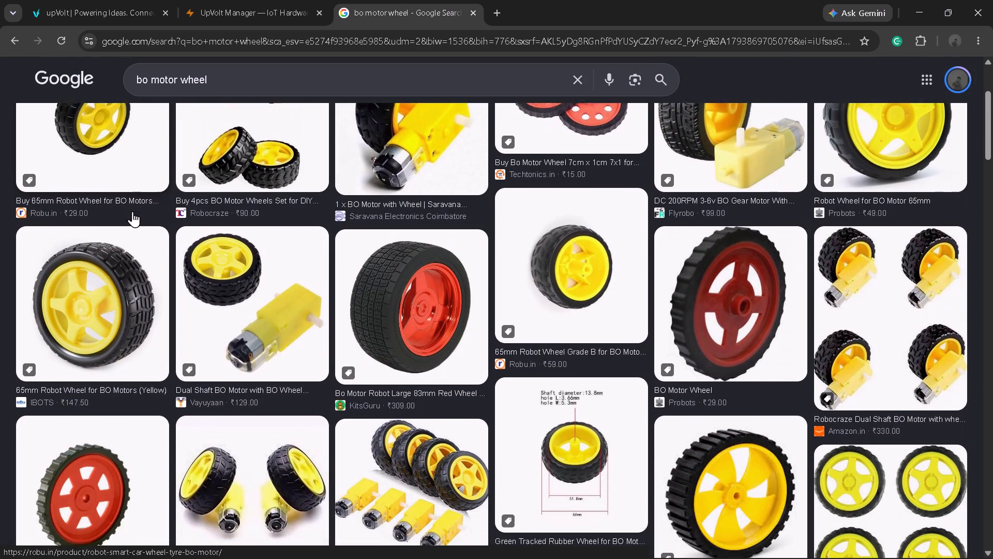
pyautogui.scroll(-1, 132, 211)
pyautogui.scroll(4, 132, 211)
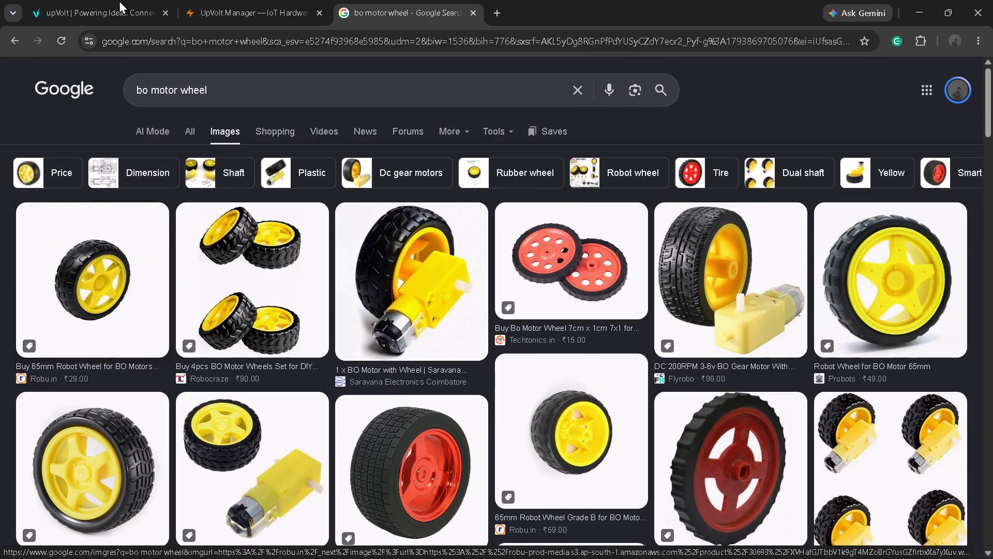
# Search the UpVolt Manager inventory for "bo m", check the BO Motor Wheel's selling price and average cost, and clear the search.
pyautogui.click(119, 0)
pyautogui.click(243, 15)
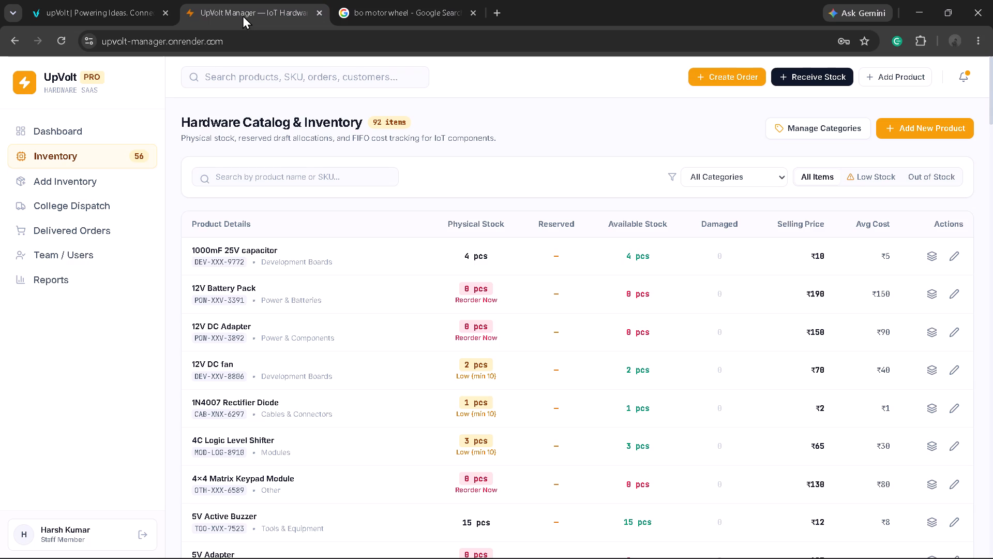
pyautogui.click(321, 174)
pyautogui.write('bo m')
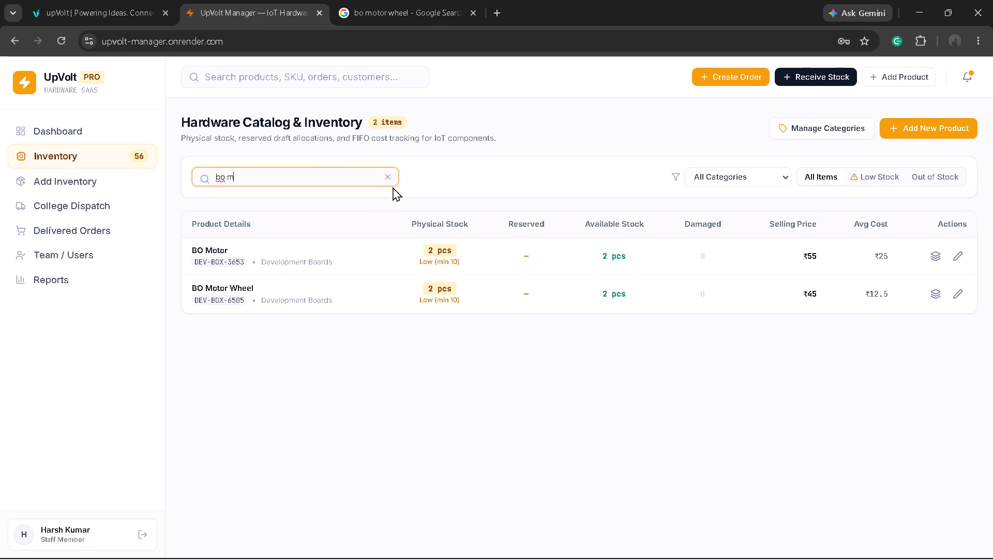
pyautogui.press('BackSpace')
pyautogui.press('BackSpace')
pyautogui.press('BackSpace')
pyautogui.press('BackSpace')
pyautogui.press('BackSpace')
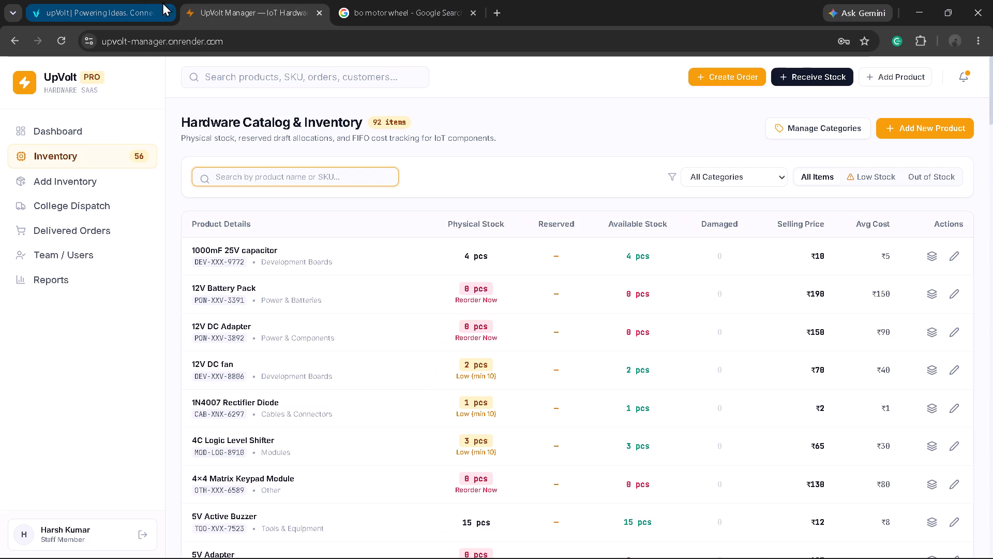
# In the upVolt admin table, set the BO Motor Wheel's price to 35 and save it to the database.
pyautogui.click(153, 2)
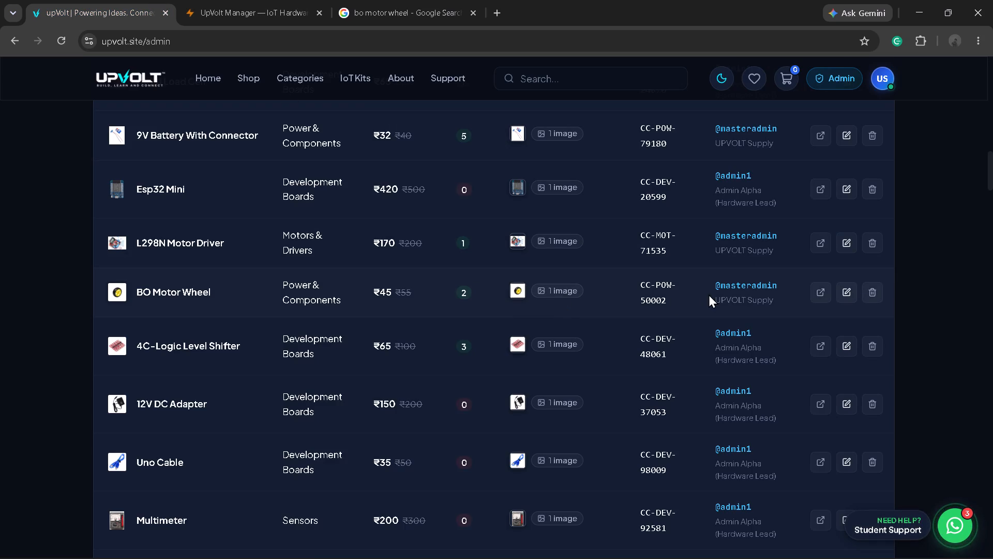
pyautogui.click(842, 288)
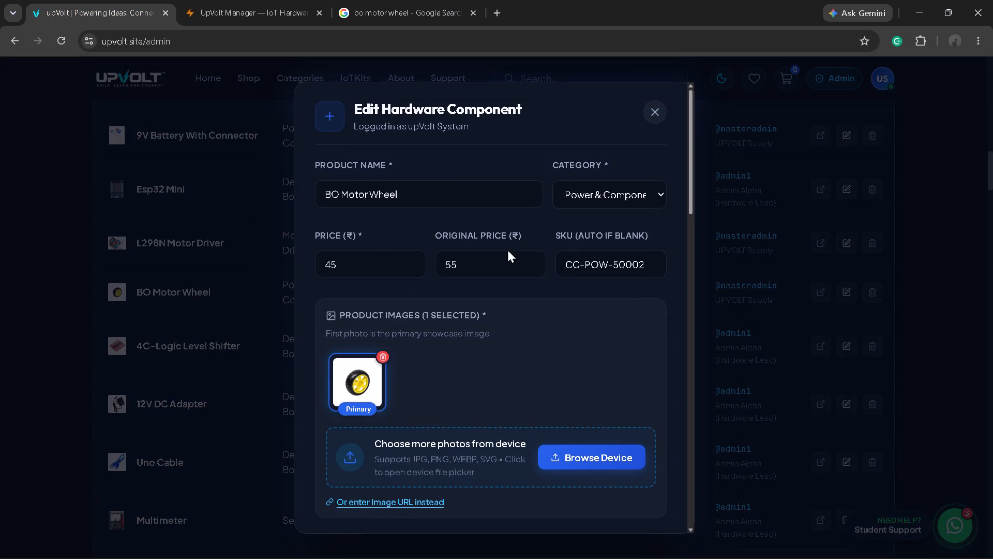
pyautogui.click(382, 255)
pyautogui.press('BackSpace')
pyautogui.press('BackSpace')
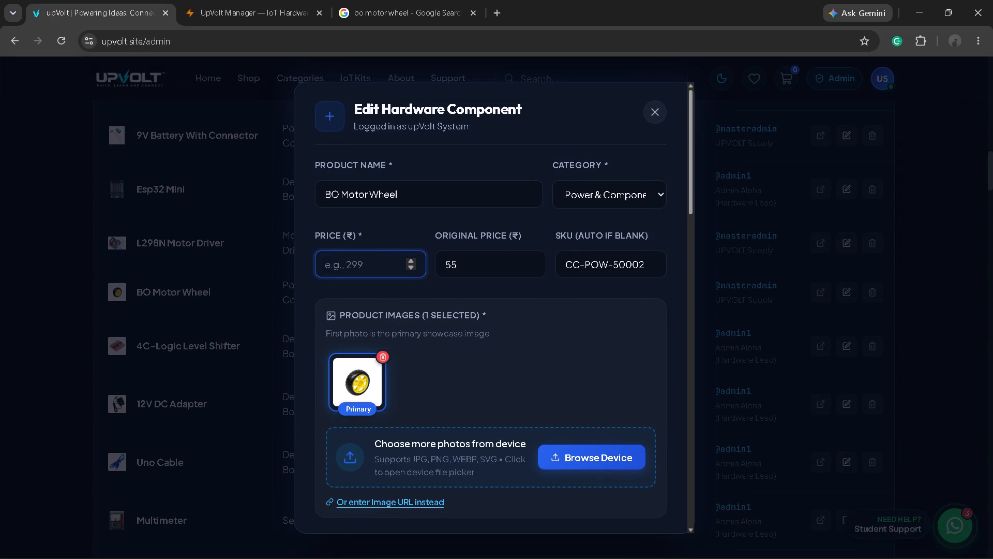
pyautogui.write('35')
pyautogui.scroll(-6, 473, 326)
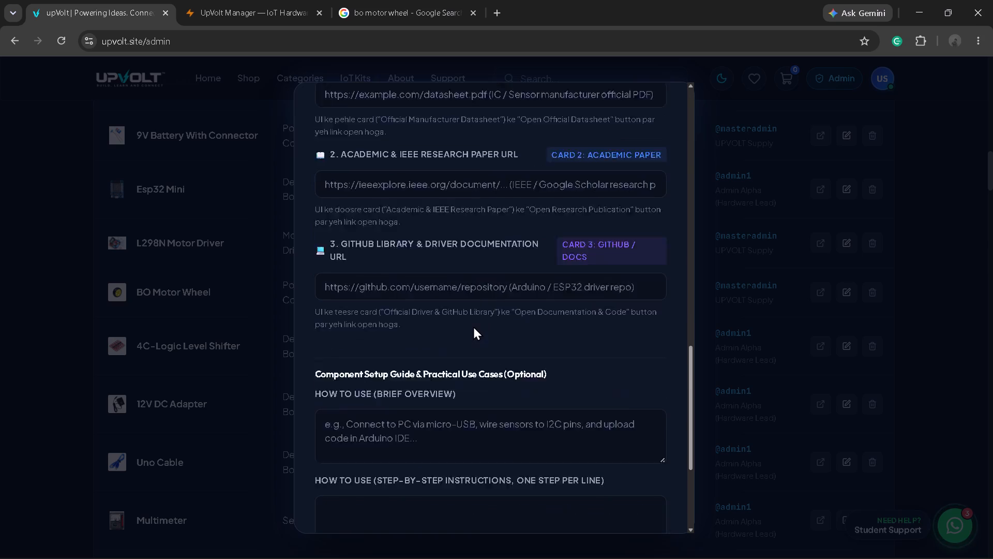
pyautogui.click(605, 502)
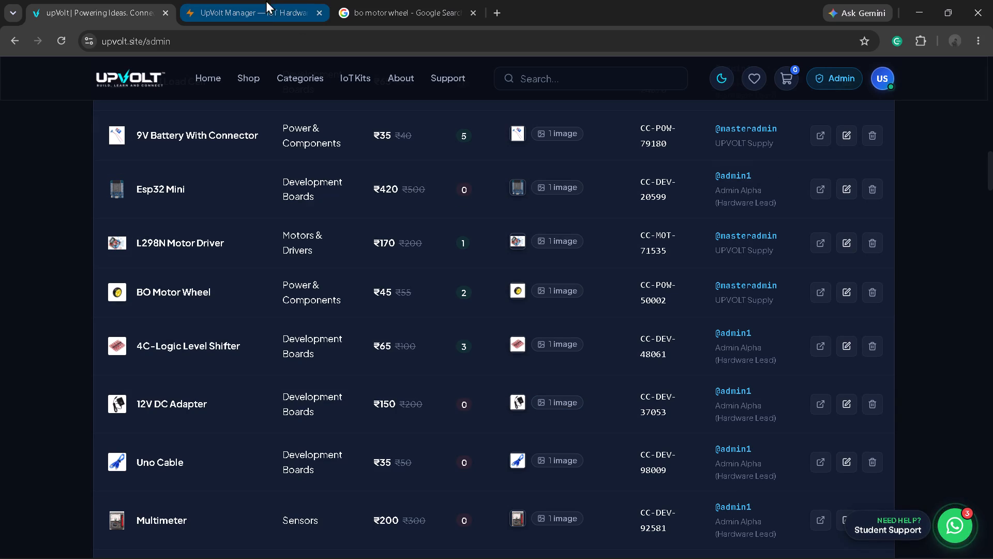
# Run a Google image search for "4c logic level shifter" and examine the listed module prices.
pyautogui.click(360, 2)
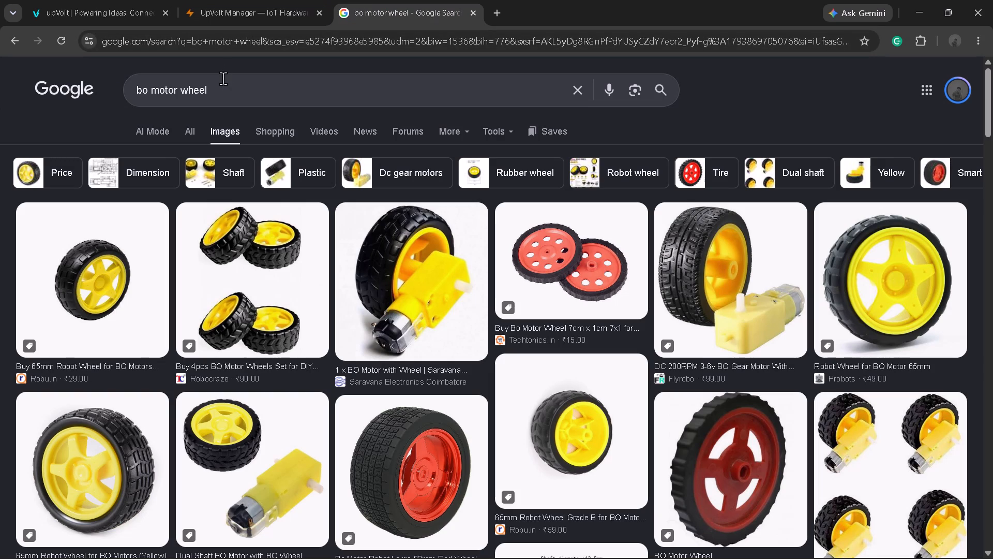
pyautogui.moveTo(222, 82); pyautogui.dragTo(0, 99)
pyautogui.press('BackSpace')
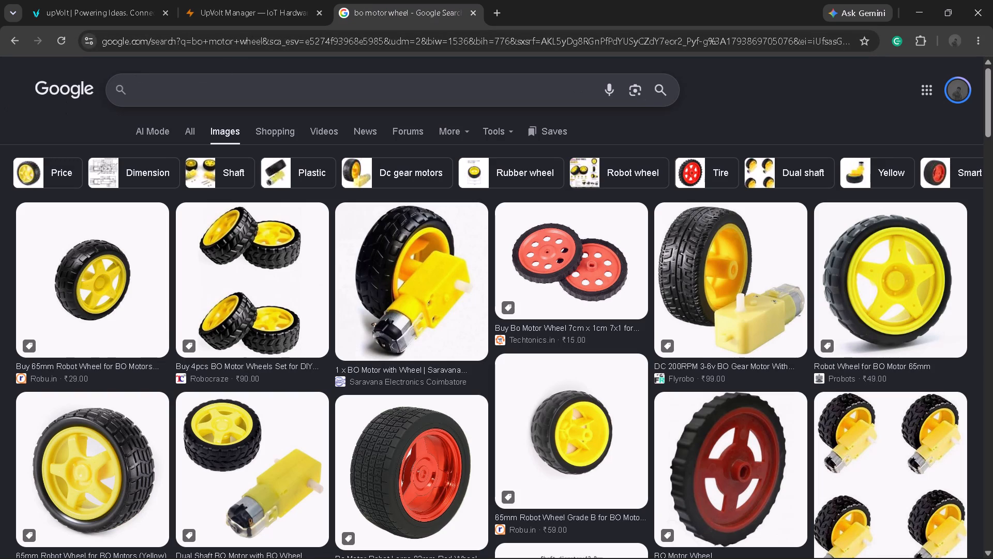
pyautogui.write('4v')
pyautogui.press('BackSpace')
pyautogui.write('c logic level shifter')
pyautogui.press('Return')
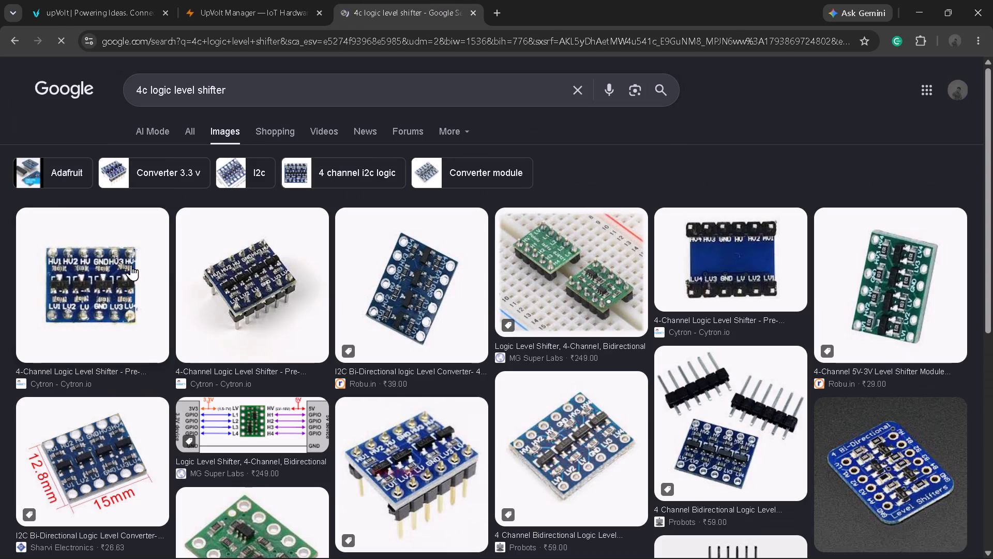
pyautogui.scroll(-2, 228, 240)
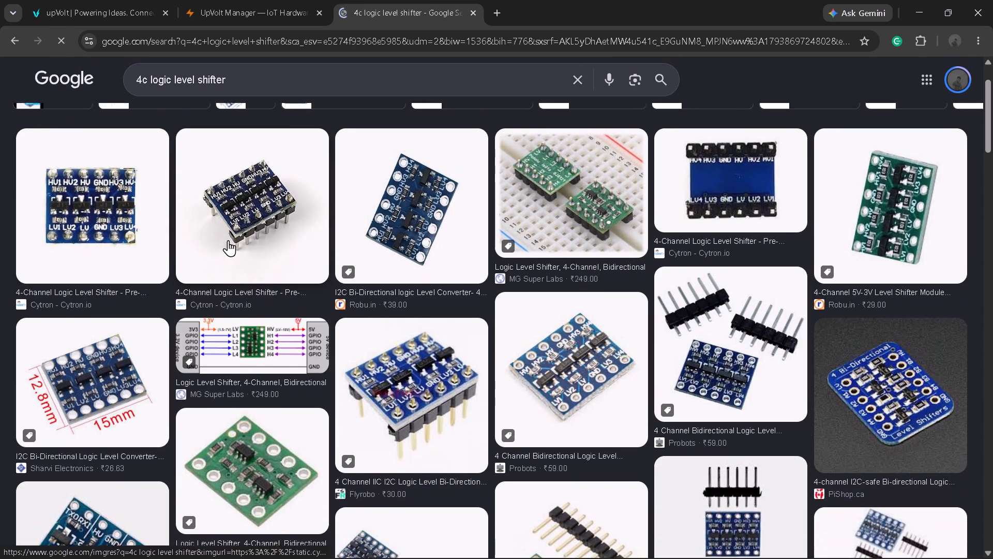
pyautogui.scroll(-2, 228, 240)
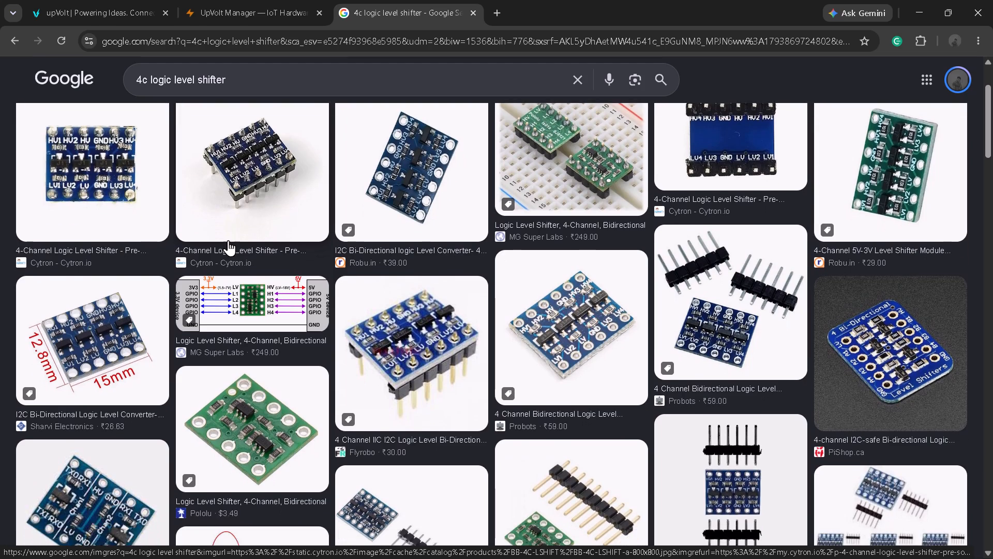
pyautogui.scroll(-1, 228, 240)
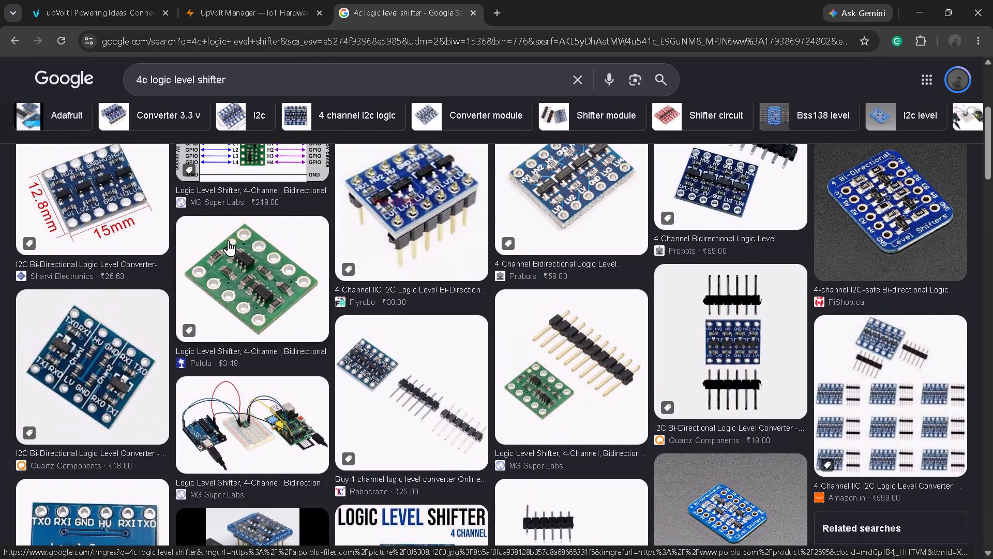
pyautogui.scroll(5, 228, 240)
# In the upVolt admin table, set the 4C-Logic Level Shifter's price to 60 and save it to the database.
pyautogui.click(252, 0)
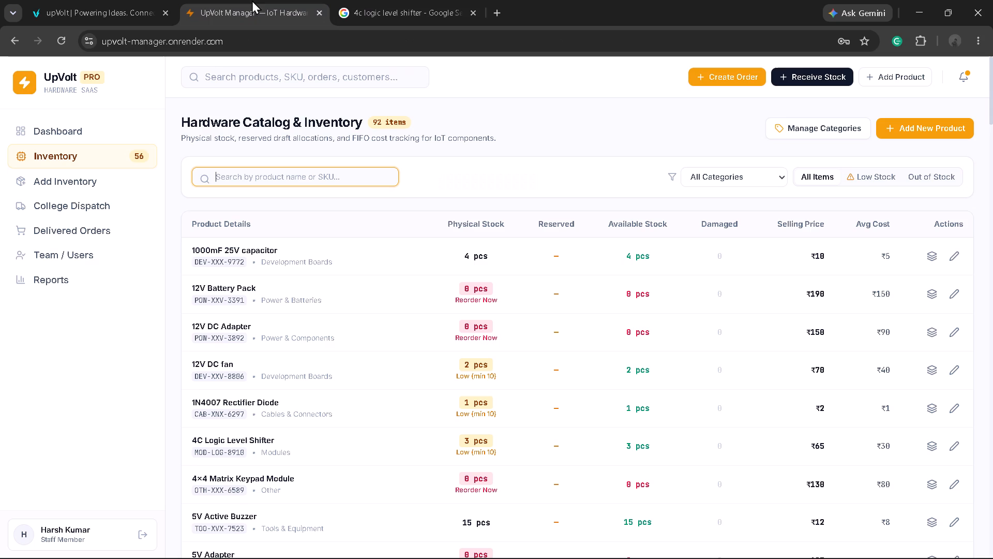
pyautogui.click(51, 0)
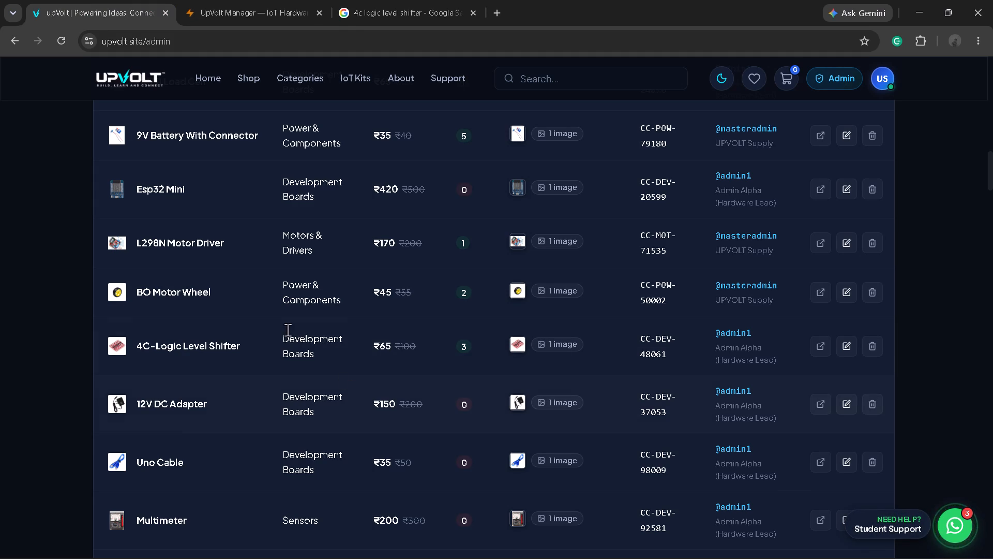
pyautogui.click(851, 341)
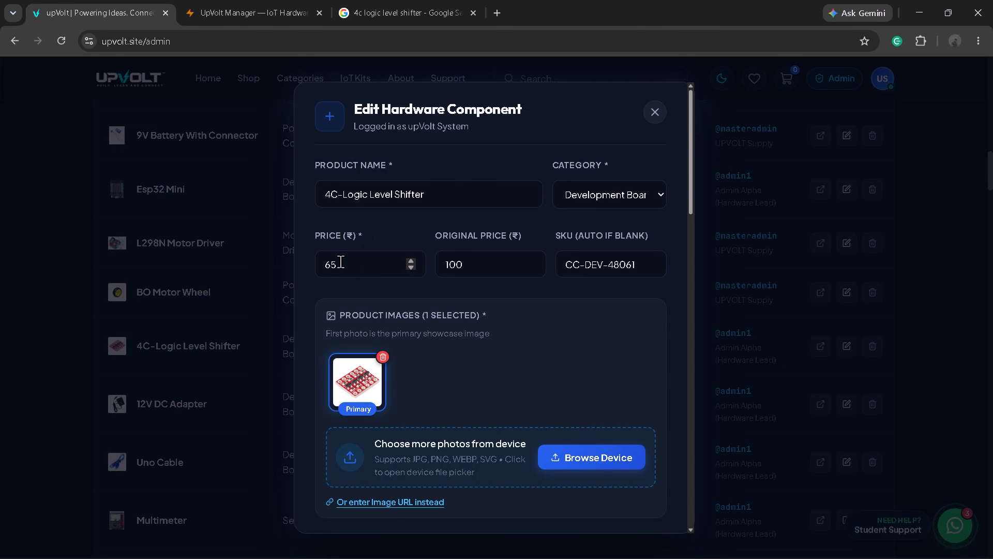
pyautogui.click(340, 260)
pyautogui.press('BackSpace')
pyautogui.press('0')
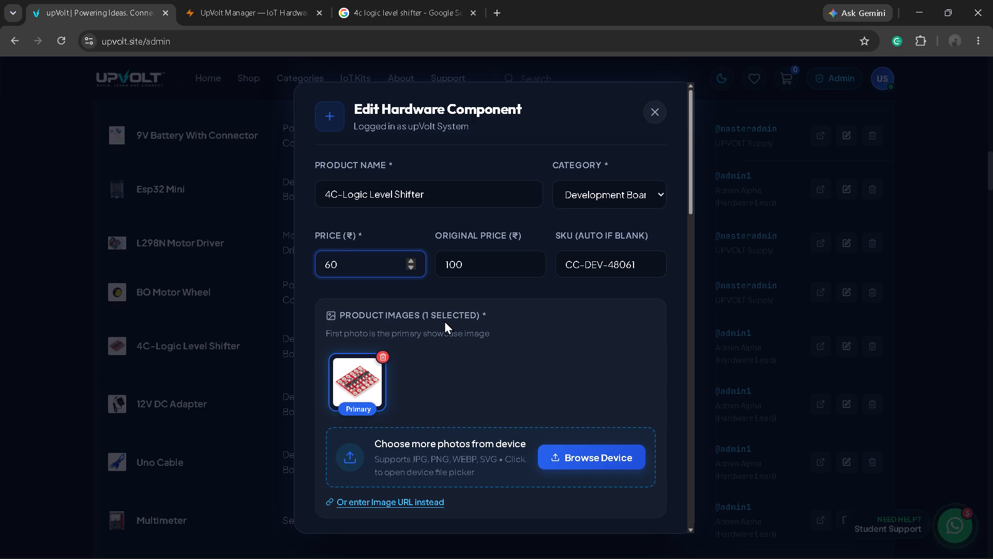
pyautogui.scroll(-10, 446, 325)
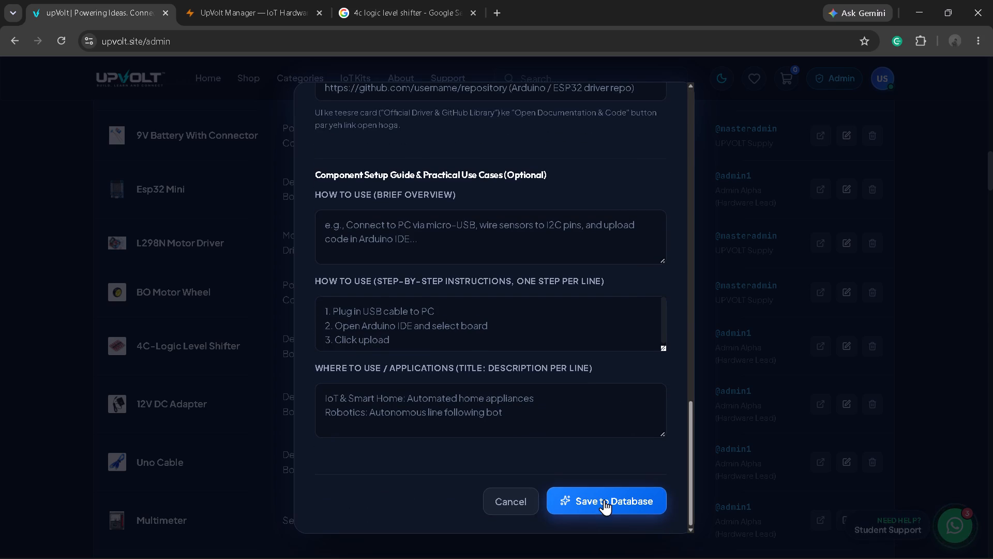
pyautogui.click(604, 499)
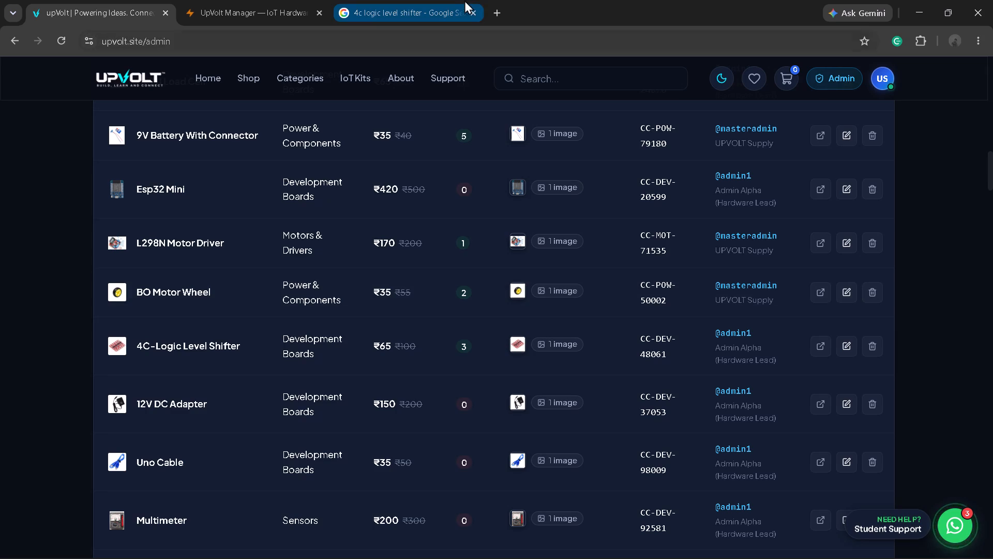
# Run a Google image search for "12v dc adapter" and examine the listed adapter prices.
pyautogui.click(475, 0)
pyautogui.moveTo(287, 100); pyautogui.dragTo(13, 91)
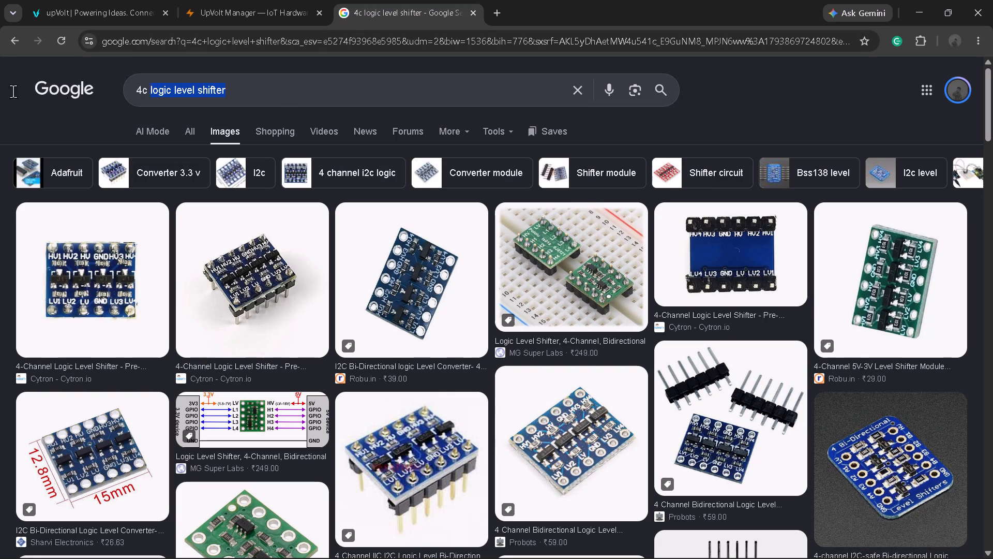
pyautogui.moveTo(13, 91); pyautogui.dragTo(0, 104)
pyautogui.press('BackSpace')
pyautogui.write('12v dc adapter')
pyautogui.press('Return')
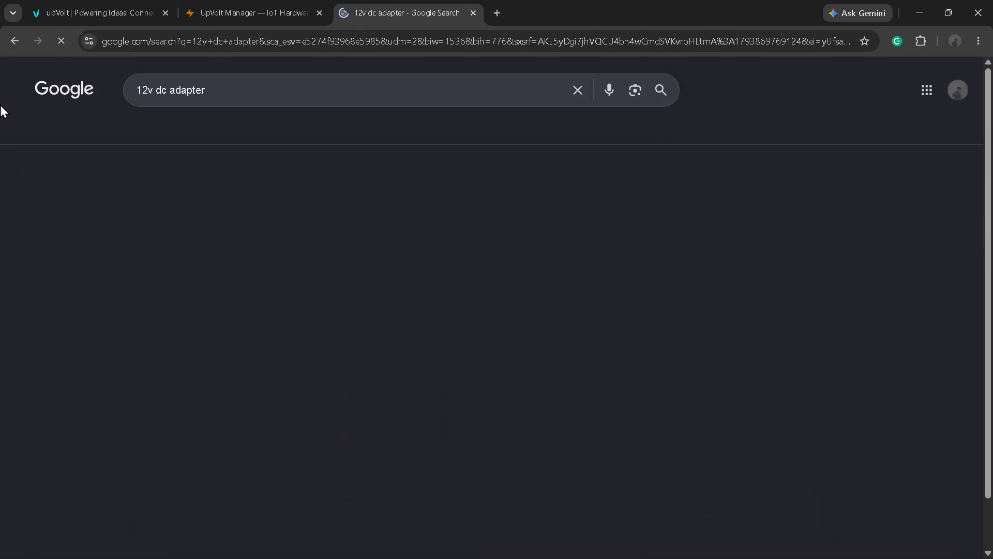
pyautogui.scroll(-1, 155, 239)
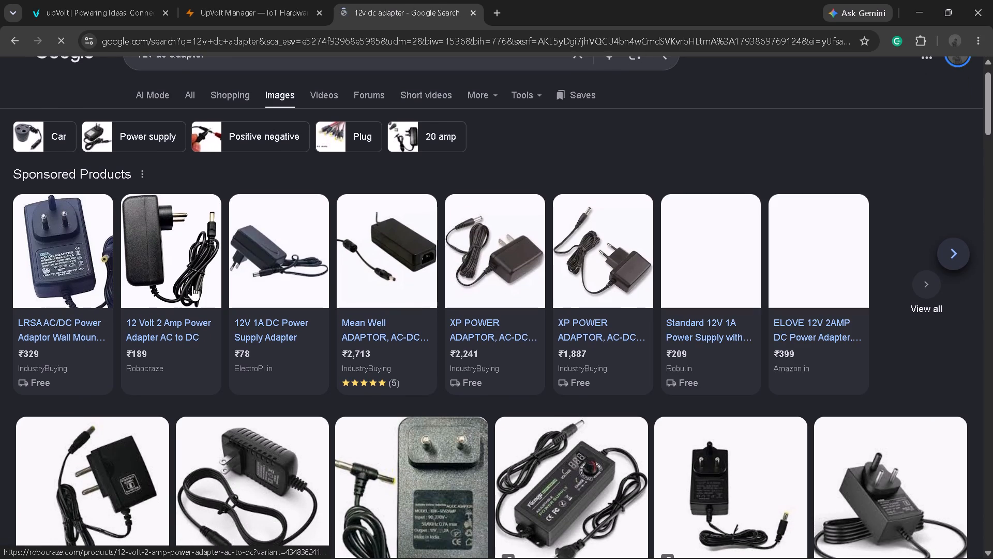
pyautogui.scroll(-2, 197, 286)
pyautogui.scroll(1, 197, 286)
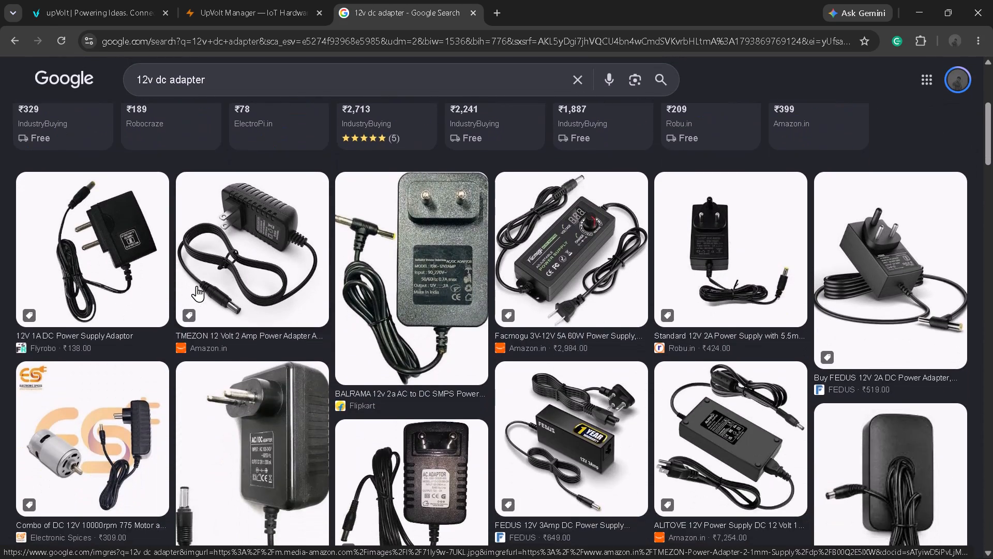
pyautogui.scroll(1, 197, 286)
# In the upVolt admin table, set the 12V DC Adapter's price to 169 and save it to the database.
pyautogui.click(92, 3)
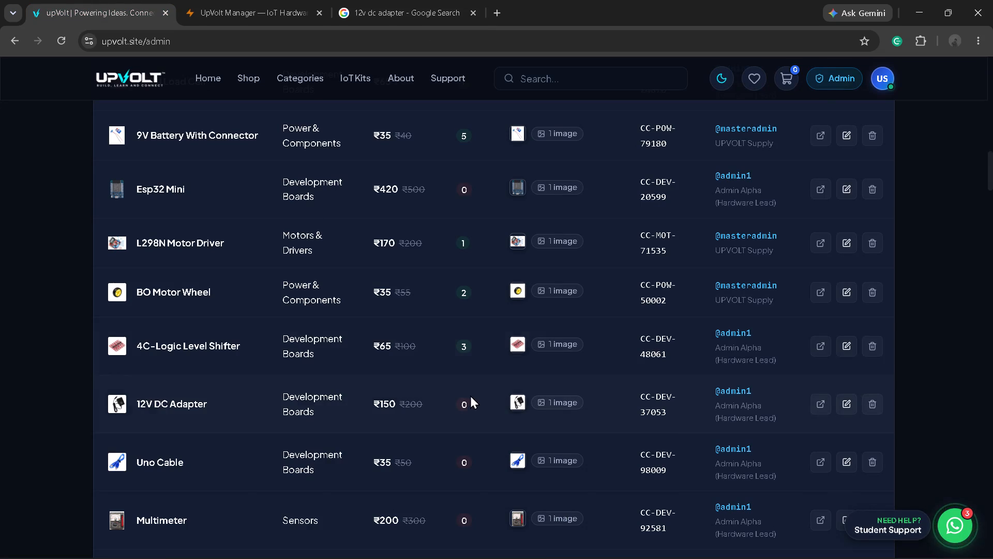
pyautogui.scroll(-2, 471, 400)
pyautogui.click(853, 334)
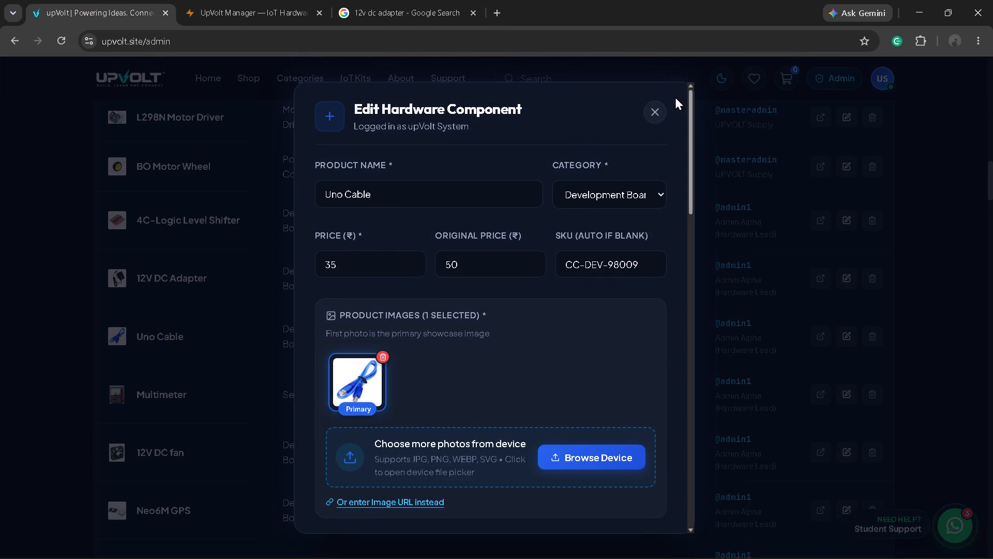
pyautogui.click(649, 110)
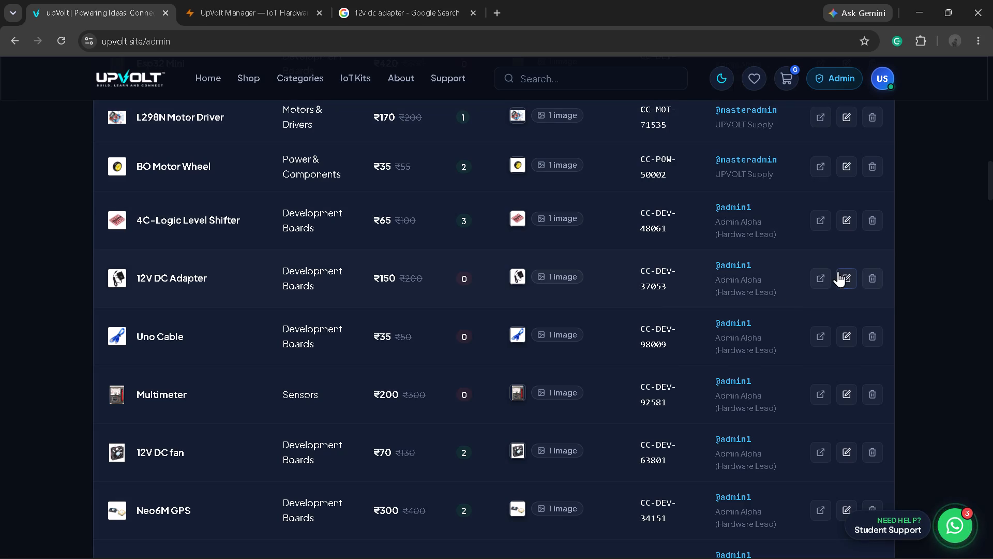
pyautogui.click(843, 273)
pyautogui.click(350, 260)
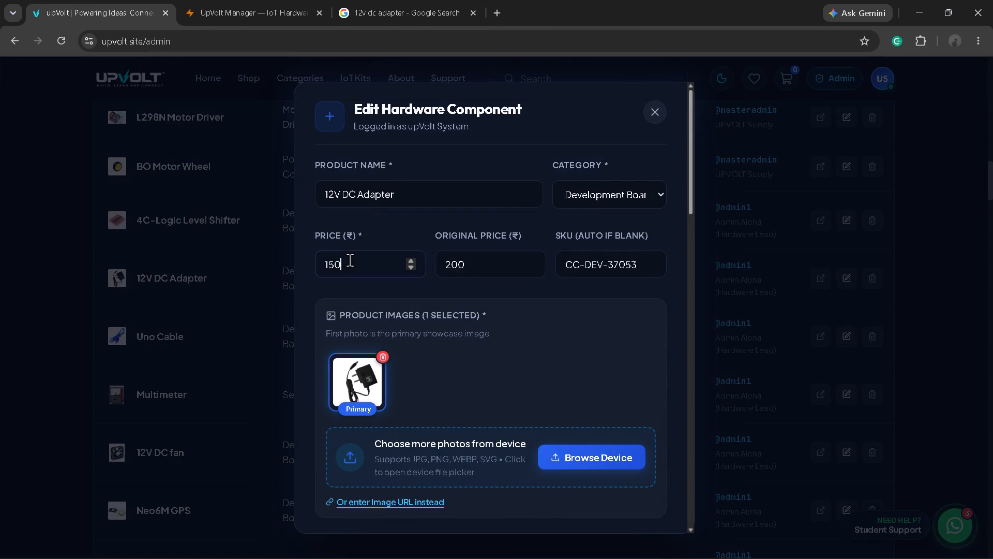
pyautogui.press('BackSpace')
pyautogui.press('BackSpace')
pyautogui.write('69')
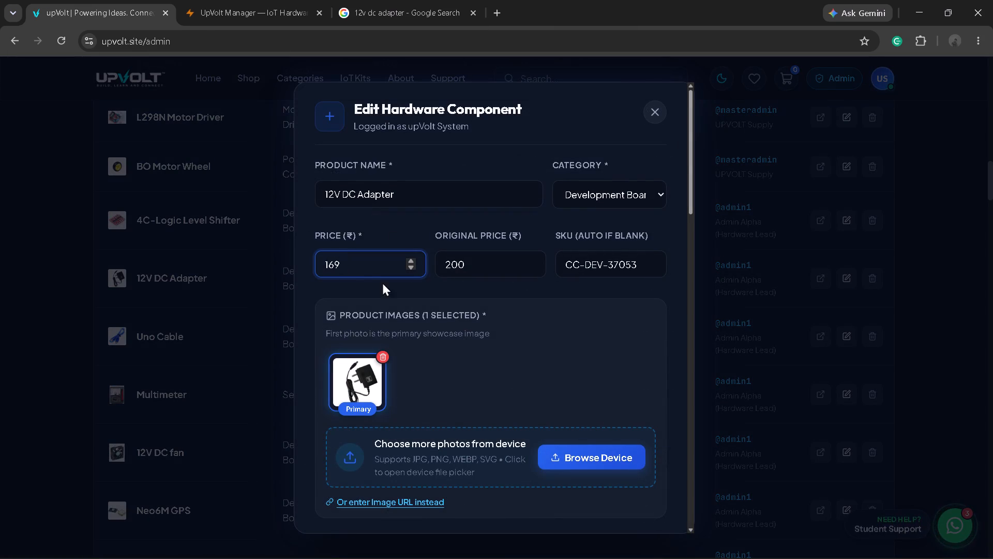
pyautogui.scroll(-9, 479, 343)
pyautogui.click(603, 498)
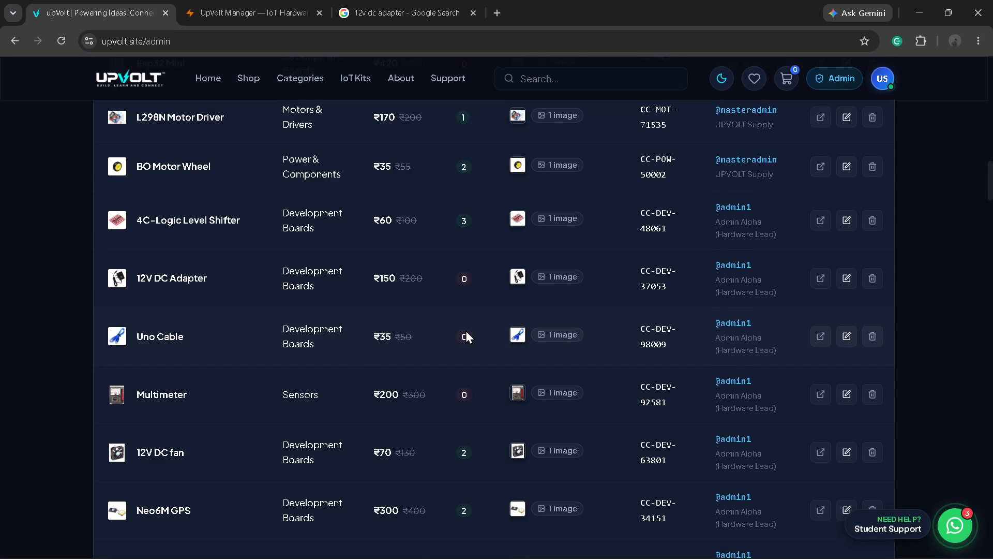
# Run a Google image search for "multimeter" and examine the listed multimeter prices.
pyautogui.scroll(-3, 465, 330)
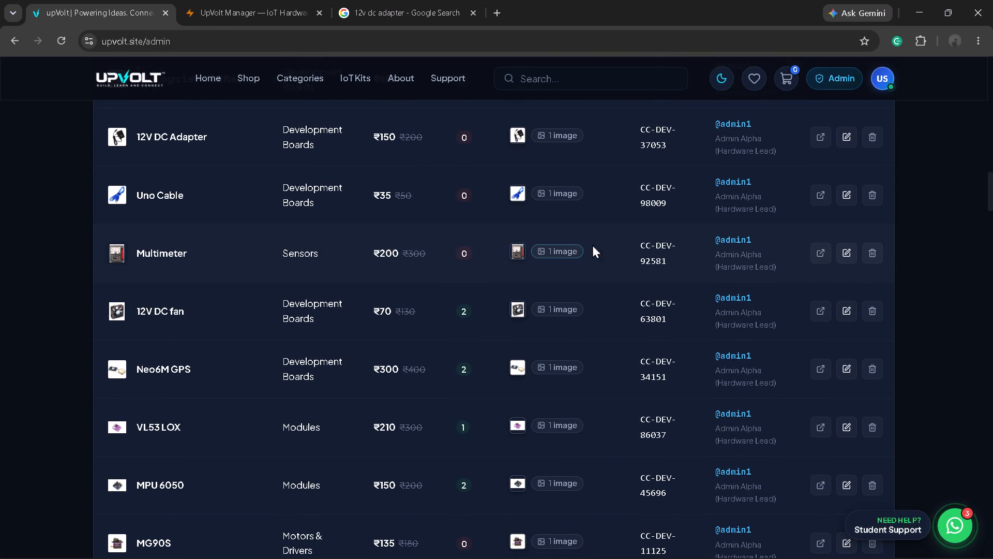
pyautogui.click(417, 0)
pyautogui.moveTo(288, 82); pyautogui.dragTo(46, 96)
pyautogui.press('BackSpace')
pyautogui.write('multimeter')
pyautogui.press('Return')
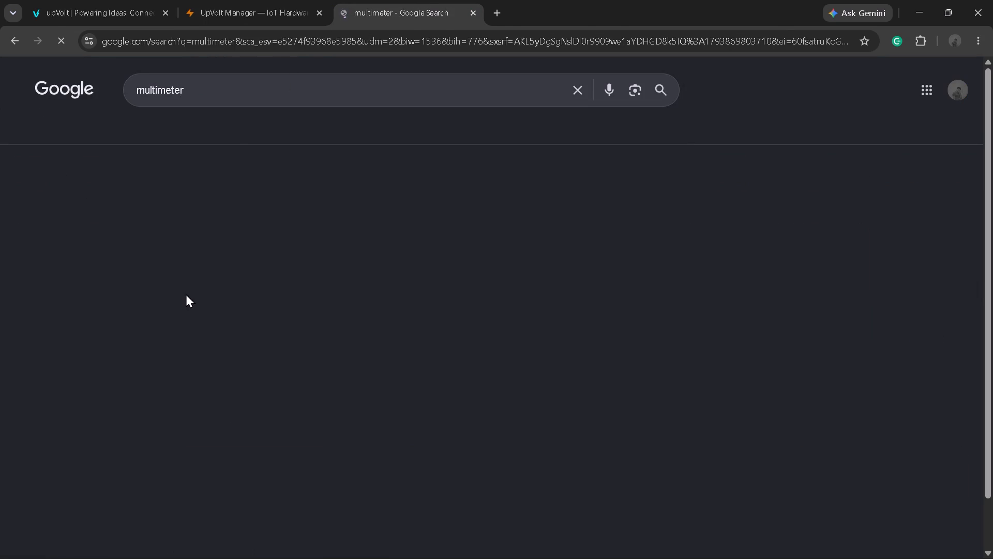
pyautogui.scroll(-1, 248, 300)
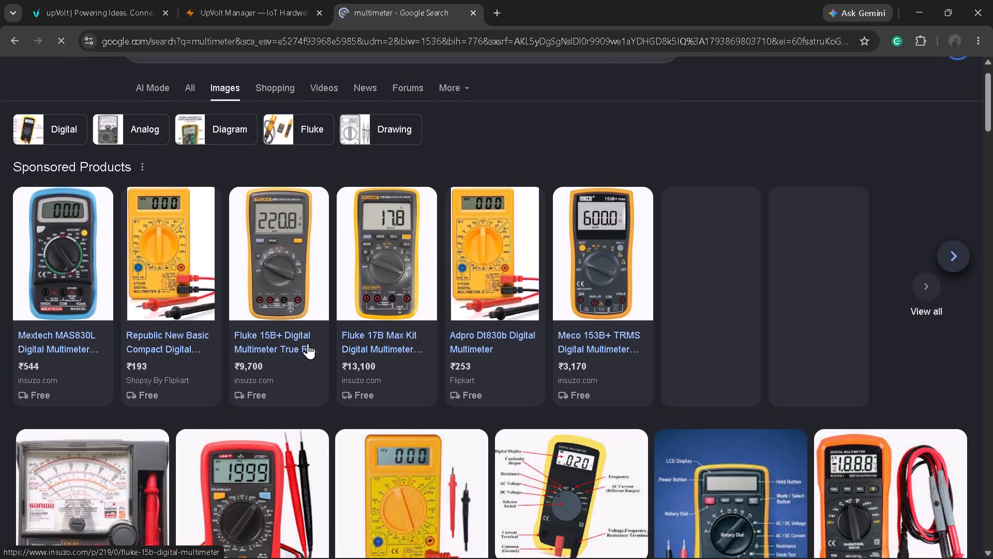
pyautogui.scroll(-1, 393, 257)
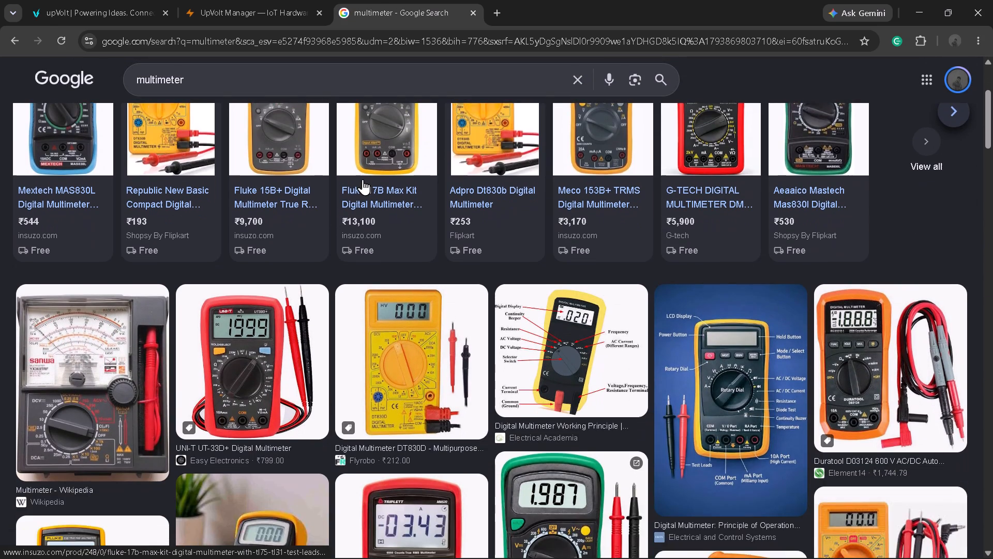
pyautogui.scroll(-2, 363, 179)
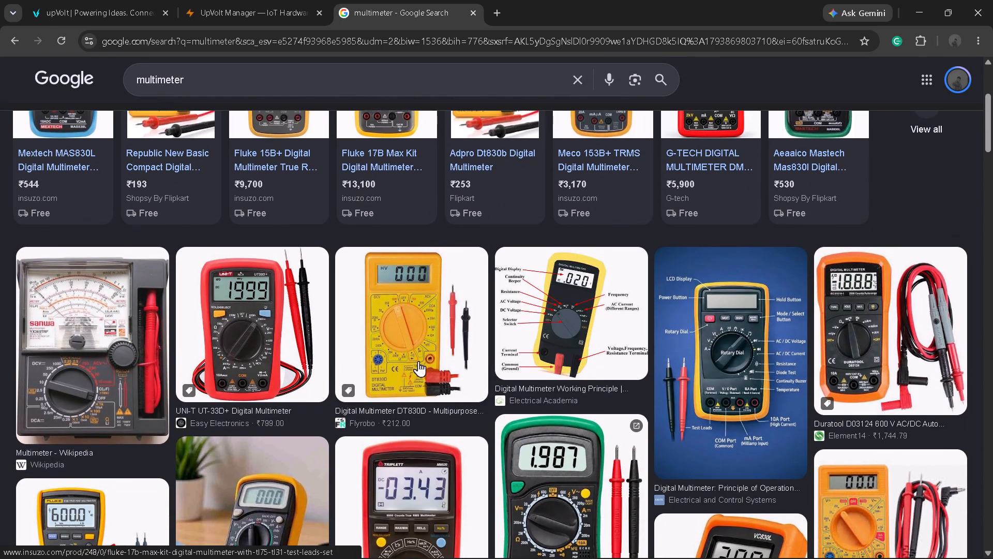
pyautogui.scroll(2, 434, 380)
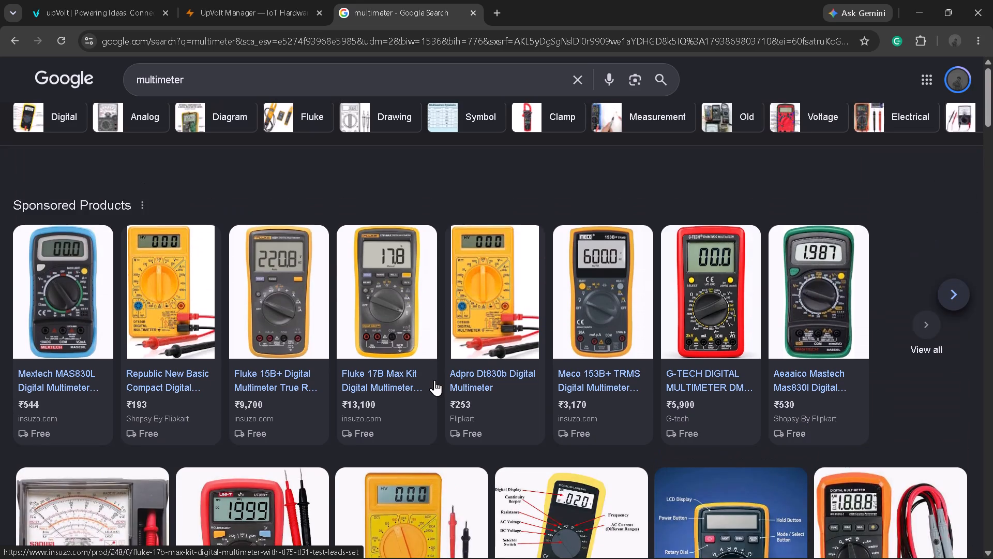
# Refine the image search to "multimeter robu" and compare Robu's multimeter prices with the Multimeter entry in the upVolt admin table.
pyautogui.click(250, 100)
pyautogui.press('space')
pyautogui.write('robu')
pyautogui.press('Return')
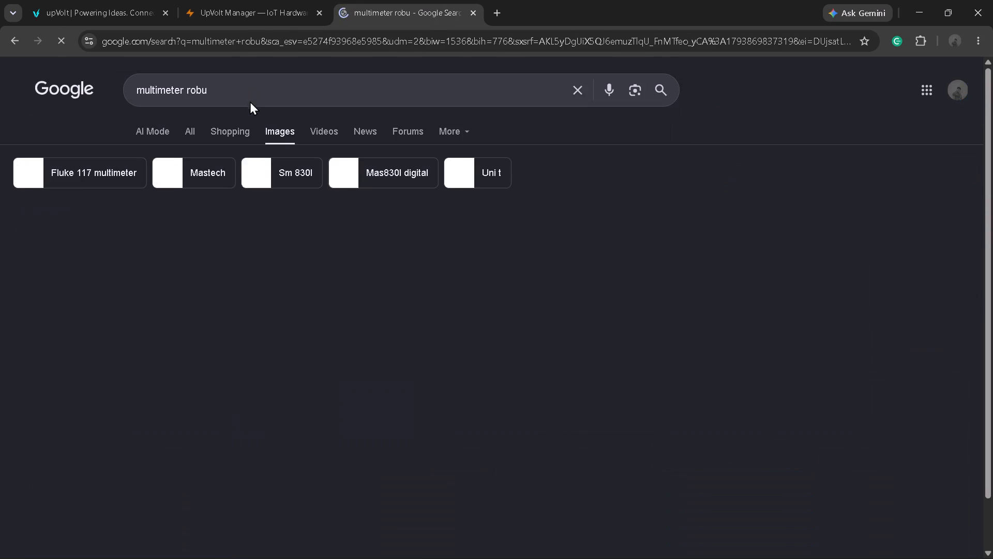
pyautogui.scroll(-5, 270, 217)
pyautogui.scroll(1, 270, 217)
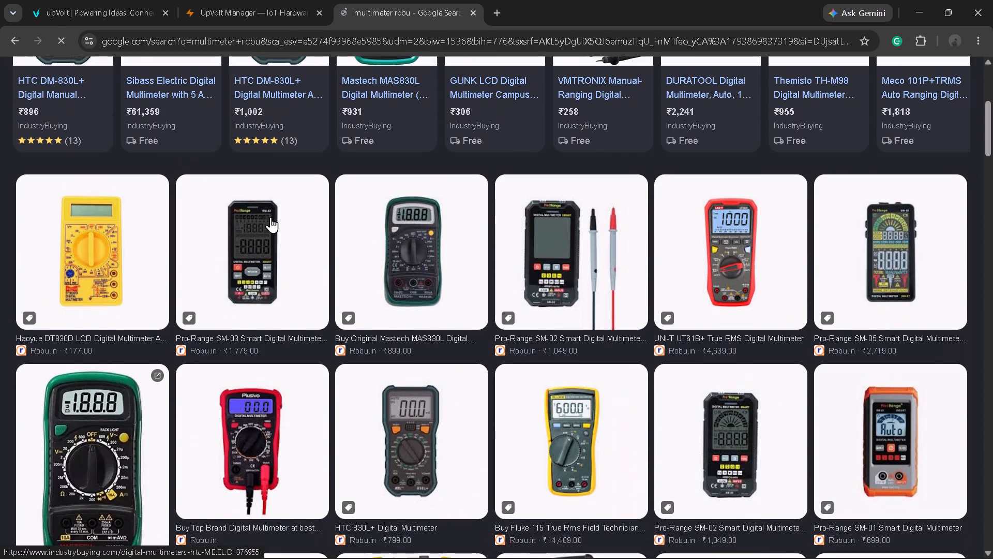
pyautogui.scroll(1, 270, 217)
pyautogui.click(41, 0)
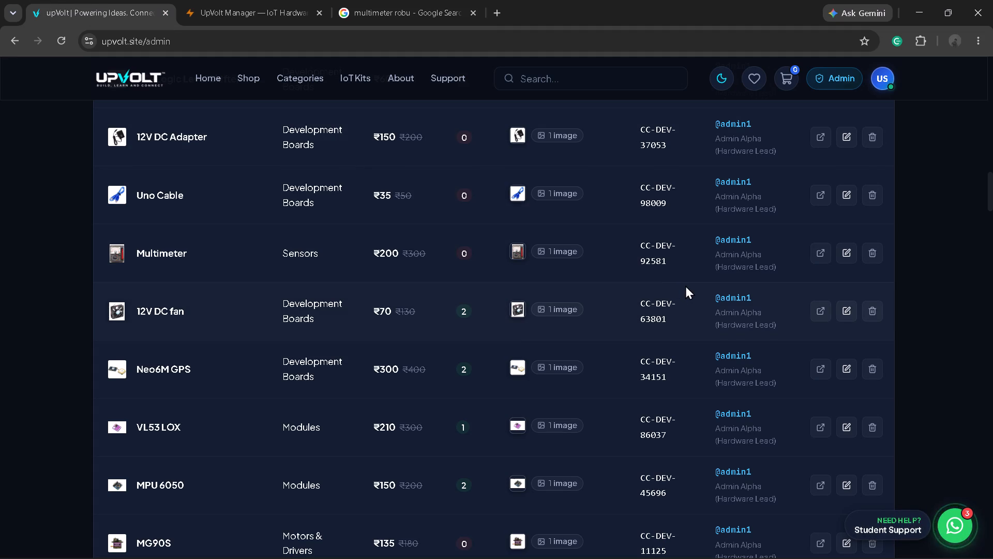
pyautogui.click(364, 0)
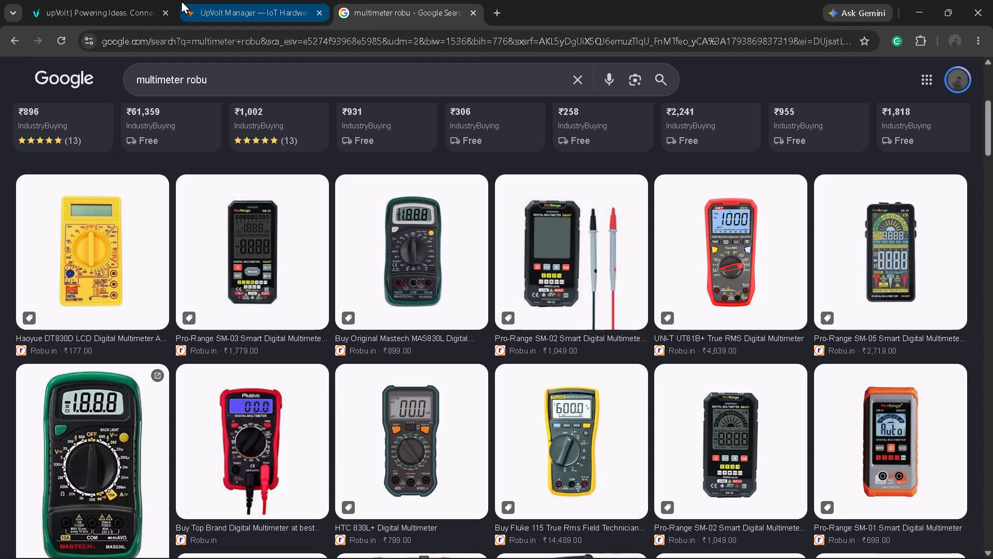
pyautogui.click(181, 0)
pyautogui.click(386, 20)
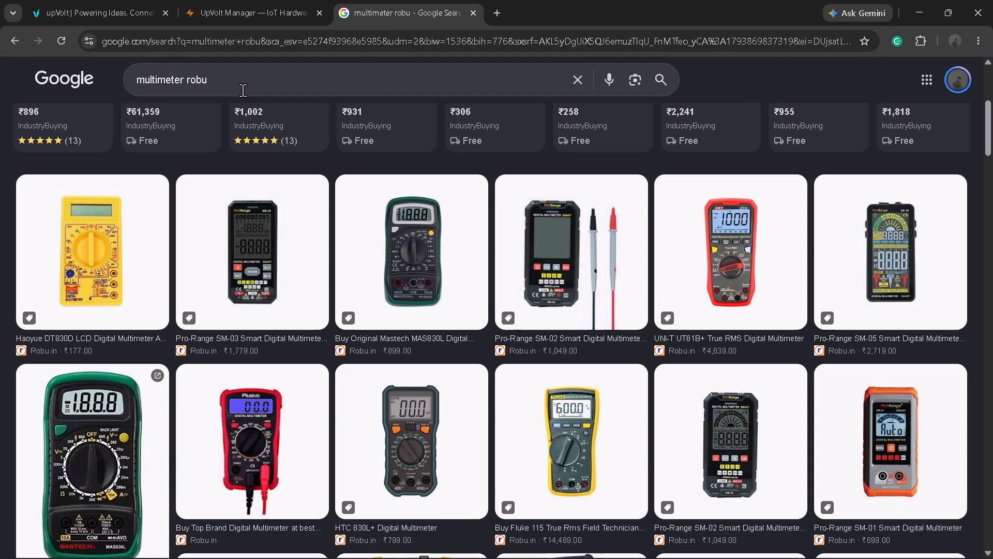
# Run a Google image search for "12v dc fan" and examine the listed fan prices.
pyautogui.moveTo(243, 90); pyautogui.dragTo(40, 97)
pyautogui.press('BackSpace')
pyautogui.write('12v dc fan')
pyautogui.press('Return')
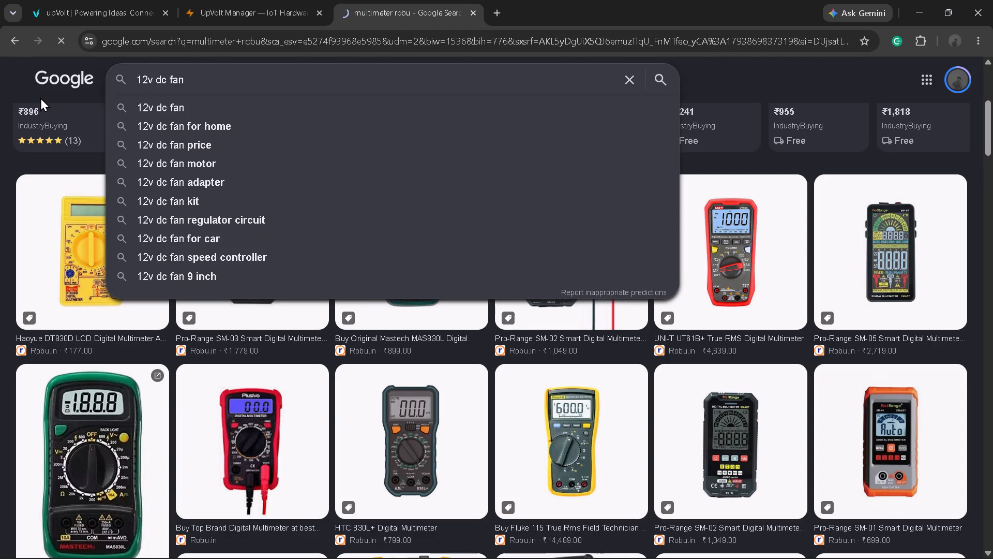
pyautogui.scroll(-2, 227, 290)
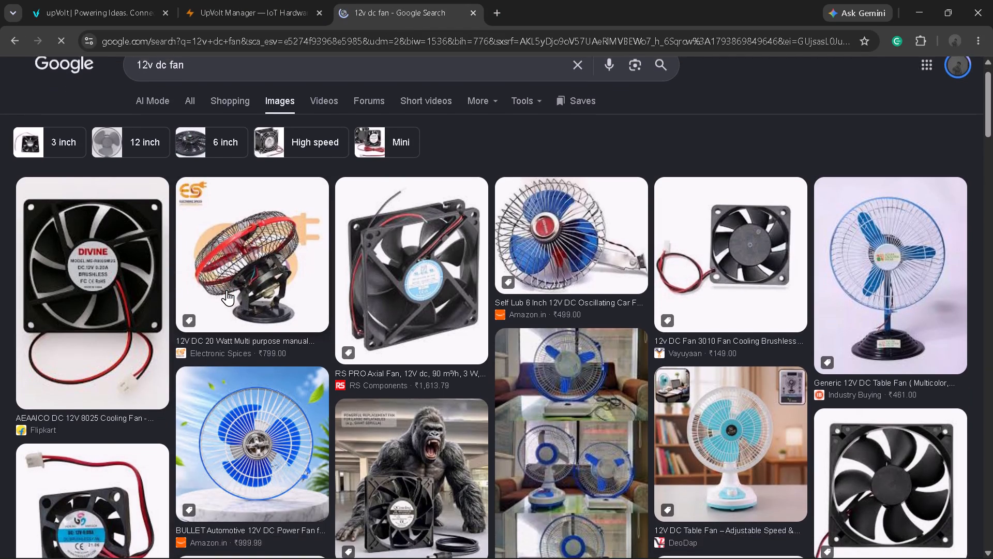
pyautogui.scroll(-1, 227, 290)
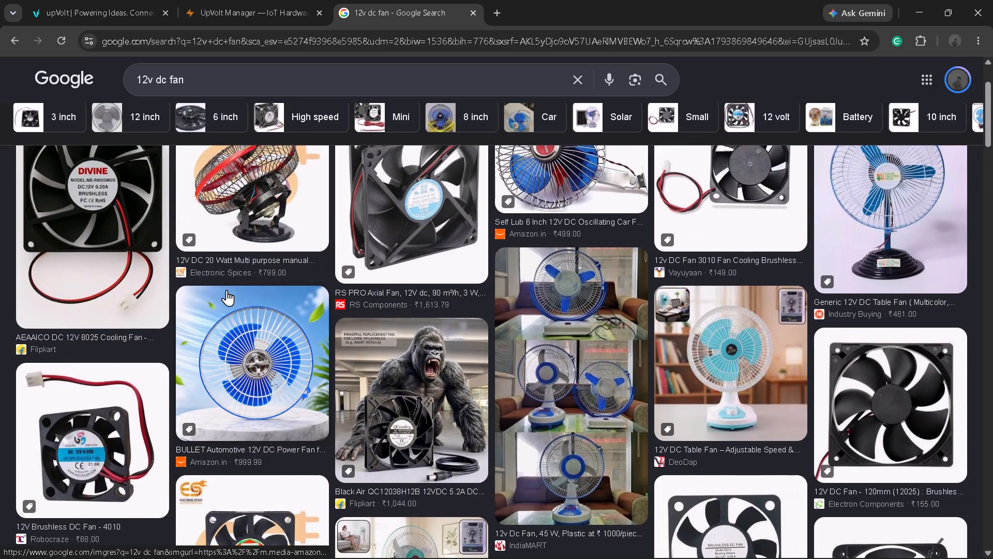
pyautogui.scroll(1, 227, 290)
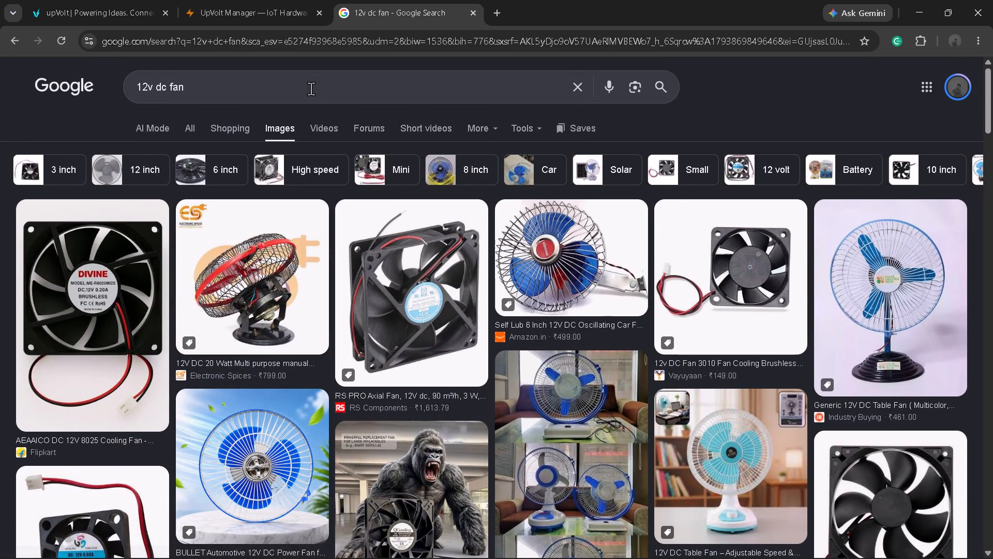
# Refine the image search to "12v dc fan robocraze" and examine Robocraze's fan prices.
pyautogui.click(311, 89)
pyautogui.press('space')
pyautogui.write('rov')
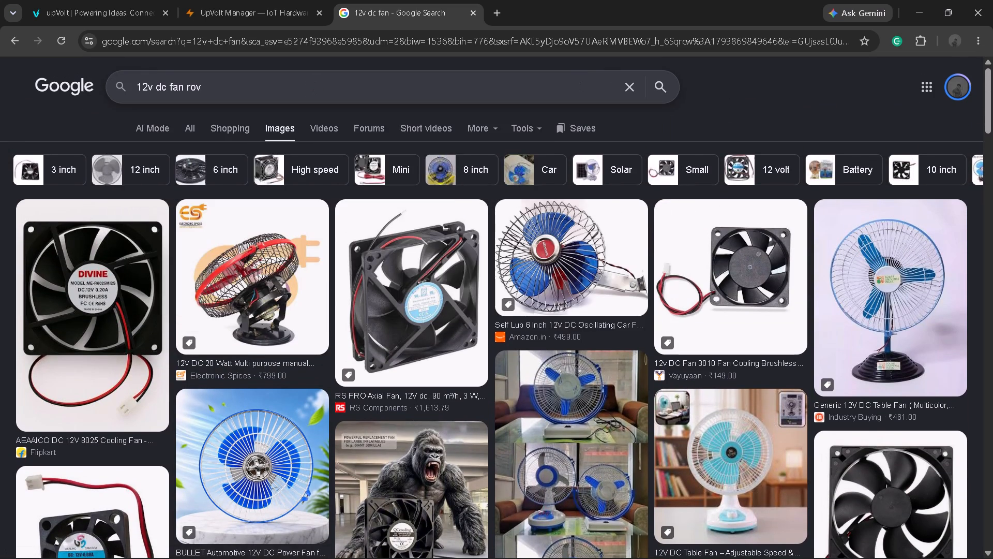
pyautogui.press('BackSpace')
pyautogui.write('bocraze')
pyautogui.press('Return')
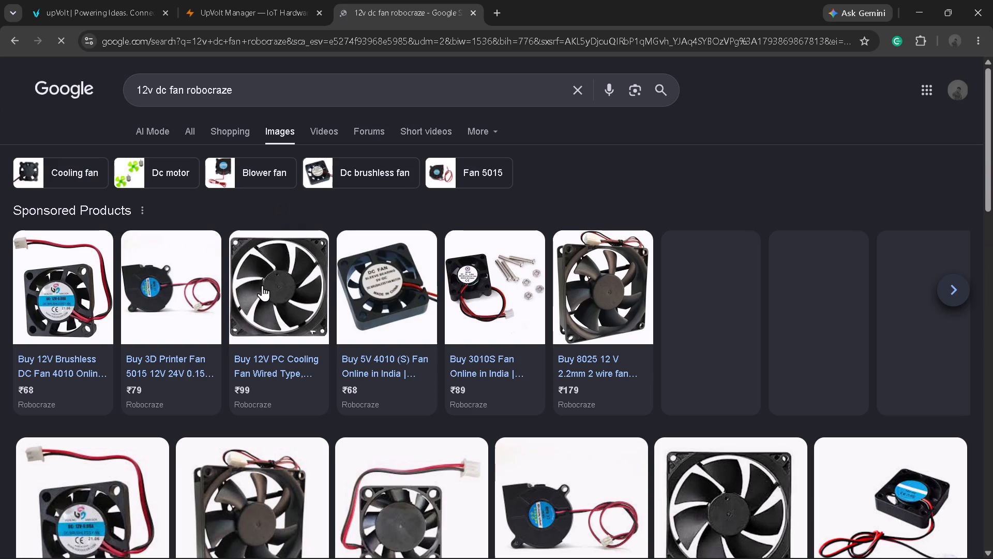
# In the upVolt admin table, set the 12V DC fan's price to 75 and save it to the database.
pyautogui.click(127, 0)
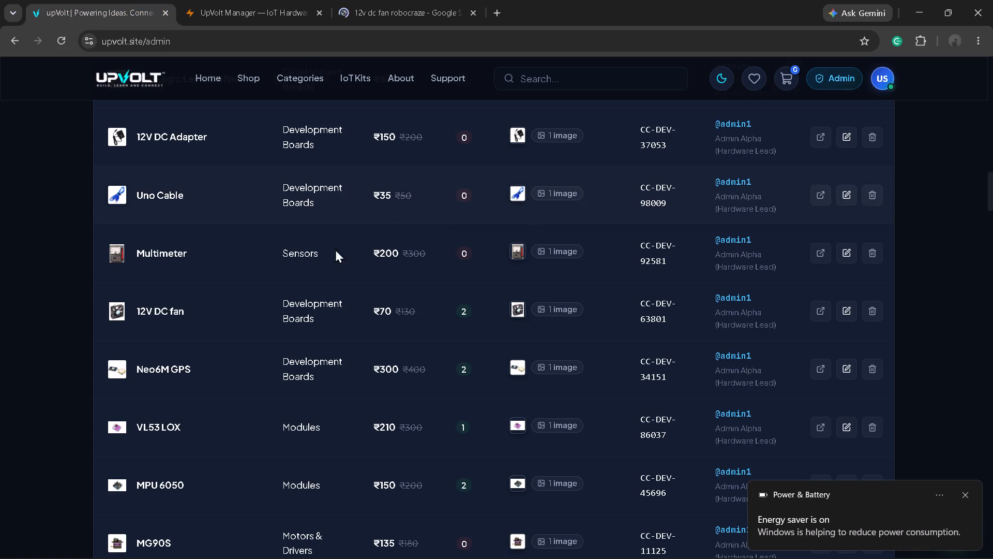
pyautogui.click(845, 309)
pyautogui.click(374, 259)
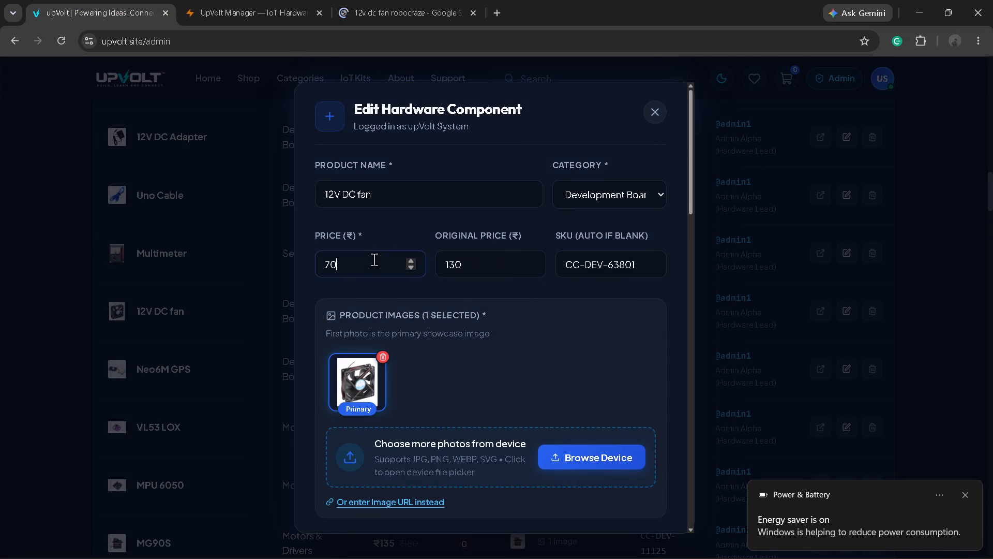
pyautogui.press('BackSpace')
pyautogui.press('5')
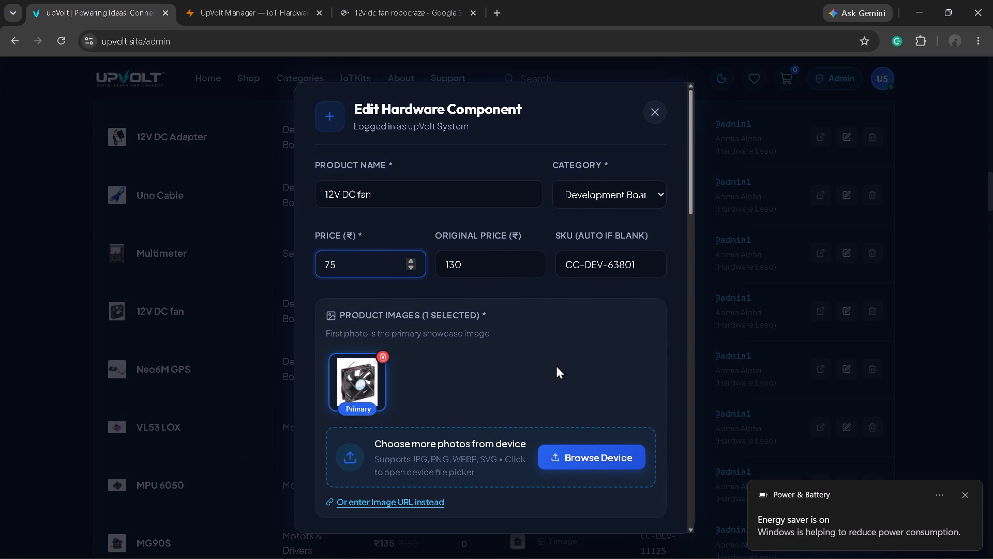
pyautogui.scroll(-11, 553, 355)
pyautogui.click(605, 503)
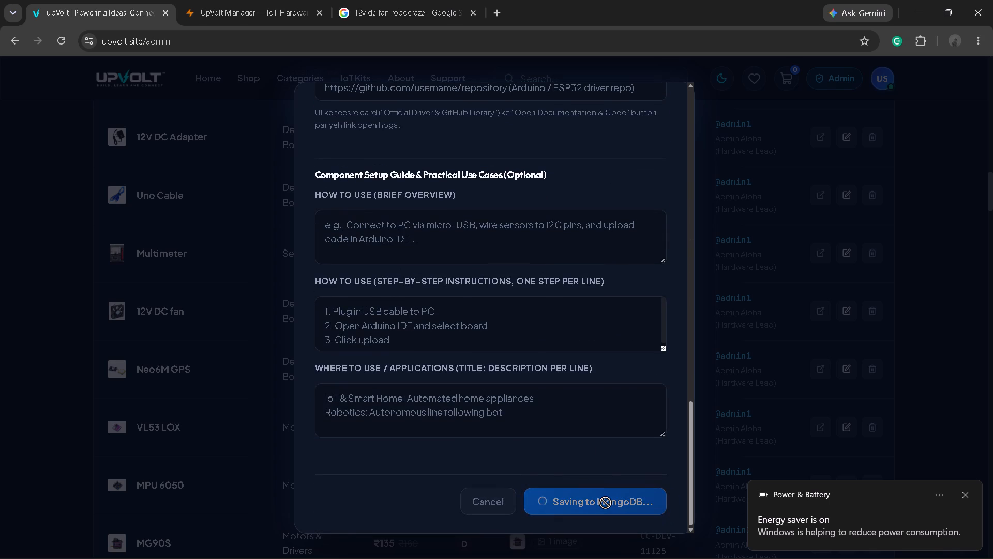
# Capture a screenshot of the upVolt admin table rows from Neo6M GPS to Max30102.
pyautogui.scroll(5, 642, 208)
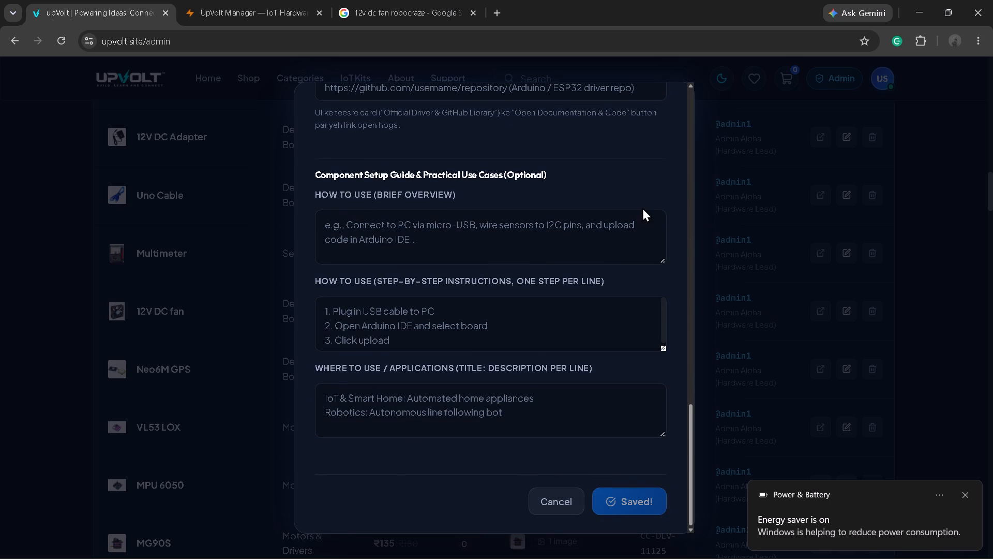
pyautogui.scroll(4, 642, 208)
pyautogui.scroll(-2, 597, 181)
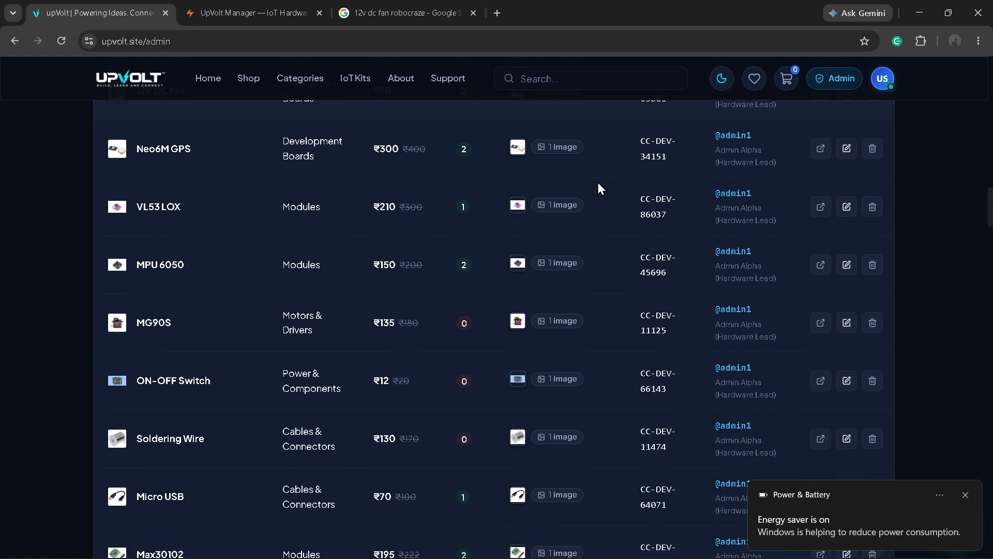
pyautogui.scroll(-1, 597, 181)
pyautogui.press('Print')
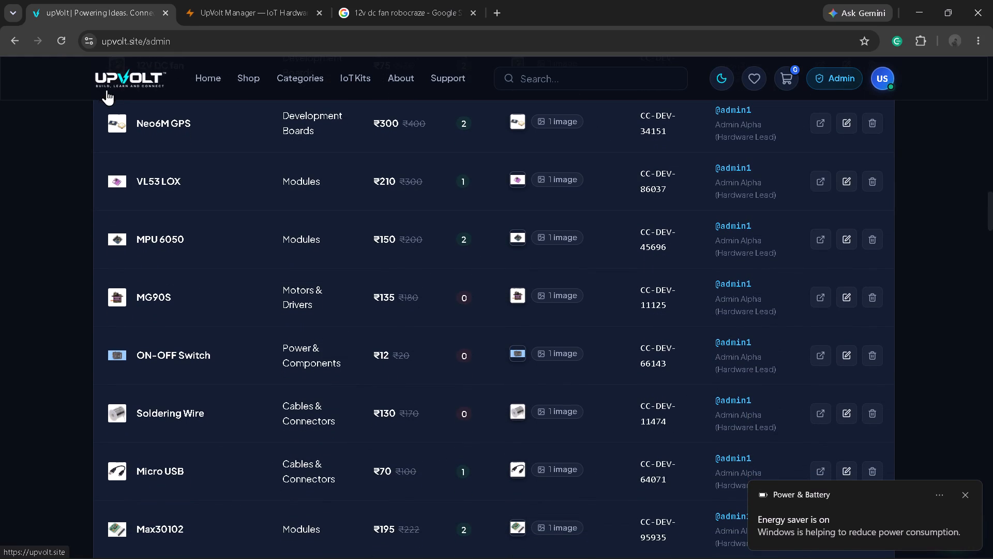
pyautogui.moveTo(89, 96); pyautogui.dragTo(701, 465)
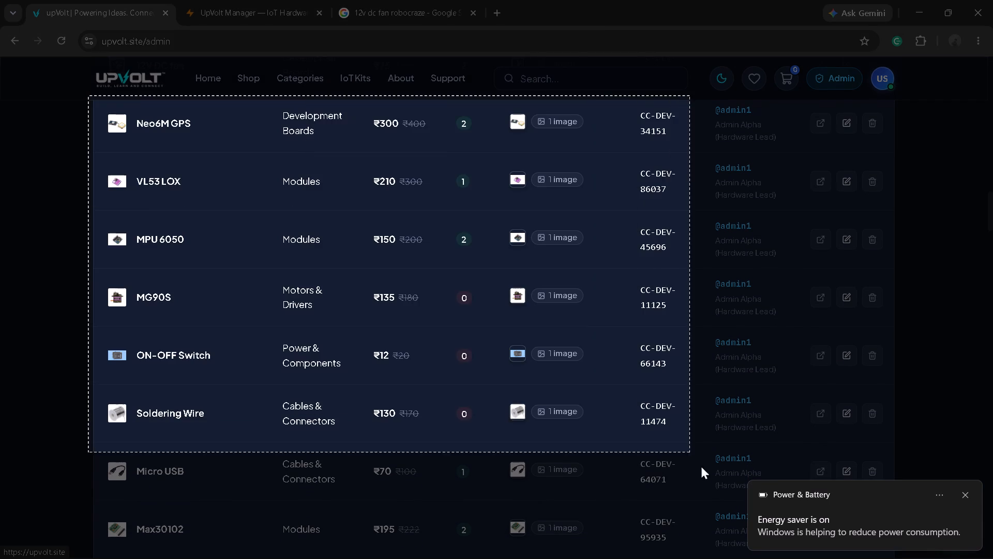
pyautogui.moveTo(701, 465); pyautogui.dragTo(881, 558)
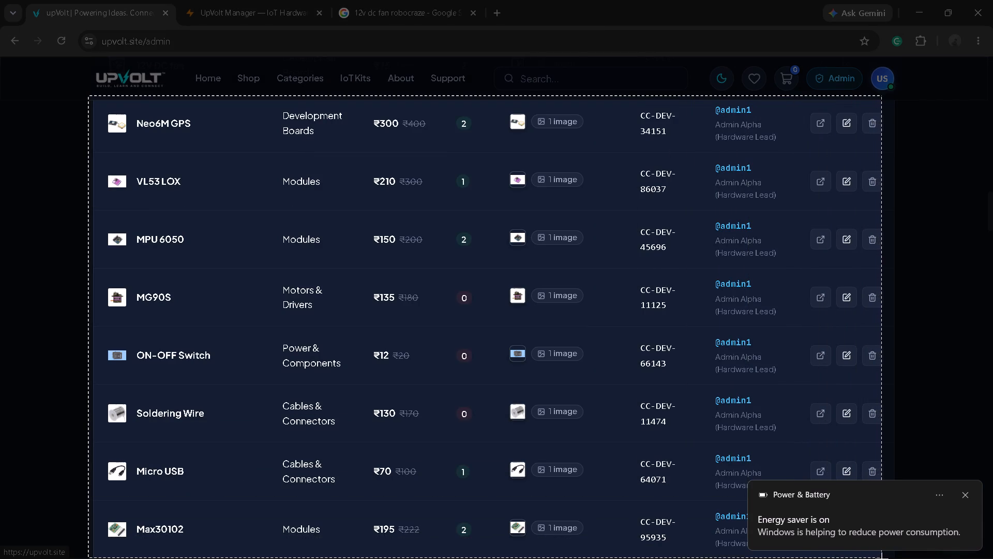
pyautogui.moveTo(881, 558); pyautogui.dragTo(881, 558)
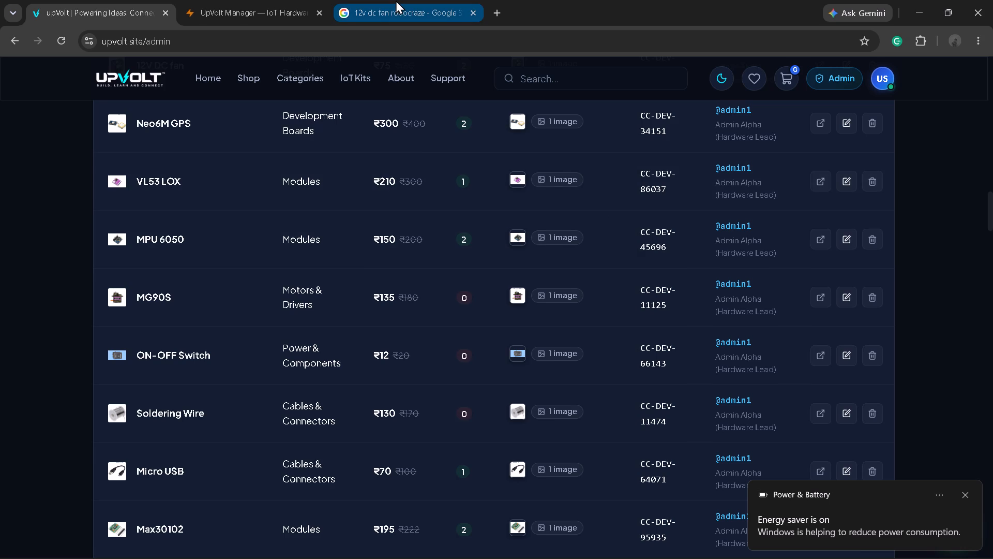
# Run a Google image search for "neo 6m gps module" and examine the listed module prices.
pyautogui.click(394, 1)
pyautogui.moveTo(255, 93); pyautogui.dragTo(0, 104)
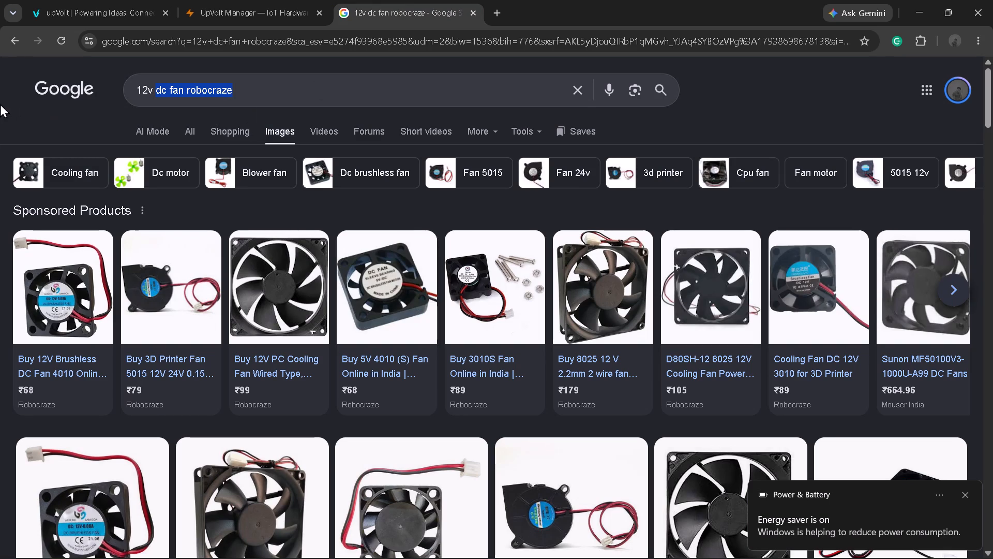
pyautogui.press('BackSpace')
pyautogui.write('neo 6m')
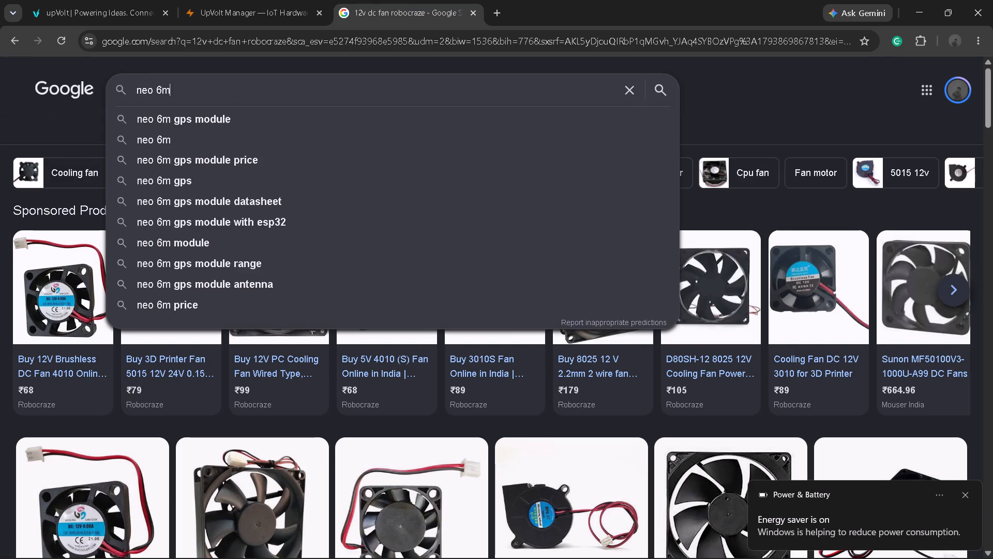
pyautogui.press('space')
pyautogui.click(130, 111)
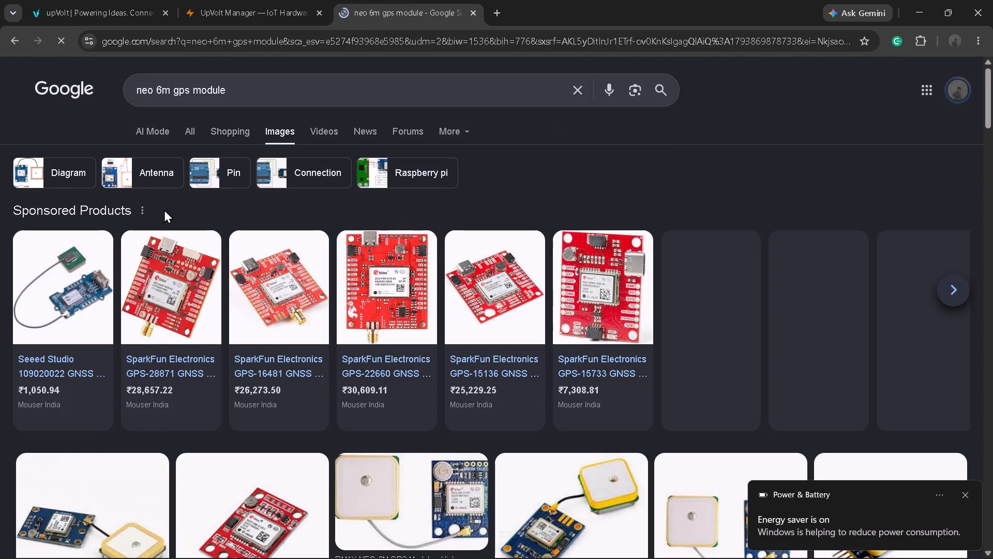
pyautogui.scroll(-2, 164, 209)
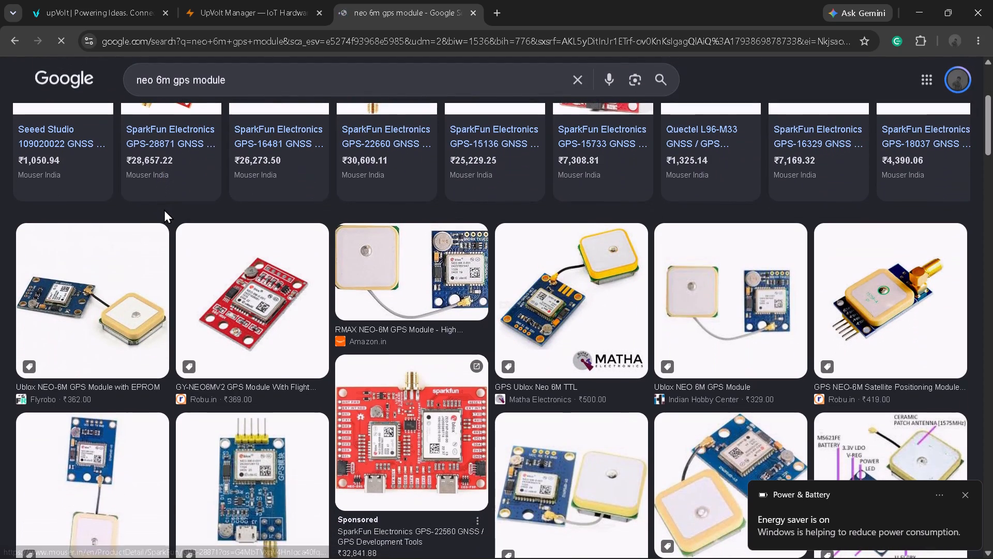
pyautogui.scroll(-3, 164, 209)
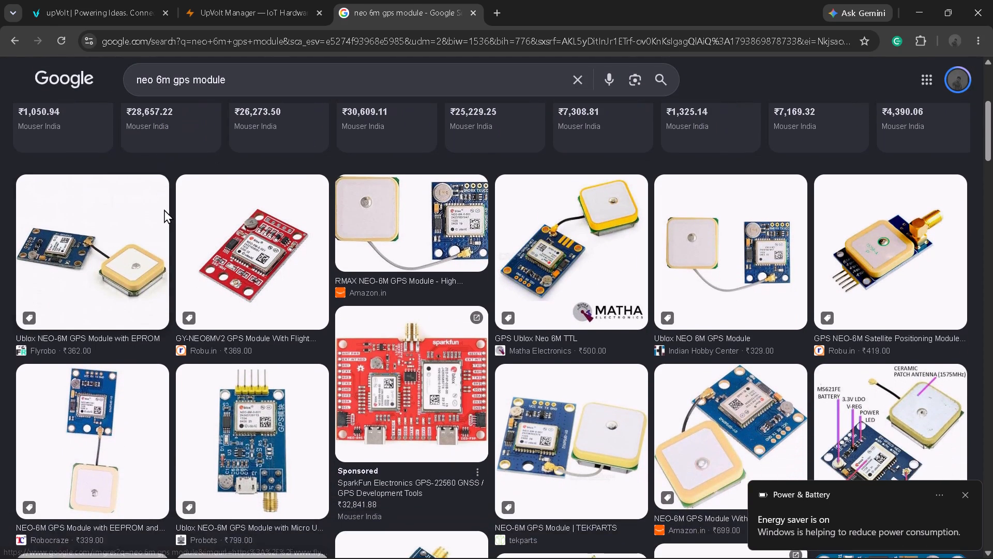
pyautogui.scroll(-1, 164, 209)
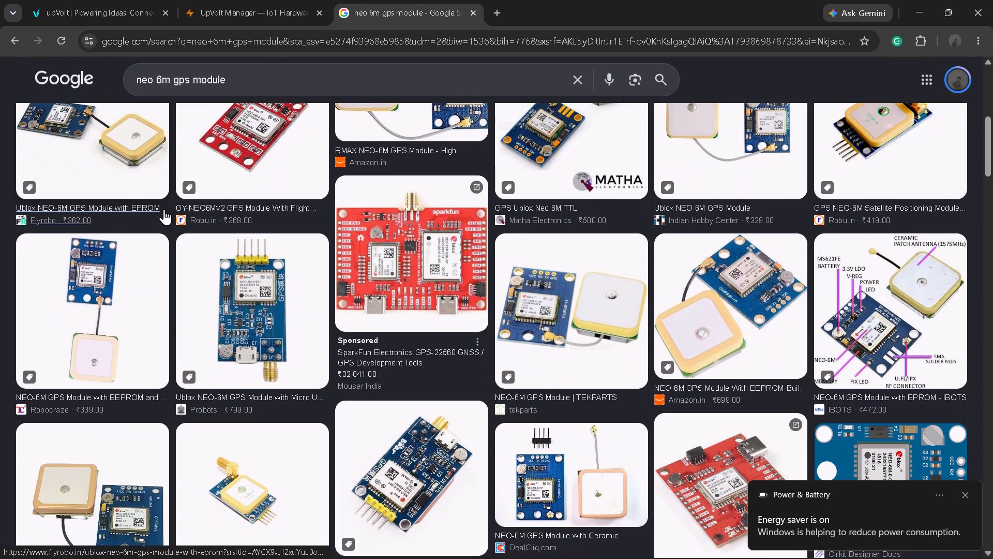
# In the upVolt admin table, set the Neo6M GPS price to 309 and category to Modules, and save to the database.
pyautogui.click(95, 0)
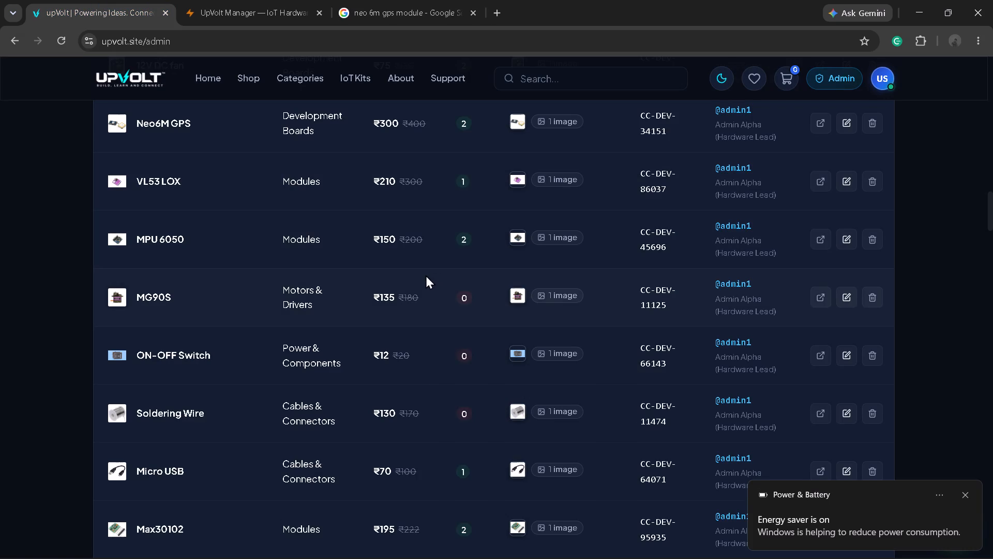
pyautogui.click(852, 119)
pyautogui.click(359, 264)
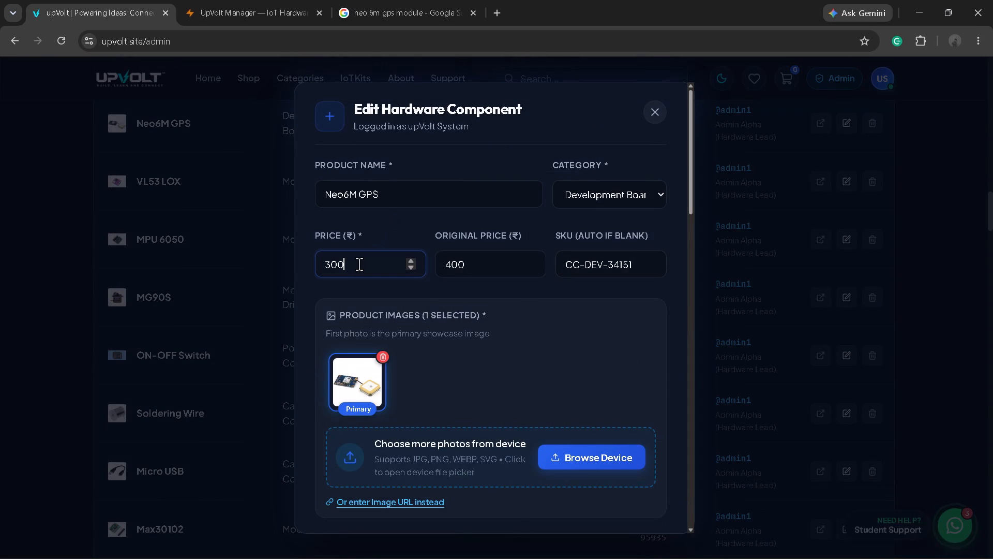
pyautogui.press('BackSpace')
pyautogui.press('9')
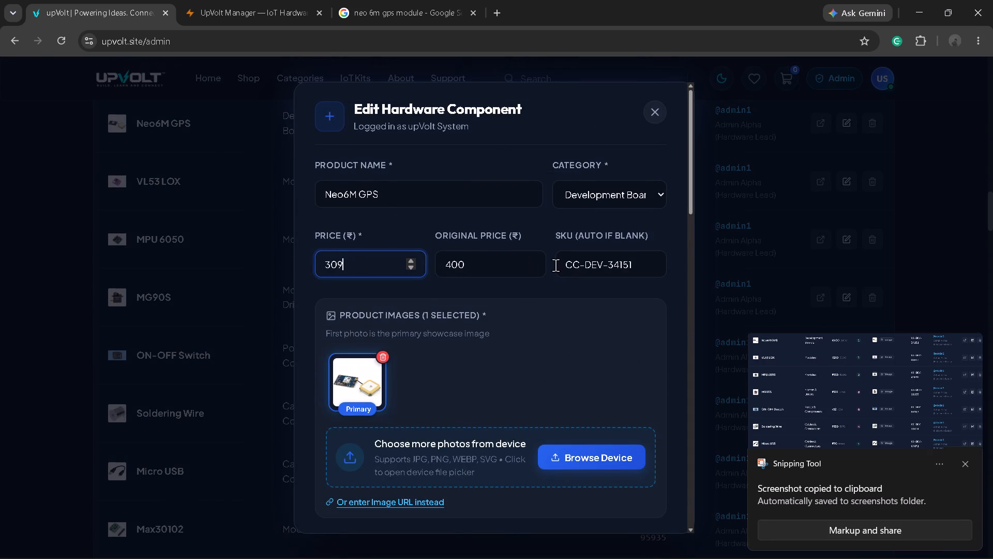
pyautogui.click(614, 184)
pyautogui.click(601, 249)
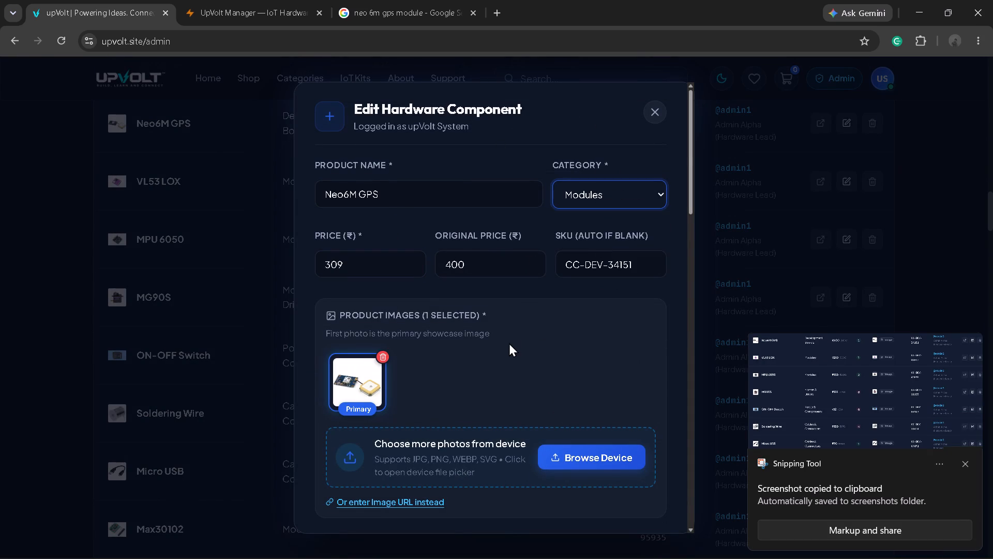
pyautogui.scroll(-9, 509, 343)
pyautogui.click(605, 494)
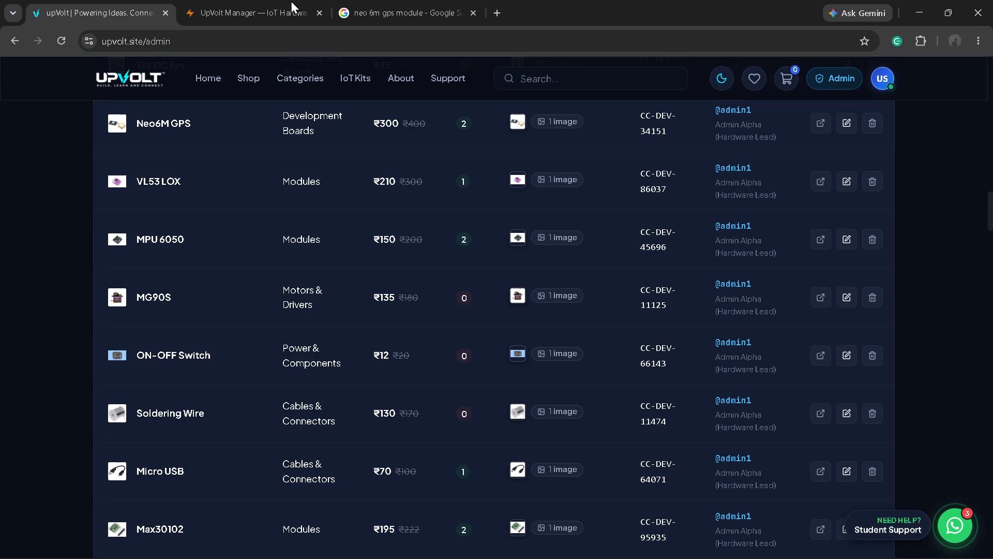
# Run a Google image search for "vl53 lox" to look up the sensor's listings.
pyautogui.click(402, 0)
pyautogui.moveTo(249, 84); pyautogui.dragTo(199, 84)
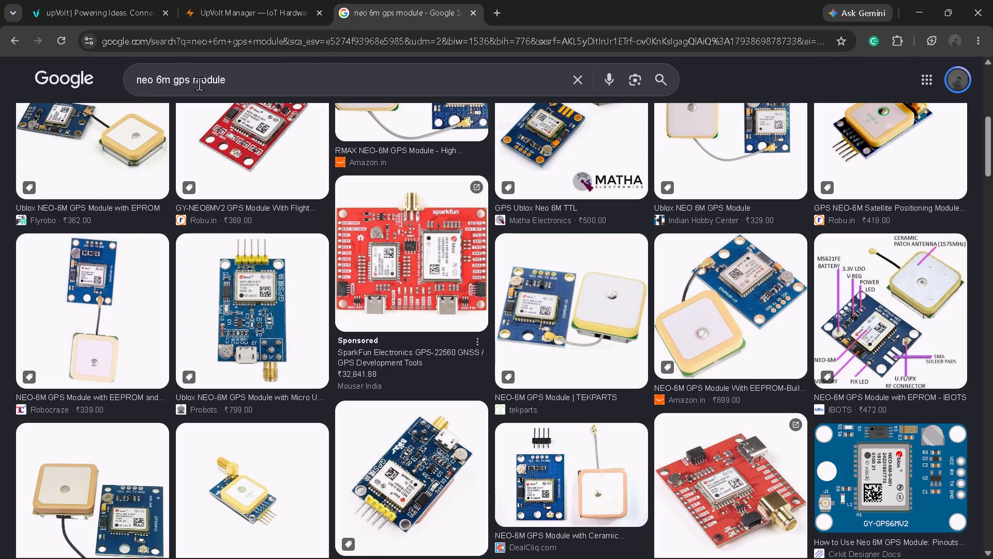
pyautogui.moveTo(199, 84); pyautogui.dragTo(67, 87)
pyautogui.press('BackSpace')
pyautogui.write('vl53 lox')
pyautogui.press('Return')
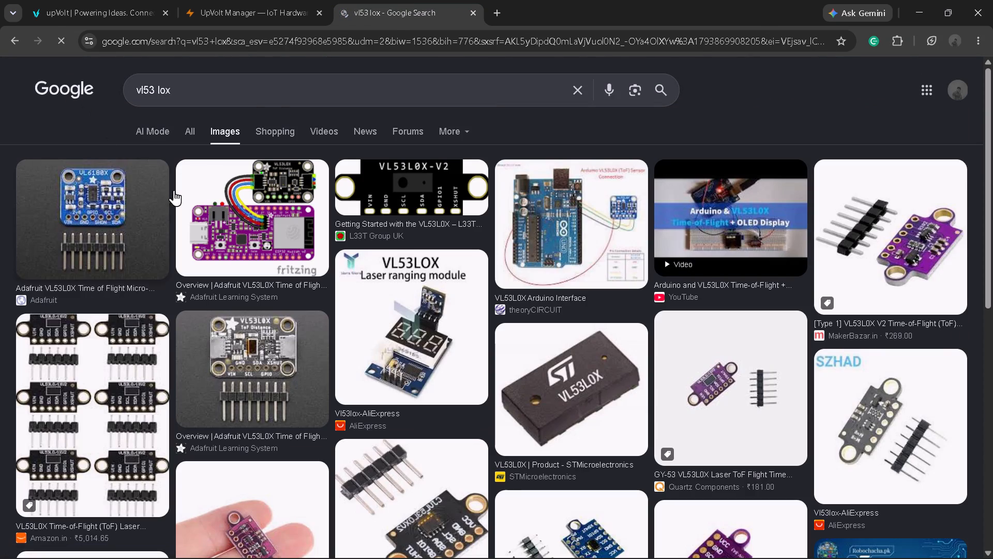
# Refine the image search to "vl53 lox robu" and examine Robu's prices for the sensor.
pyautogui.click(223, 83)
pyautogui.press('space')
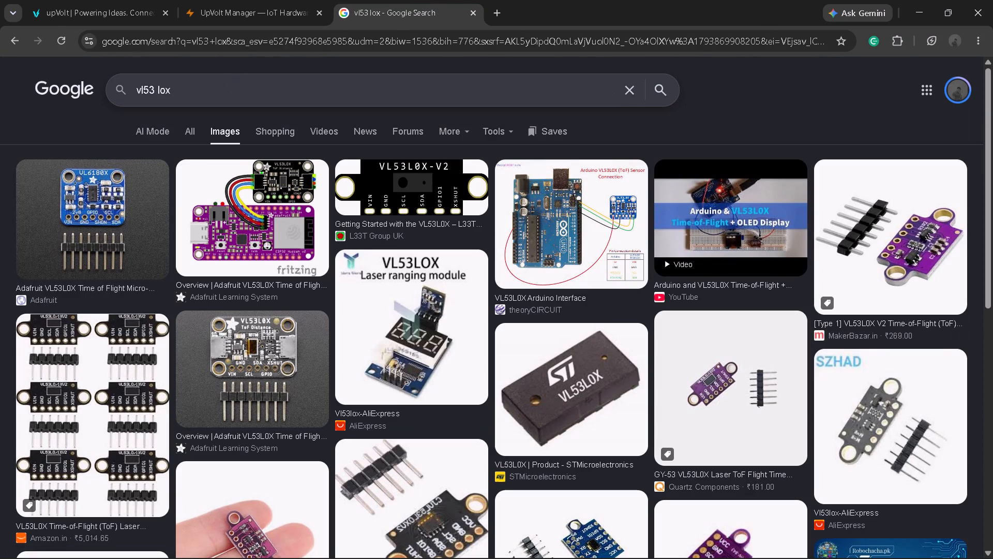
pyautogui.write('robu')
pyautogui.press('Return')
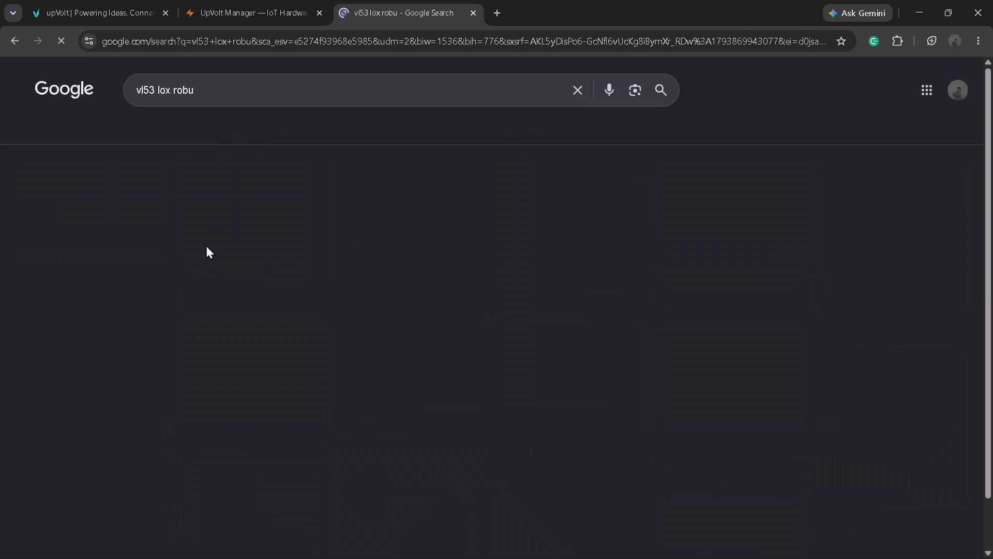
pyautogui.scroll(-2, 249, 187)
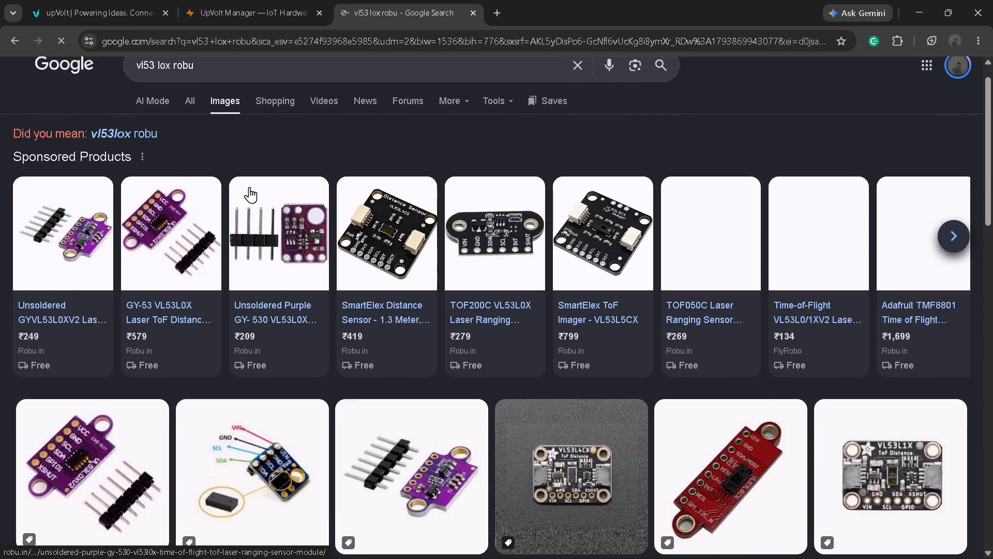
pyautogui.scroll(-1, 249, 187)
pyautogui.scroll(2, 249, 187)
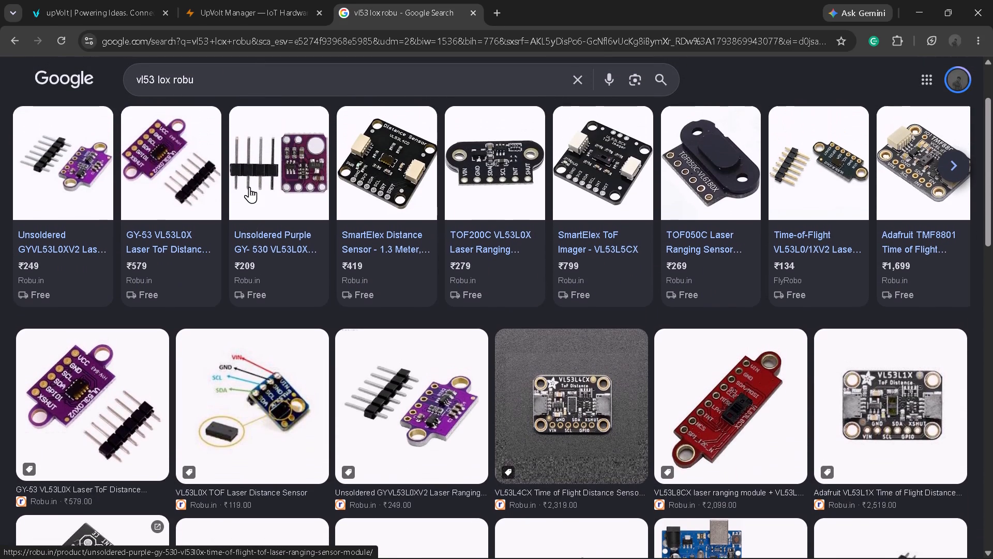
pyautogui.scroll(3, 249, 187)
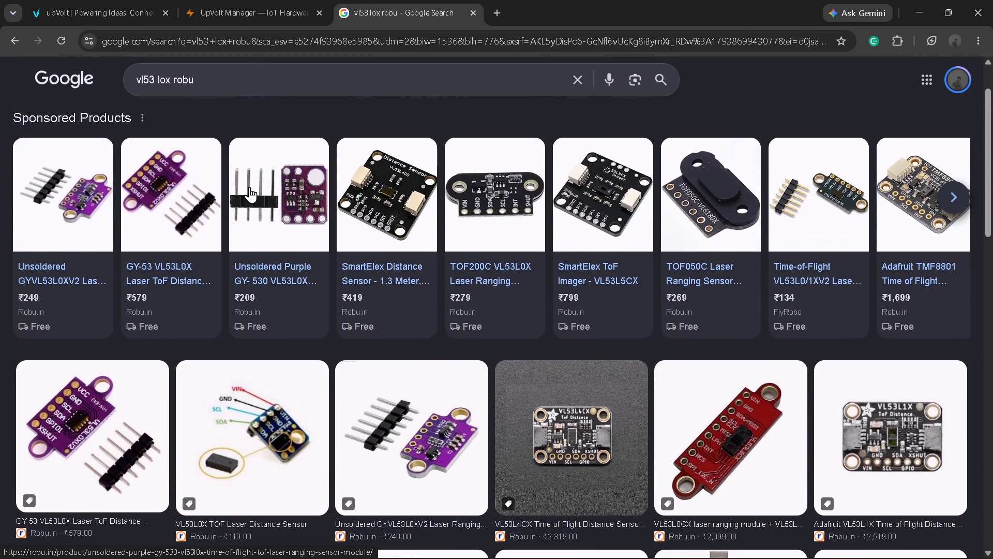
pyautogui.scroll(2, 249, 187)
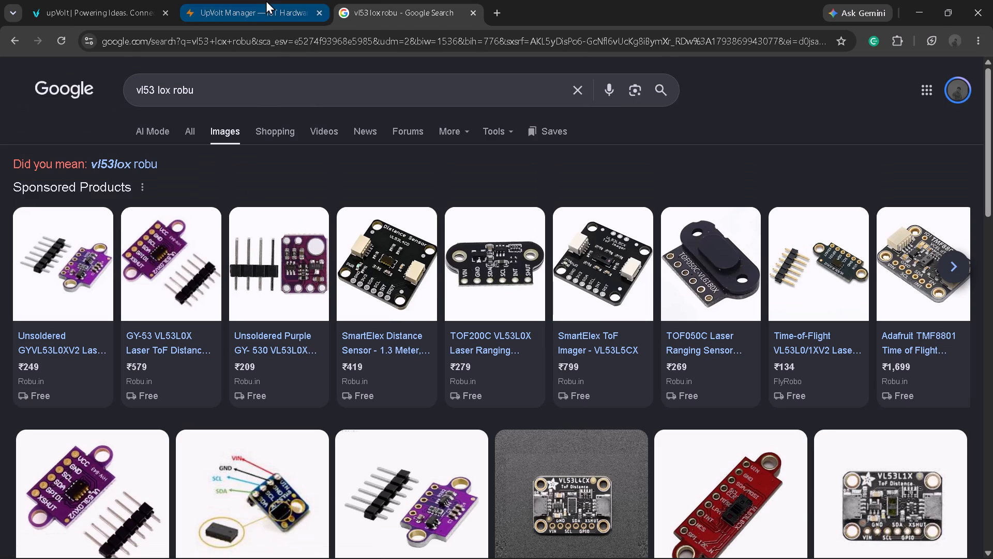
# In the upVolt admin table, set the VL53 LOX price to 219 and save it to the database.
pyautogui.click(208, 0)
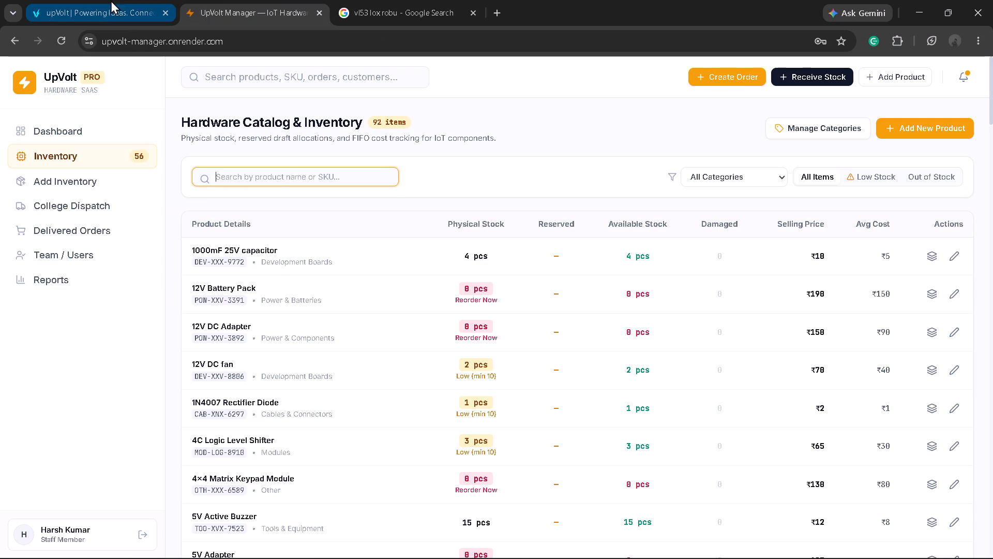
pyautogui.click(80, 0)
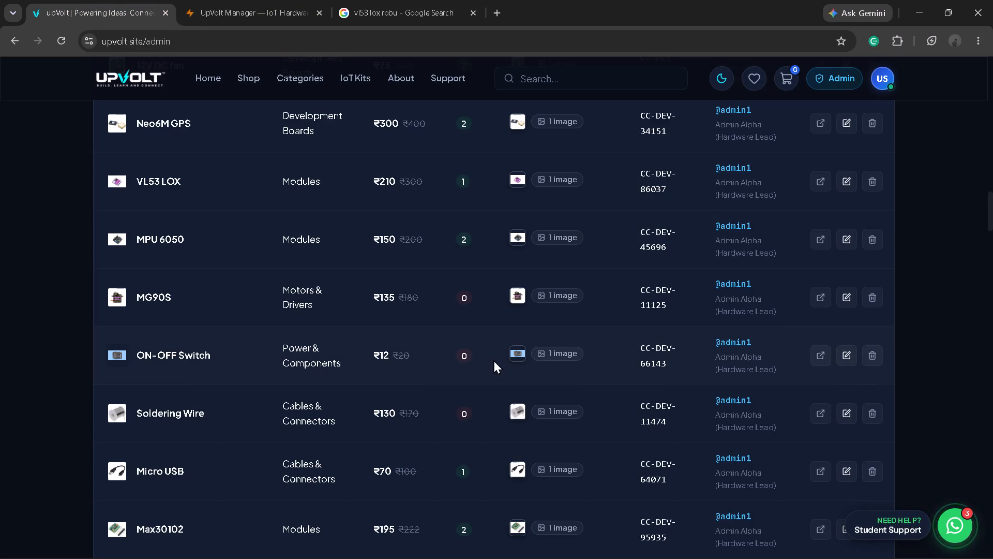
pyautogui.click(846, 176)
pyautogui.click(388, 260)
pyautogui.press('BackSpace')
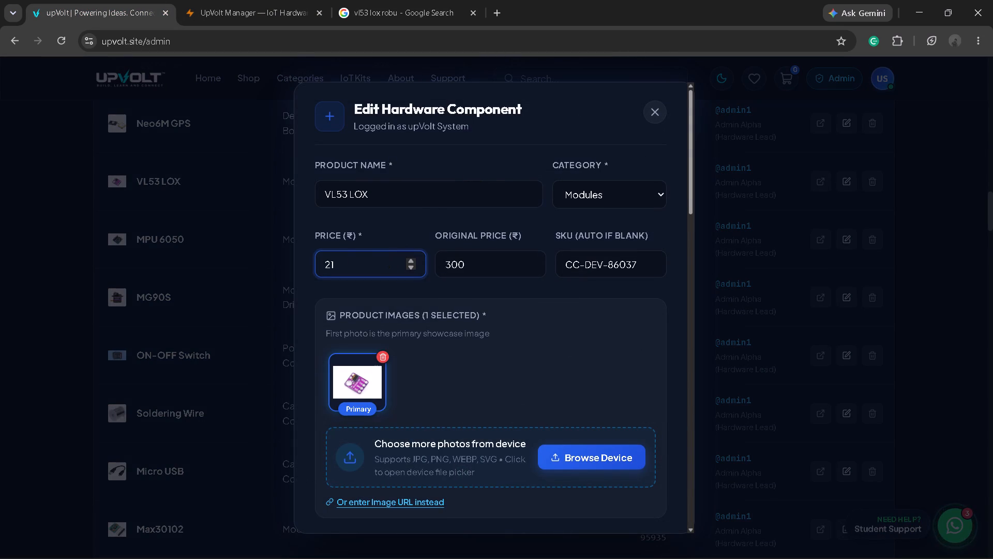
pyautogui.press('9')
pyautogui.scroll(-6, 546, 297)
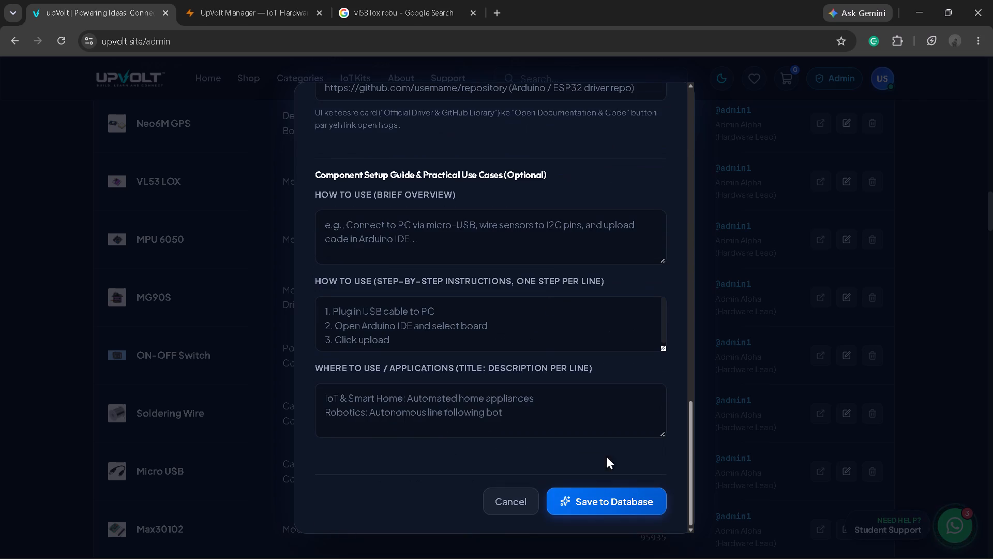
pyautogui.click(620, 491)
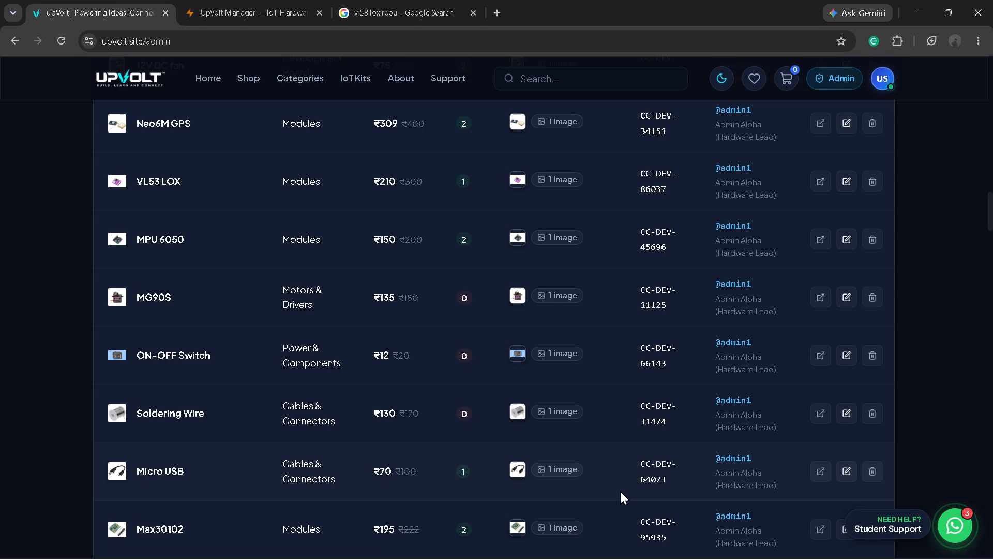
# Run a Google image search for "mpu6050" and examine the listed sensor prices.
pyautogui.click(311, 0)
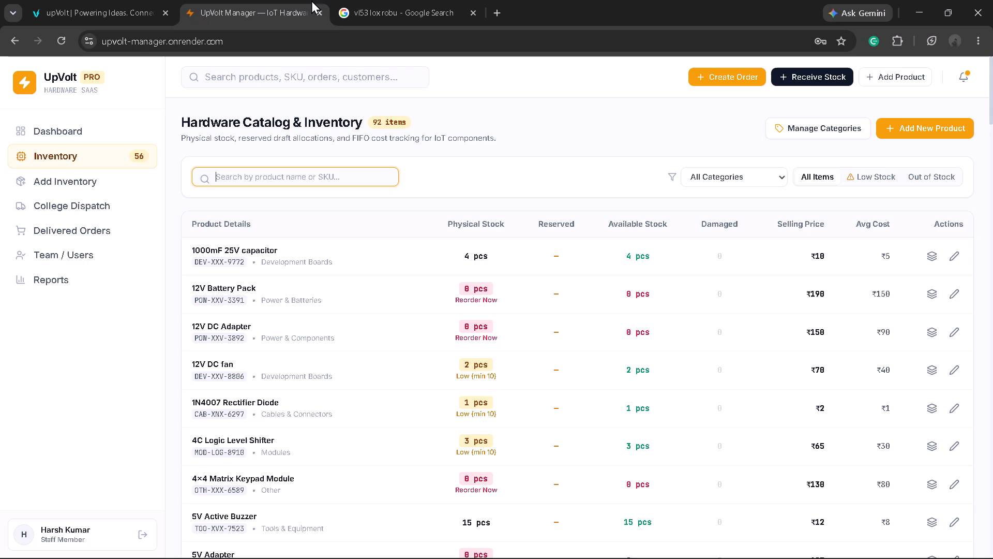
pyautogui.click(426, 2)
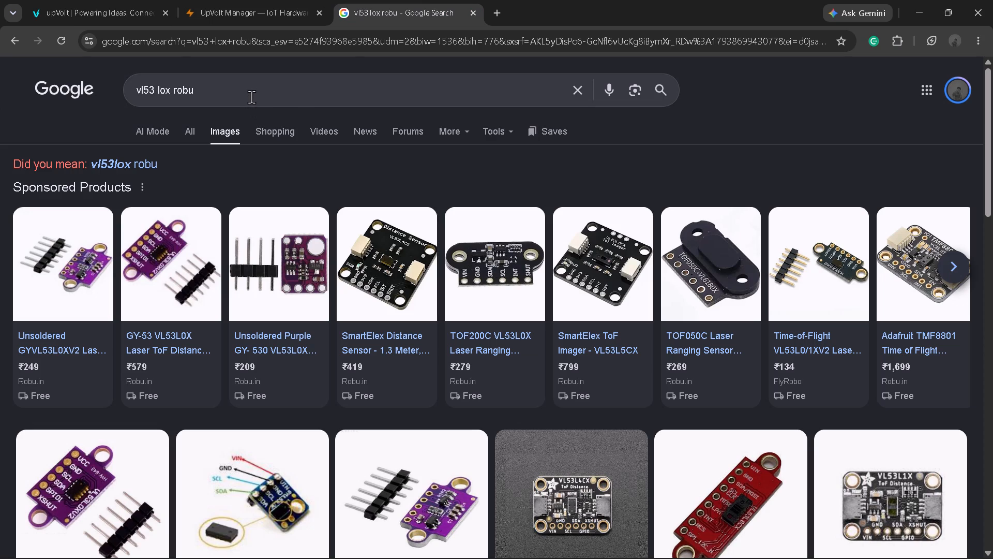
pyautogui.moveTo(251, 95); pyautogui.dragTo(2, 113)
pyautogui.press('BackSpace')
pyautogui.write('mpu6050')
pyautogui.press('Return')
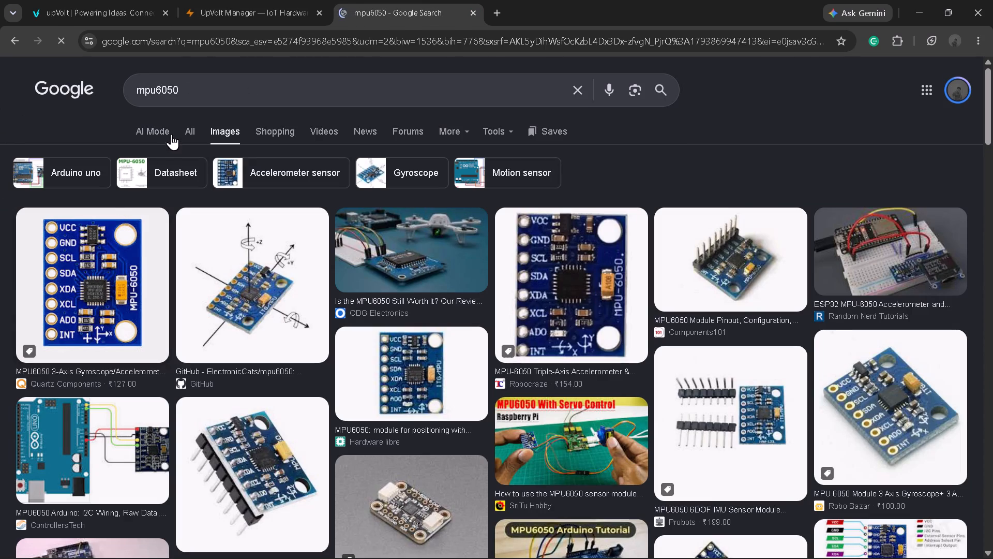
pyautogui.scroll(1, 364, 191)
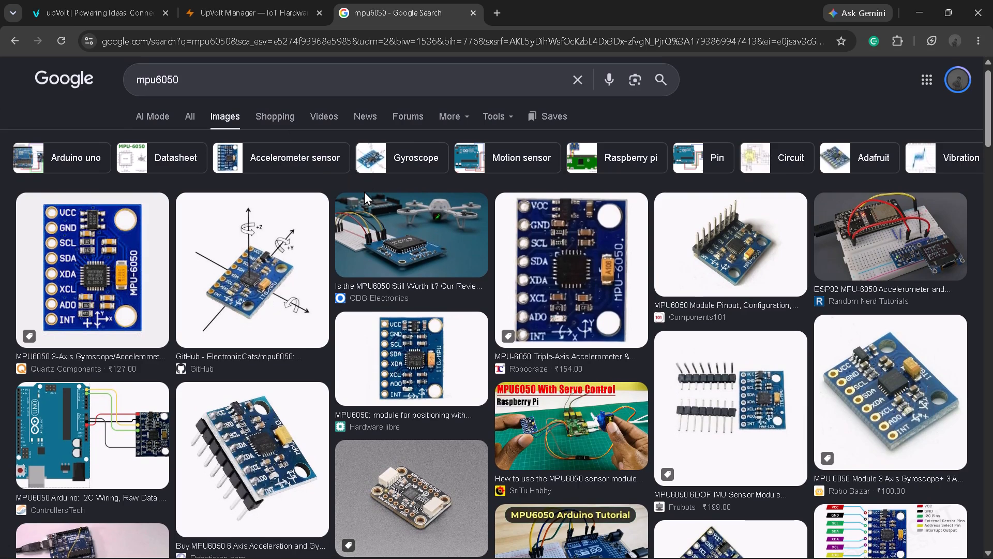
pyautogui.scroll(2, 364, 191)
# Refine the image search to "mpu6050 robu" and "mpu6050 robocraze" to compare both stores' prices.
pyautogui.click(303, 93)
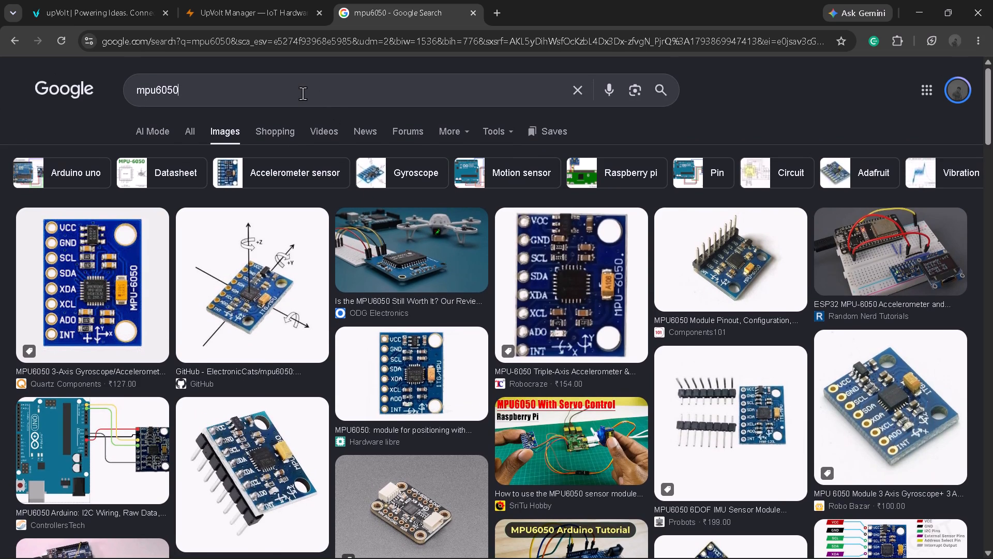
pyautogui.press('space')
pyautogui.write('robu')
pyautogui.press('Return')
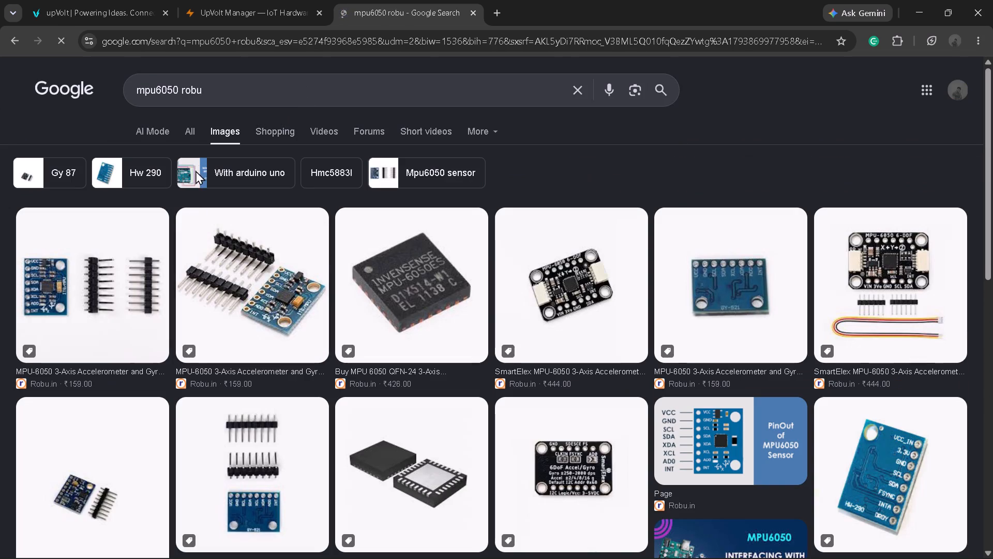
pyautogui.click(221, 92)
pyautogui.press('BackSpace')
pyautogui.write('ocraze')
pyautogui.press('Return')
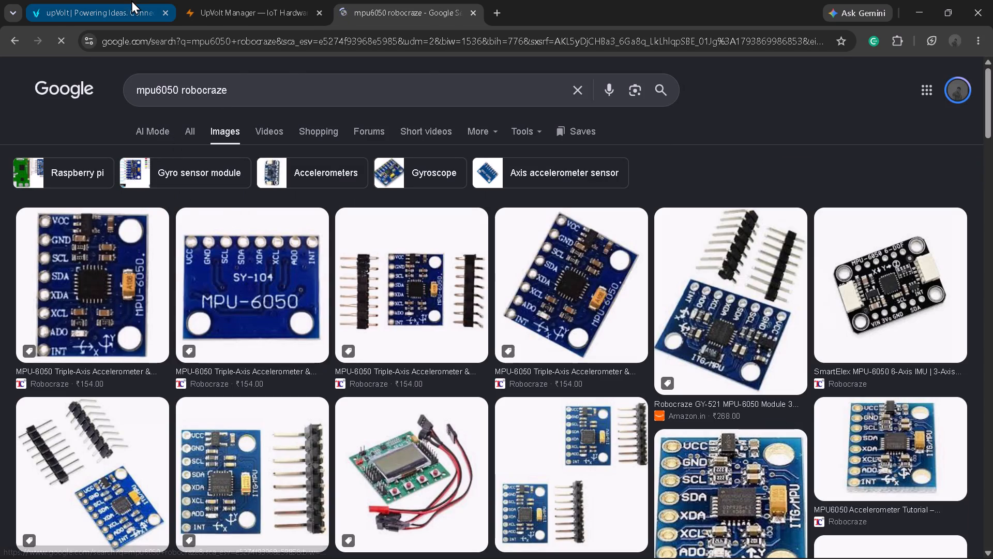
# In the upVolt admin table, set the MPU 6050 price to 155 and save it to the database.
pyautogui.click(127, 0)
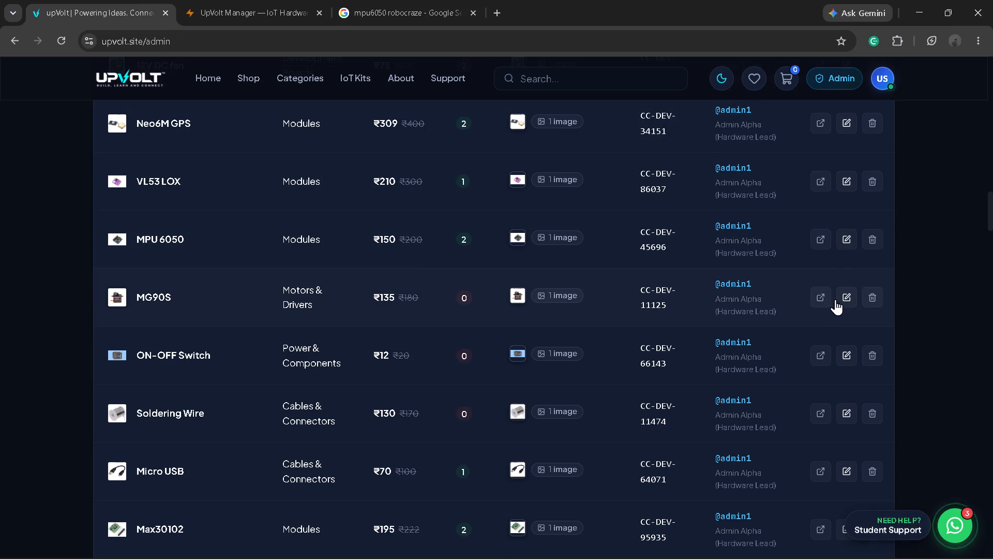
pyautogui.click(841, 238)
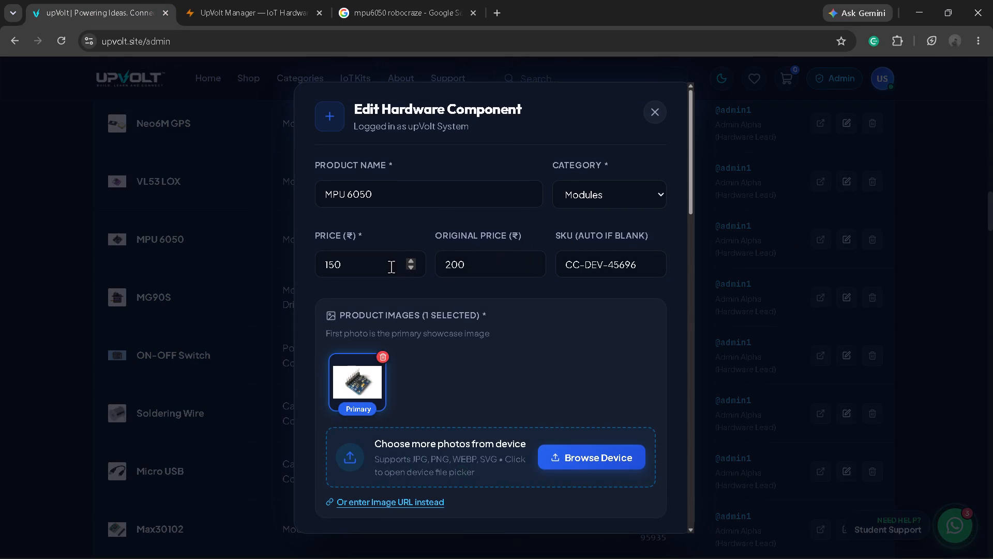
pyautogui.click(391, 267)
pyautogui.press('BackSpace')
pyautogui.press('8')
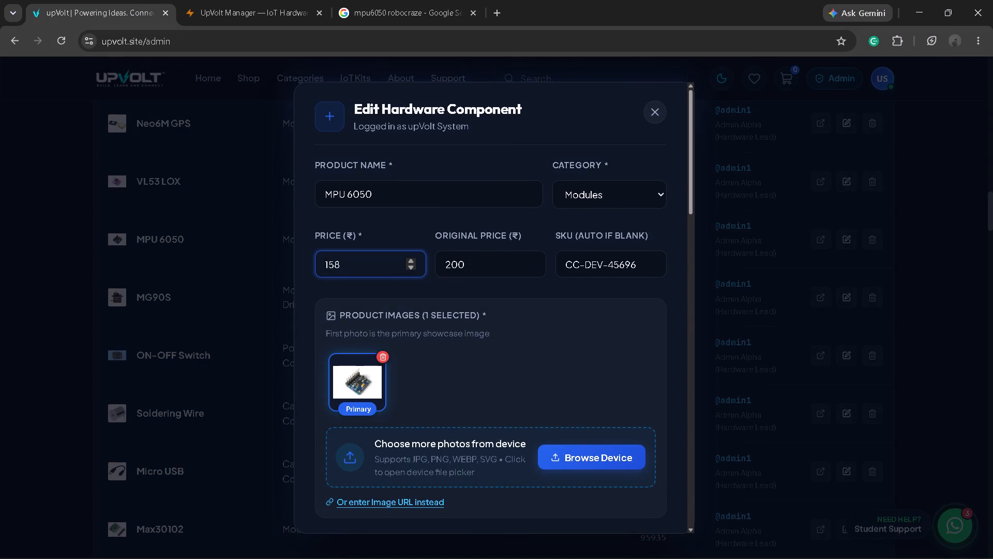
pyautogui.press('BackSpace')
pyautogui.press('5')
pyautogui.scroll(-7, 487, 364)
pyautogui.click(592, 515)
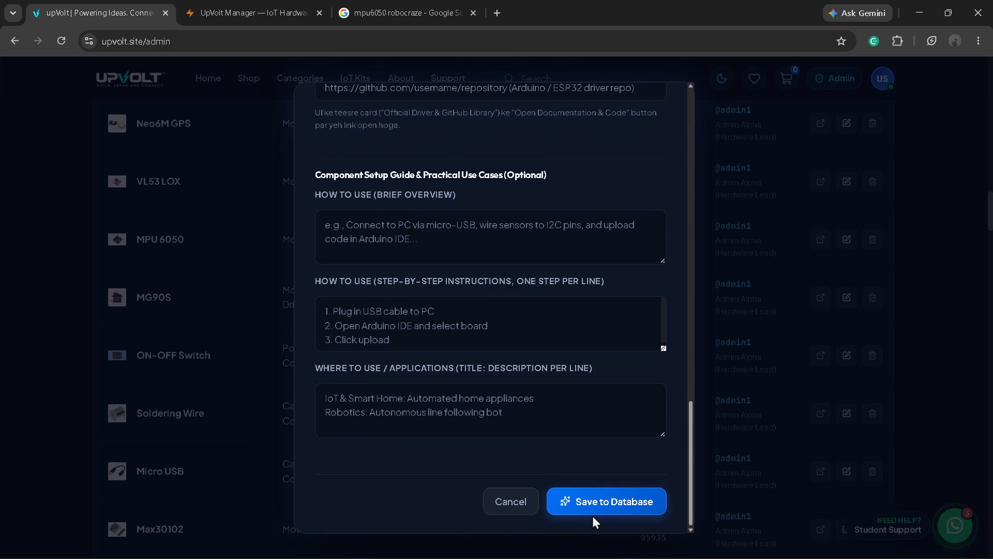
pyautogui.click(604, 503)
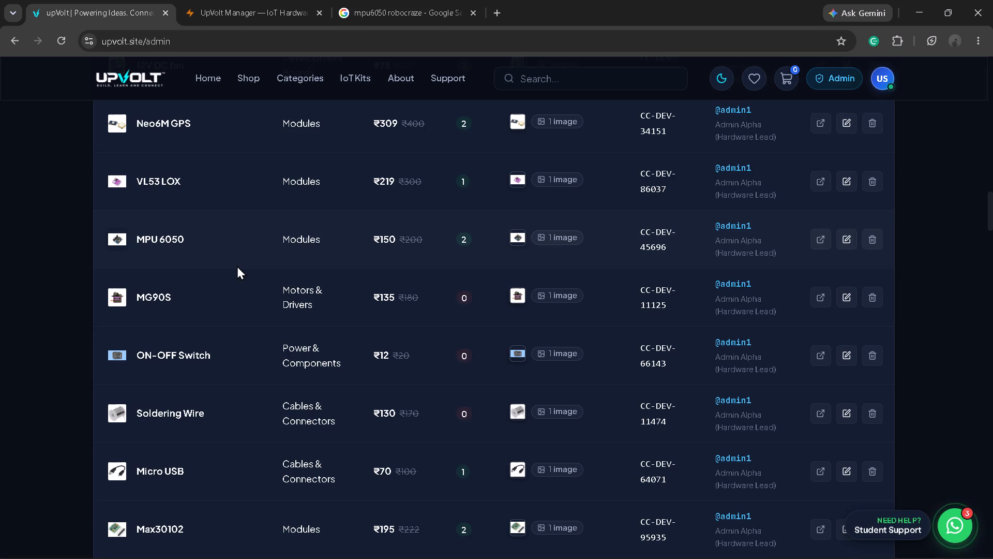
# Run a Google image search for "mg90s" to check the servo's listed prices.
pyautogui.click(456, 0)
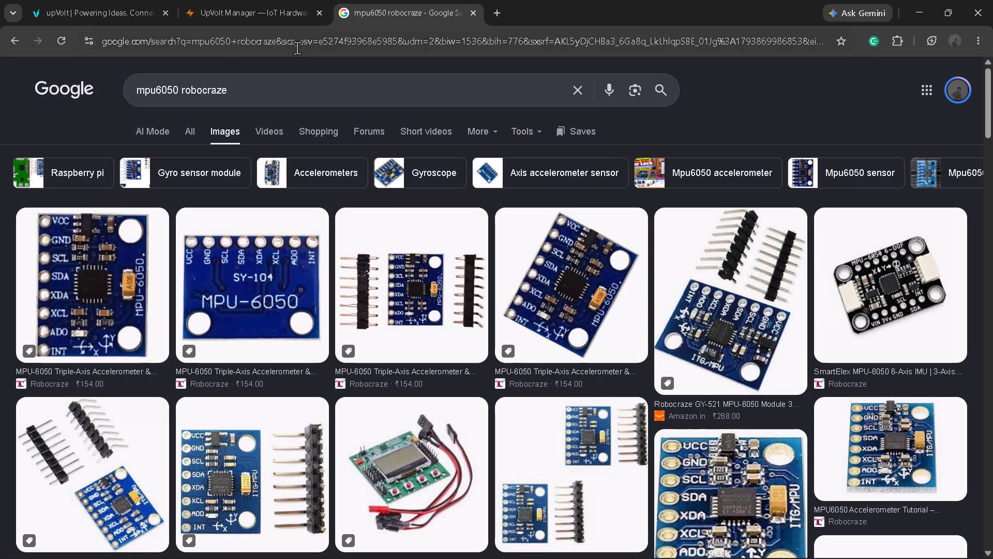
pyautogui.click(246, 81)
pyautogui.moveTo(246, 81); pyautogui.dragTo(77, 112)
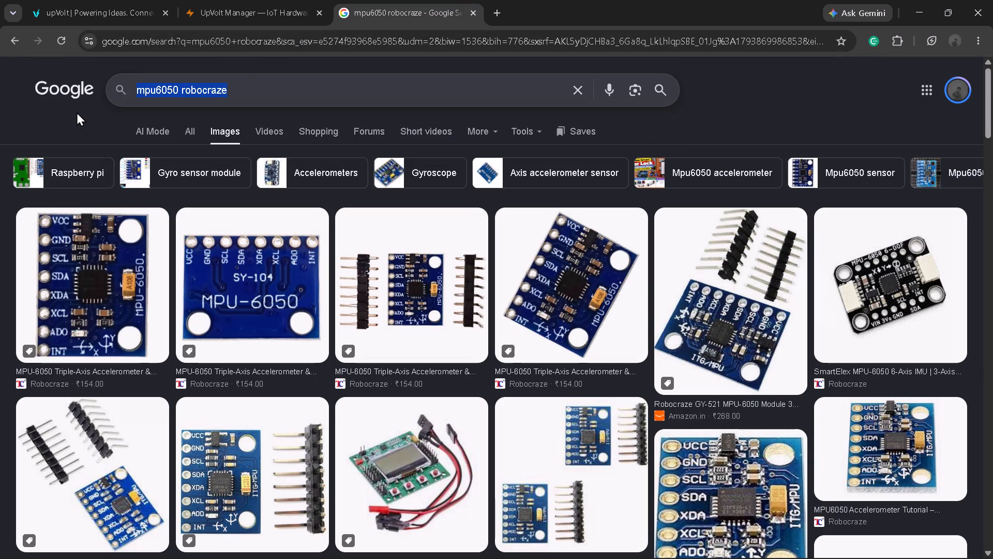
pyautogui.press('BackSpace')
pyautogui.write('mg90s')
pyautogui.press('Return')
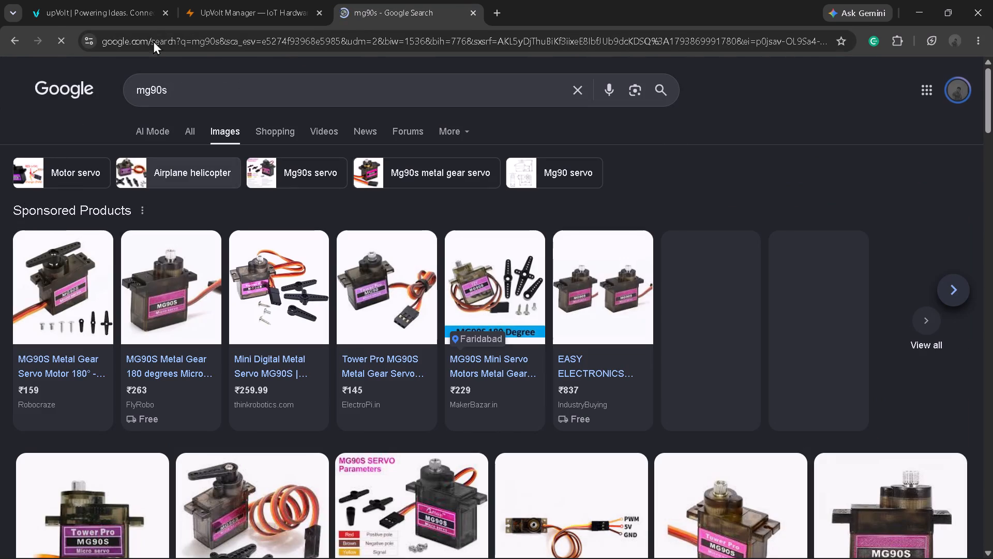
# Refine the image search to "mg90s robu" and examine Robu's prices for the servo.
pyautogui.click(178, 90)
pyautogui.press('space')
pyautogui.write('robu')
pyautogui.press('Return')
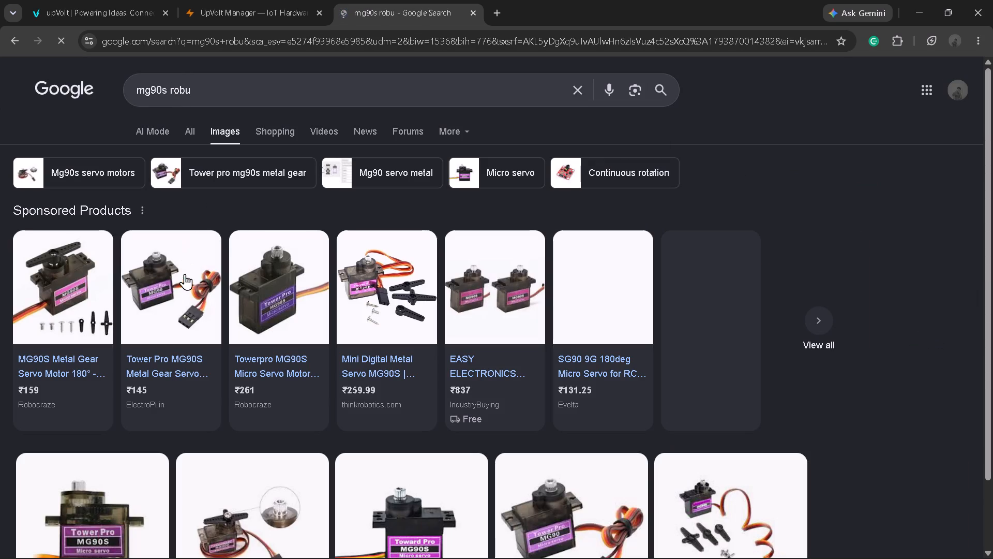
pyautogui.scroll(-2, 314, 296)
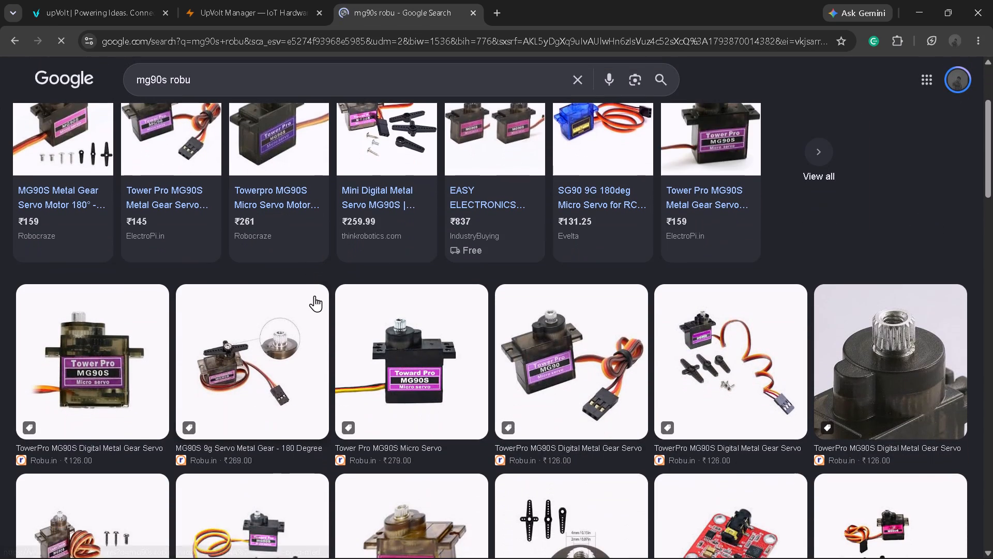
# In the upVolt admin table, set the MG90S price to 139 and save it to the database.
pyautogui.click(71, 5)
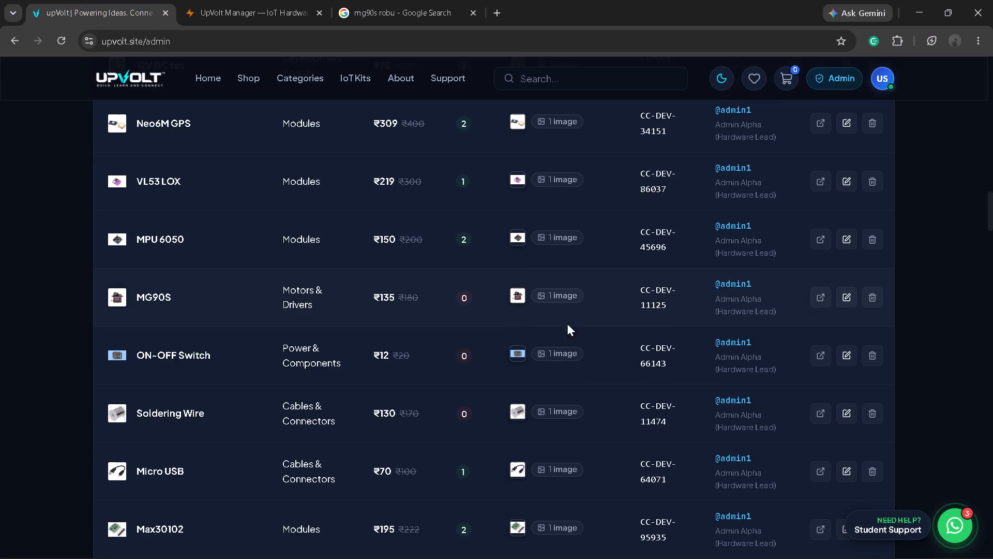
pyautogui.scroll(-1, 537, 329)
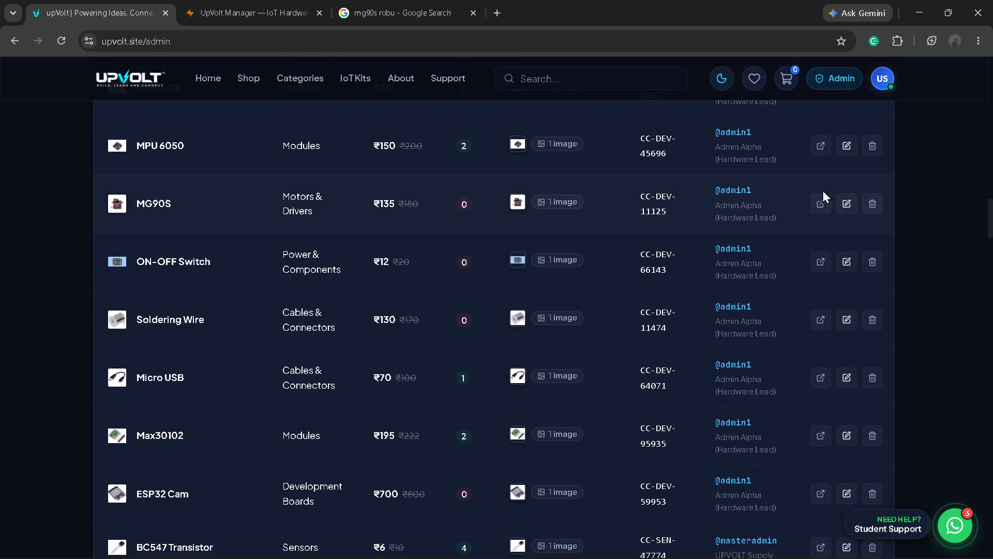
pyautogui.click(853, 202)
pyautogui.click(359, 266)
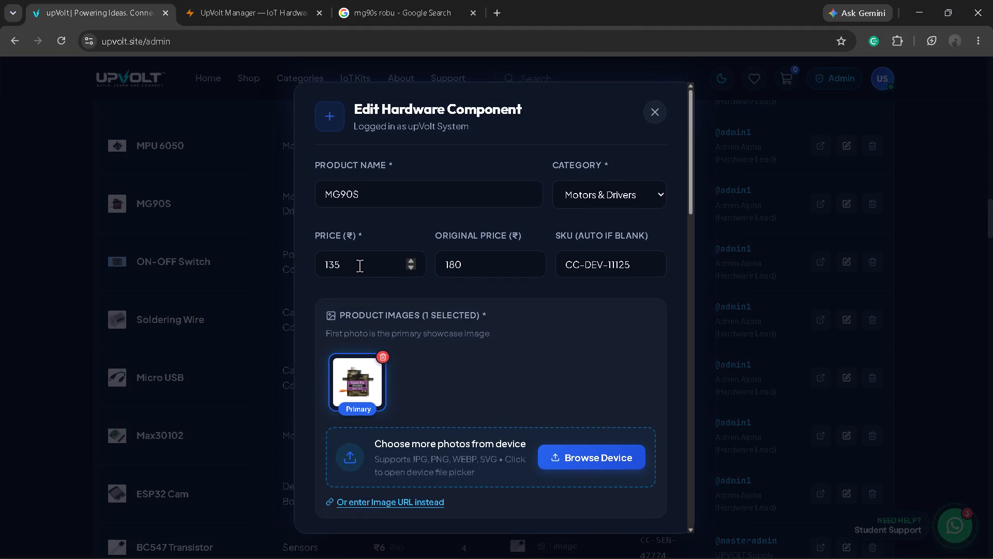
pyautogui.press('BackSpace')
pyautogui.press('9')
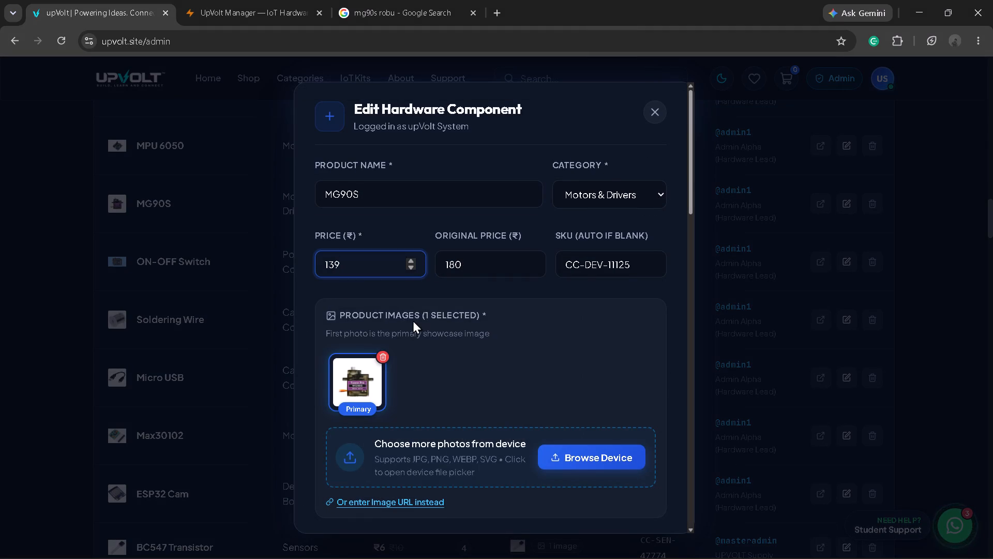
pyautogui.scroll(-9, 413, 320)
pyautogui.click(589, 487)
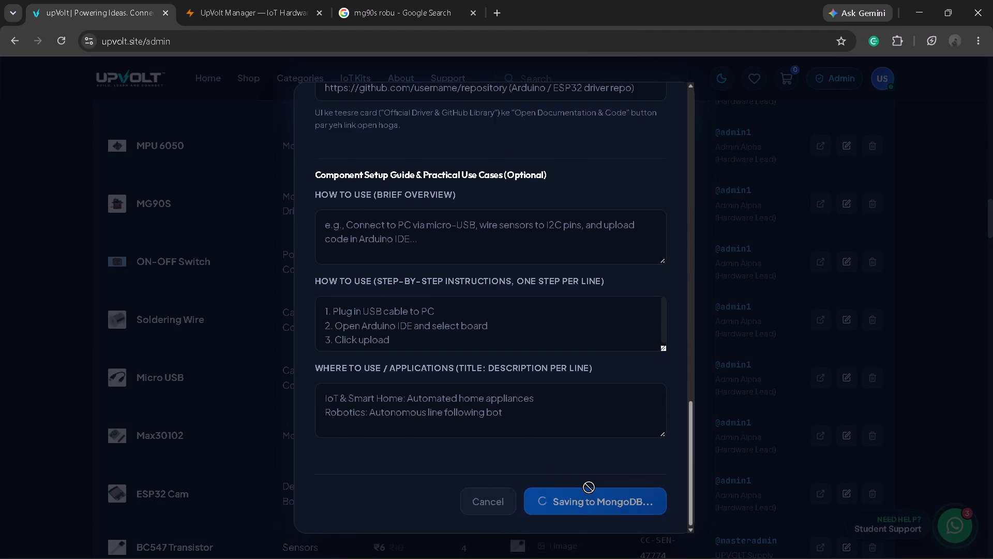
# Run a Google image search for "on off switch" and examine the listed switch types and prices.
pyautogui.click(217, 0)
pyautogui.click(395, 0)
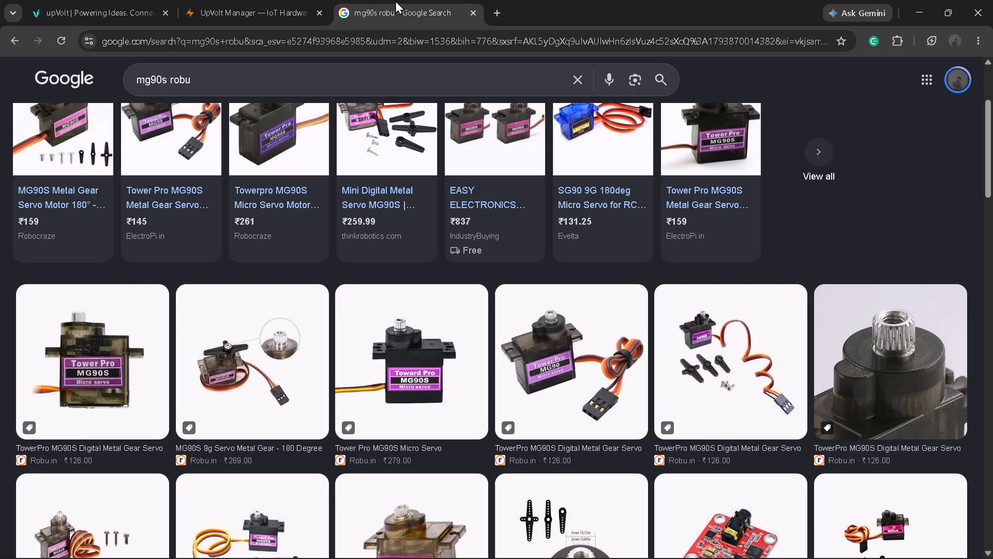
pyautogui.moveTo(248, 81); pyautogui.dragTo(128, 79)
pyautogui.press('BackSpace')
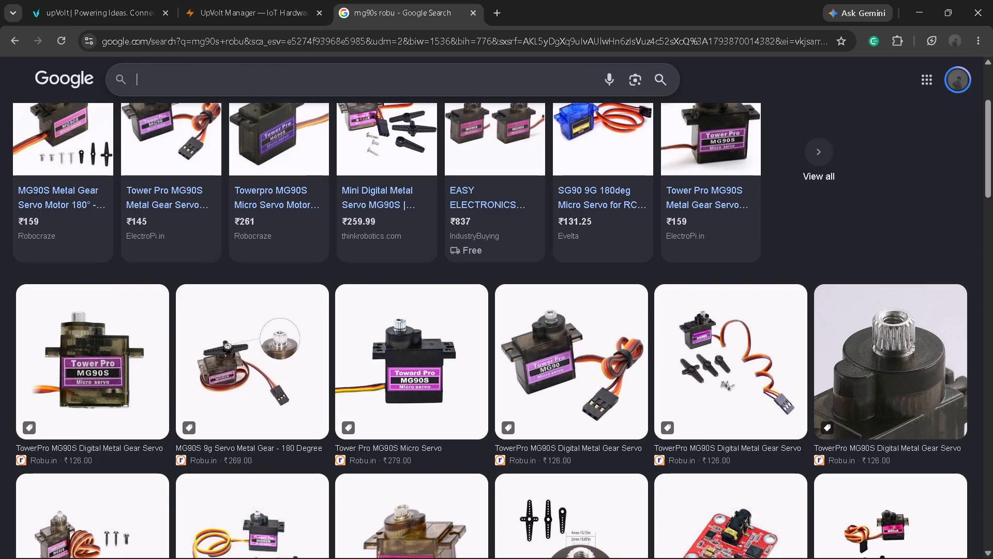
pyautogui.write('on off se')
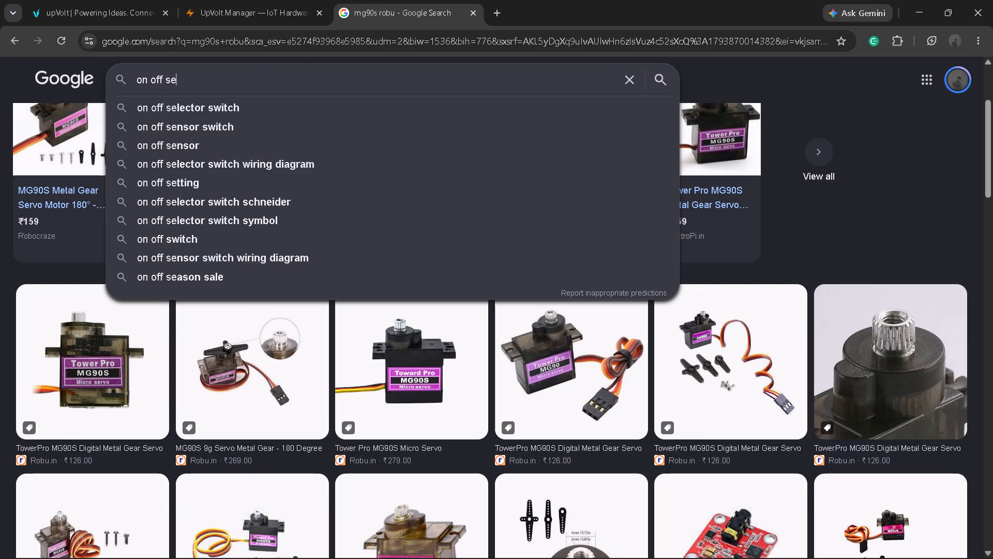
pyautogui.press('BackSpace')
pyautogui.write('witch')
pyautogui.press('Return')
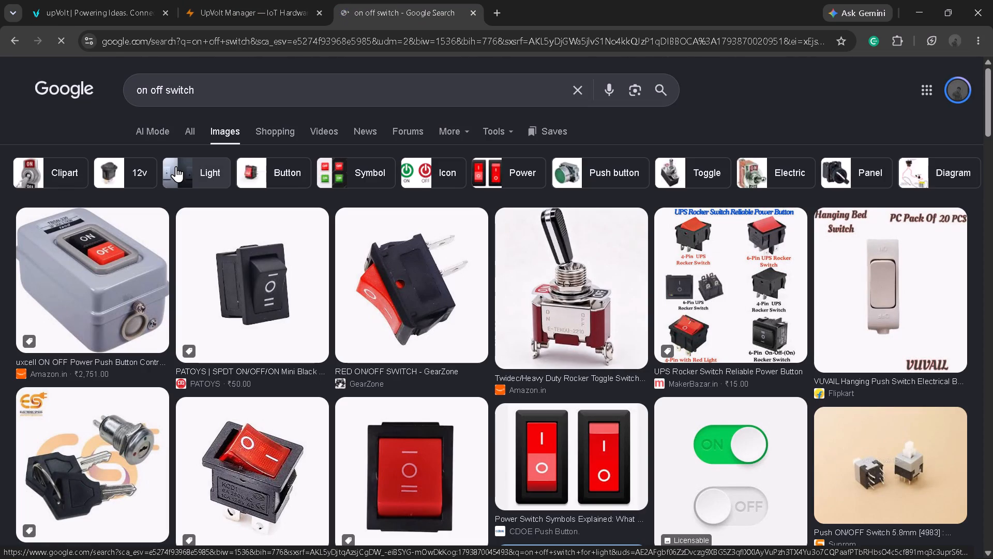
pyautogui.scroll(-2, 316, 367)
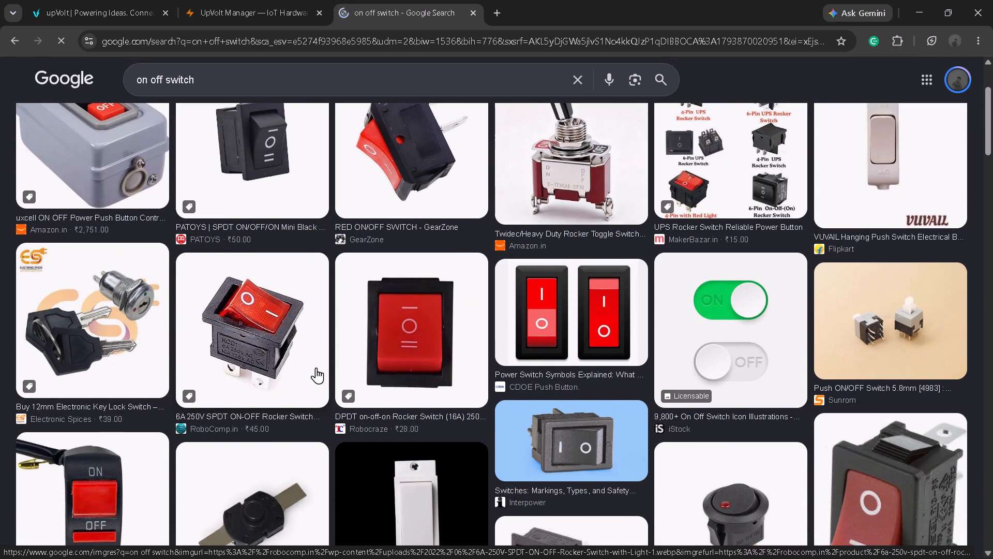
pyautogui.scroll(-1, 316, 367)
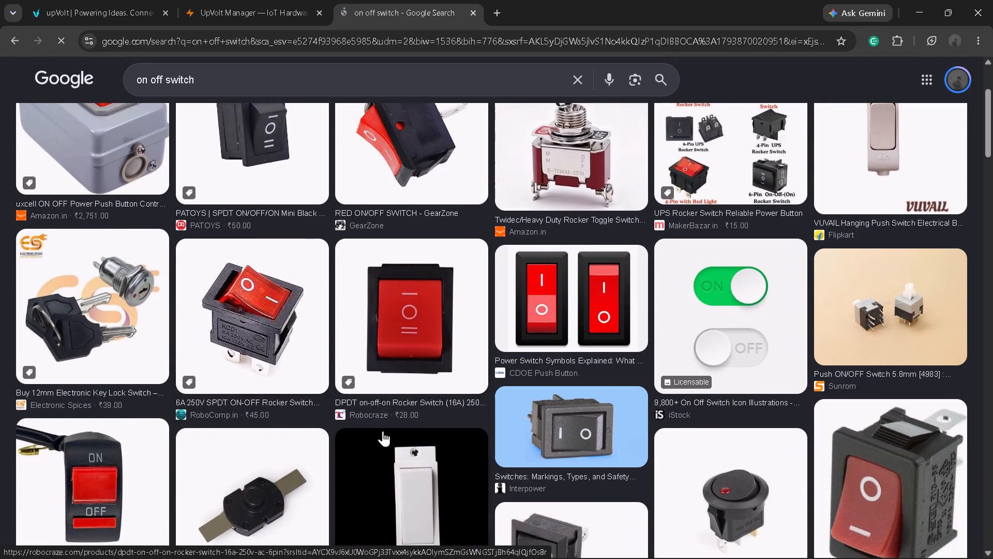
pyautogui.scroll(2, 385, 349)
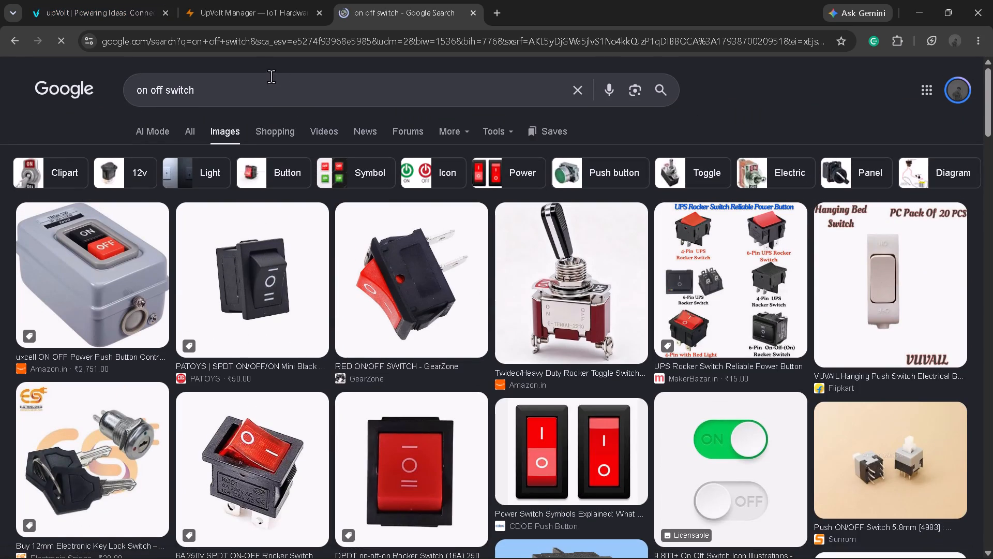
# Refine the image search to "on off switch robu" to check Robu's switch prices.
pyautogui.click(268, 80)
pyautogui.press('space')
pyautogui.write('robu')
pyautogui.press('Return')
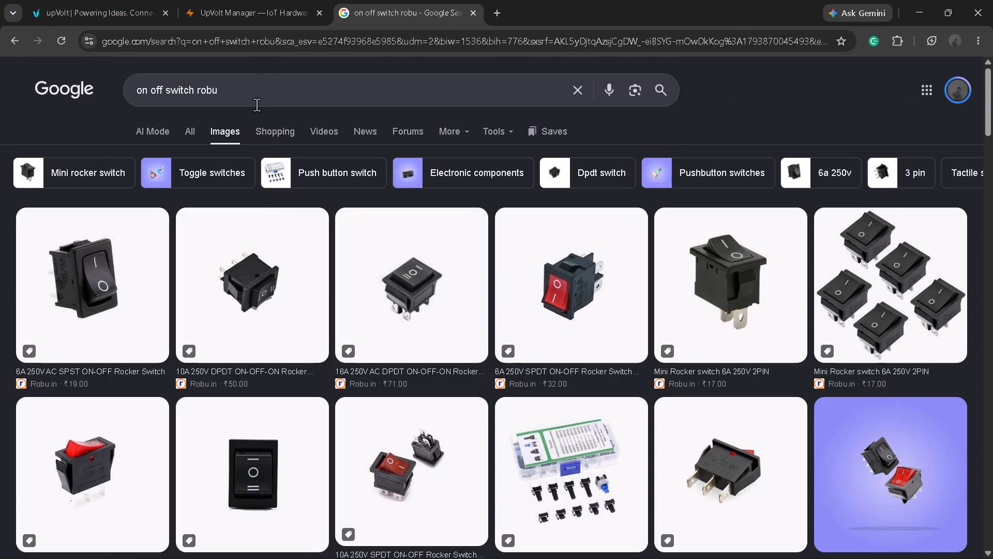
# Change the image search to "on off switch robocraze" and examine Robocraze's switch prices.
pyautogui.click(244, 96)
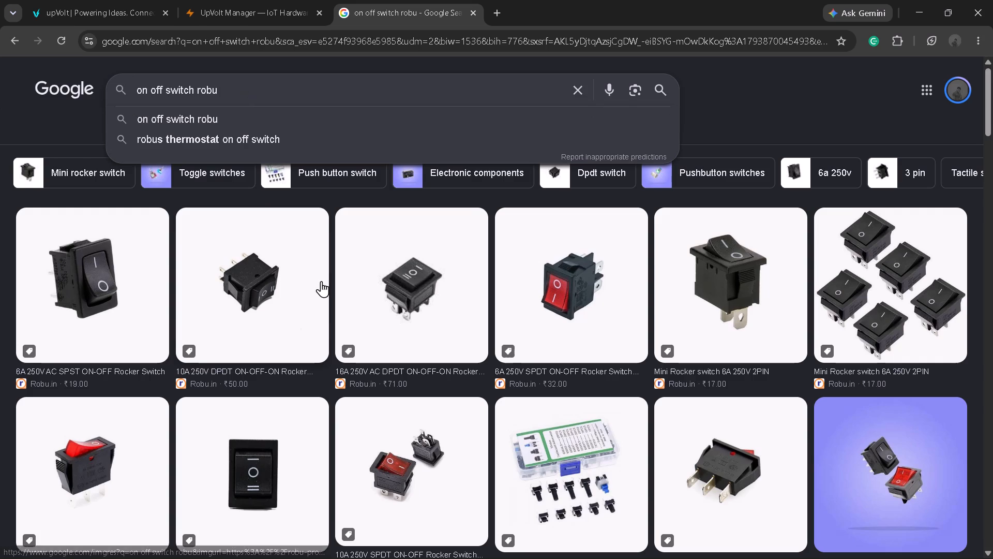
pyautogui.scroll(2, 321, 281)
pyautogui.press('BackSpace')
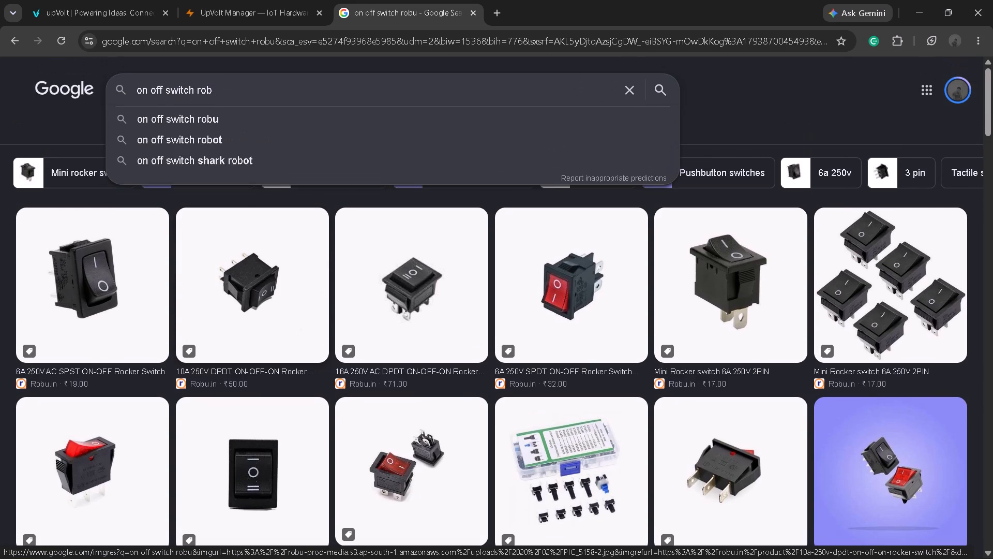
pyautogui.write('ocrae')
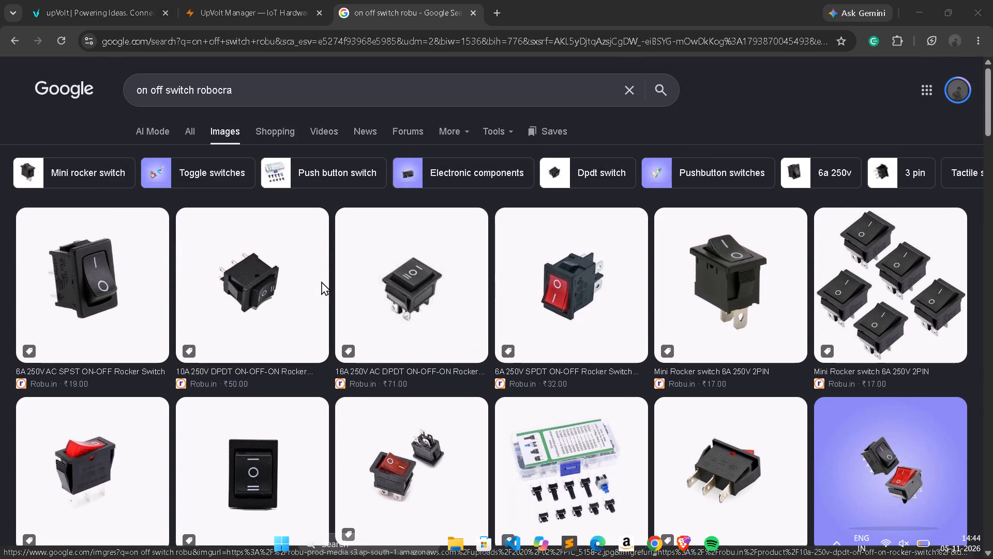
pyautogui.press('Return')
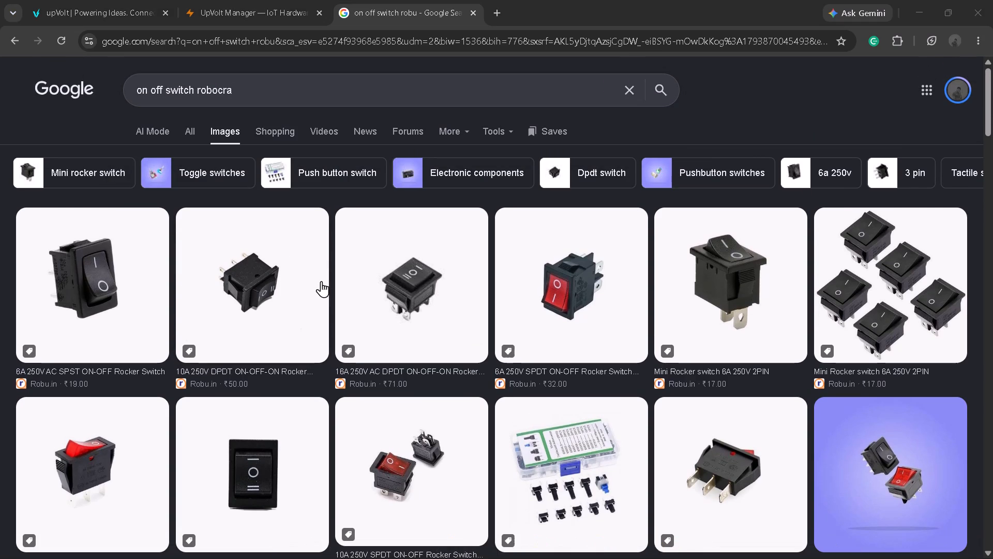
pyautogui.click(257, 94)
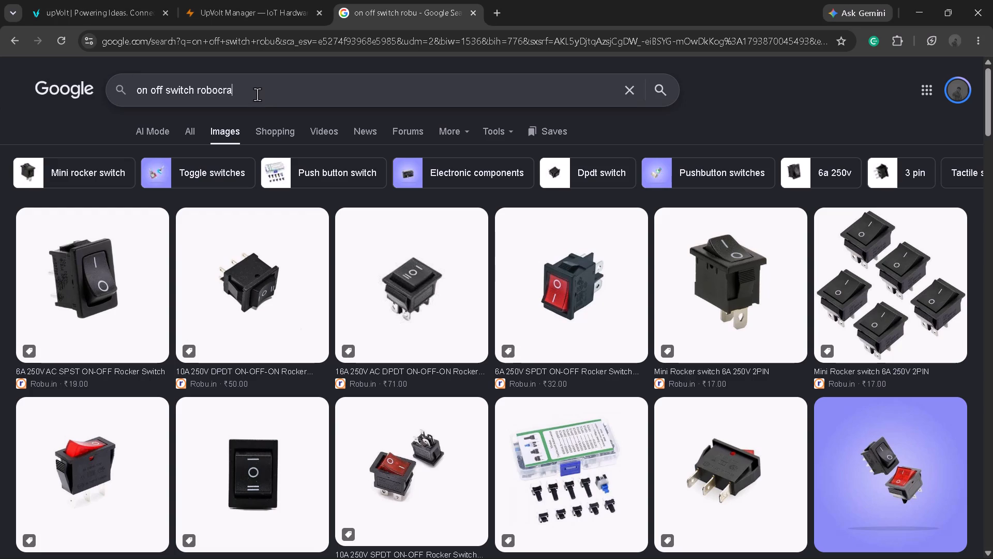
pyautogui.write('ze')
pyautogui.press('Return')
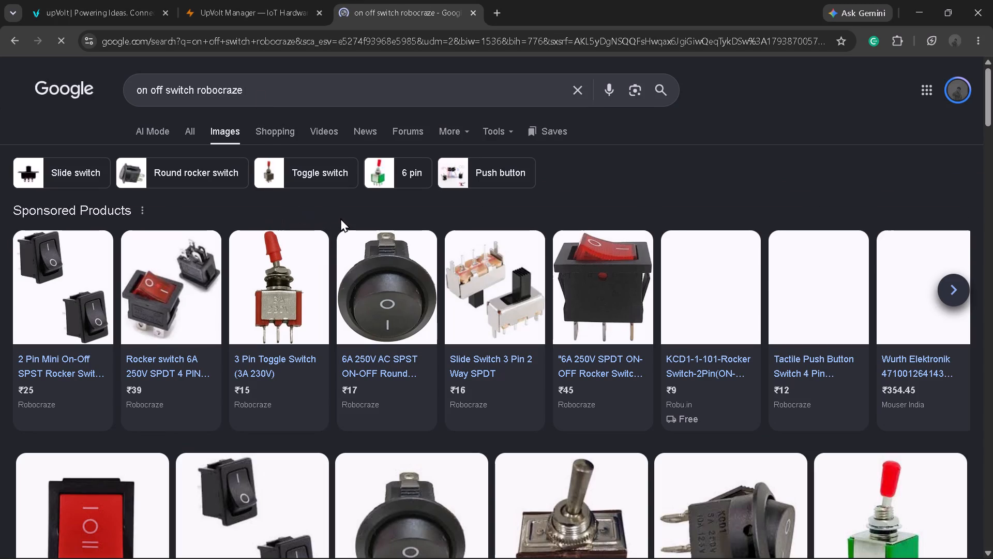
pyautogui.scroll(-1, 436, 283)
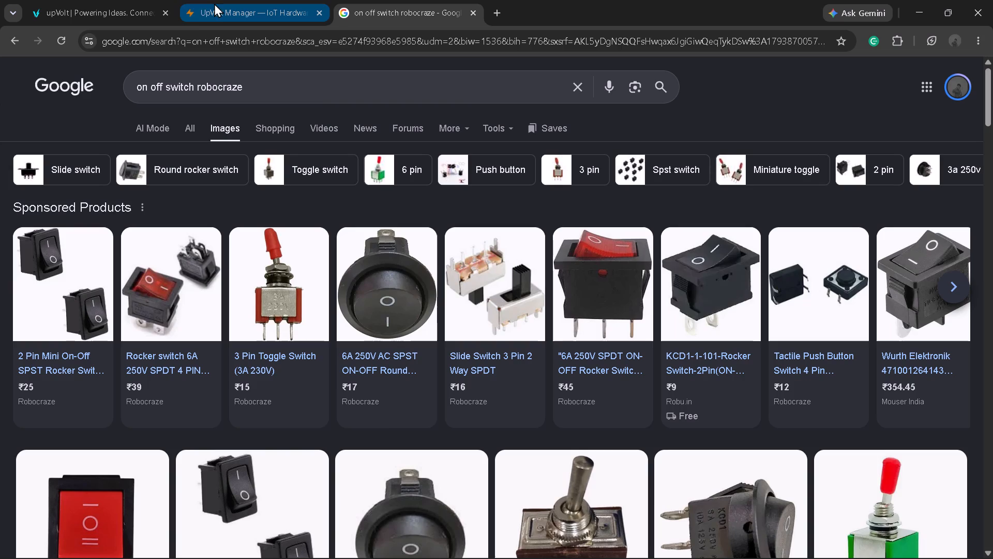
# In the upVolt admin table, set the ON-OFF Switch price to 15 and save it to the database.
pyautogui.click(151, 0)
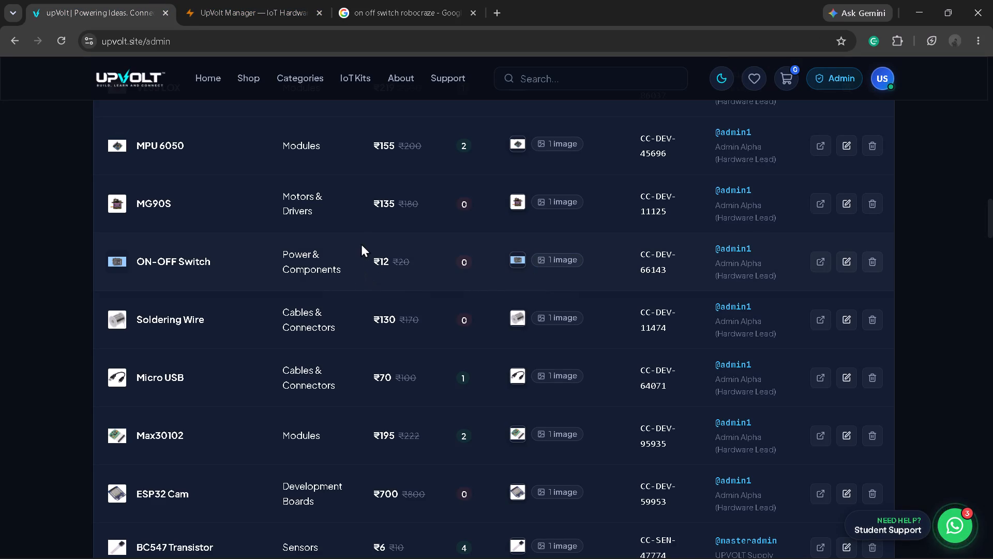
pyautogui.click(845, 258)
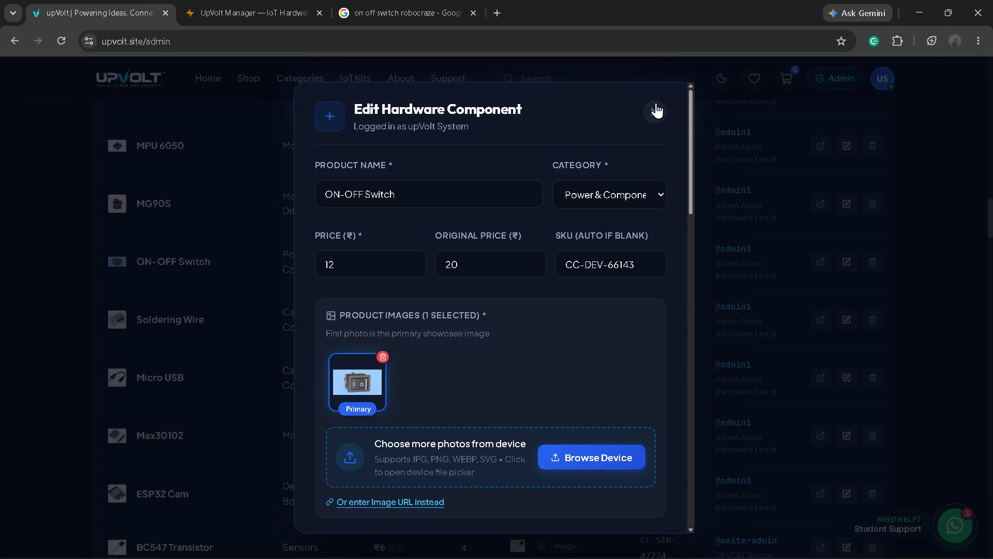
pyautogui.click(654, 104)
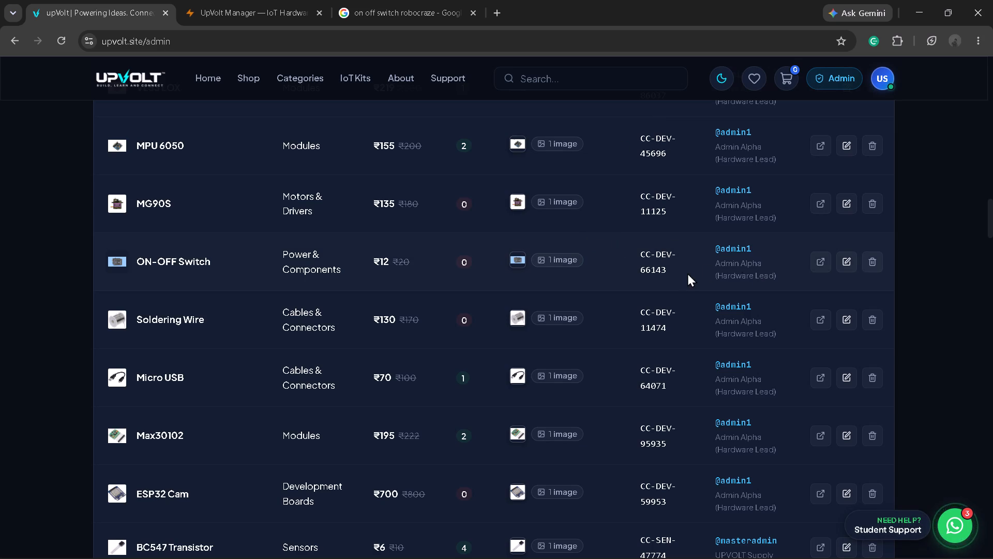
pyautogui.click(846, 258)
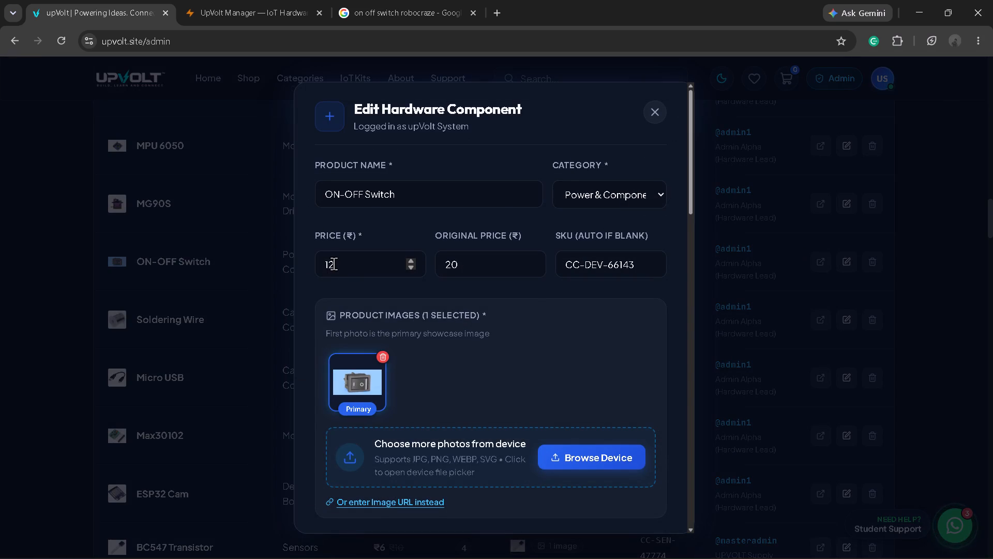
pyautogui.click(334, 263)
pyautogui.write('=5')
pyautogui.press('BackSpace')
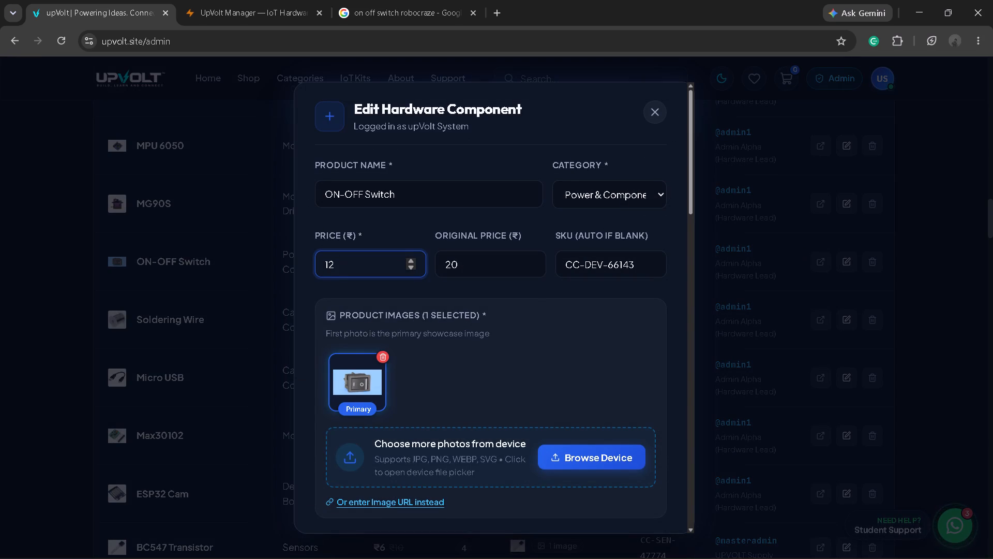
pyautogui.press('BackSpace')
pyautogui.press('5')
pyautogui.scroll(-6, 538, 314)
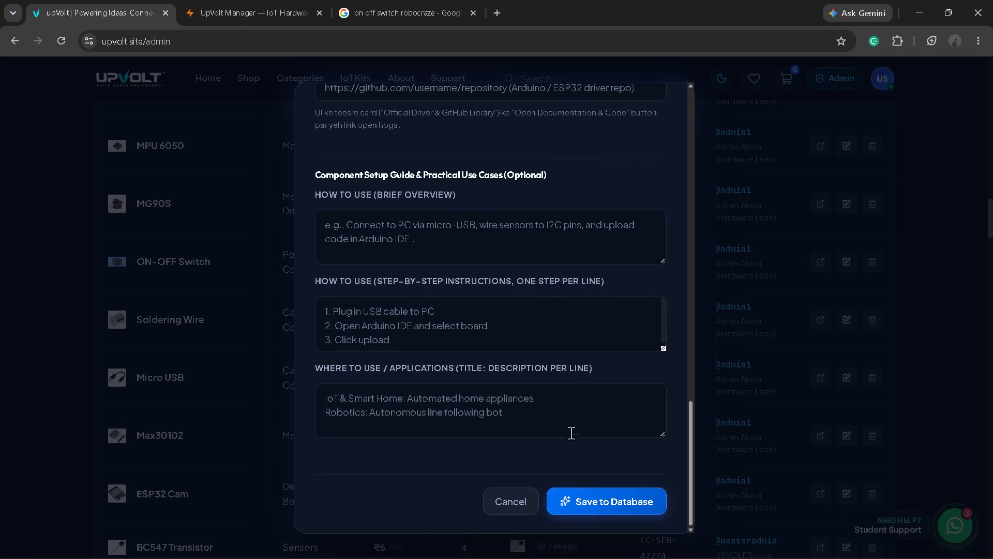
pyautogui.click(604, 493)
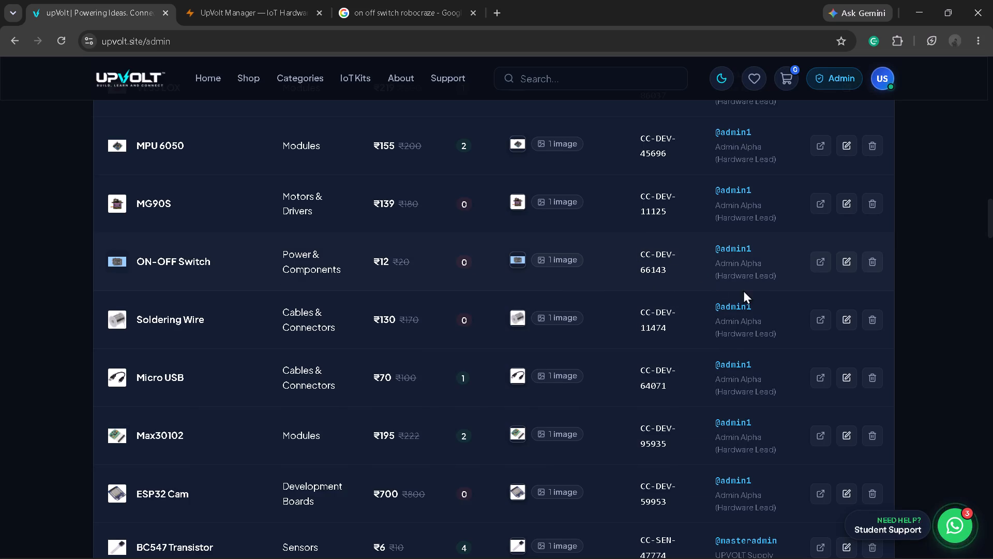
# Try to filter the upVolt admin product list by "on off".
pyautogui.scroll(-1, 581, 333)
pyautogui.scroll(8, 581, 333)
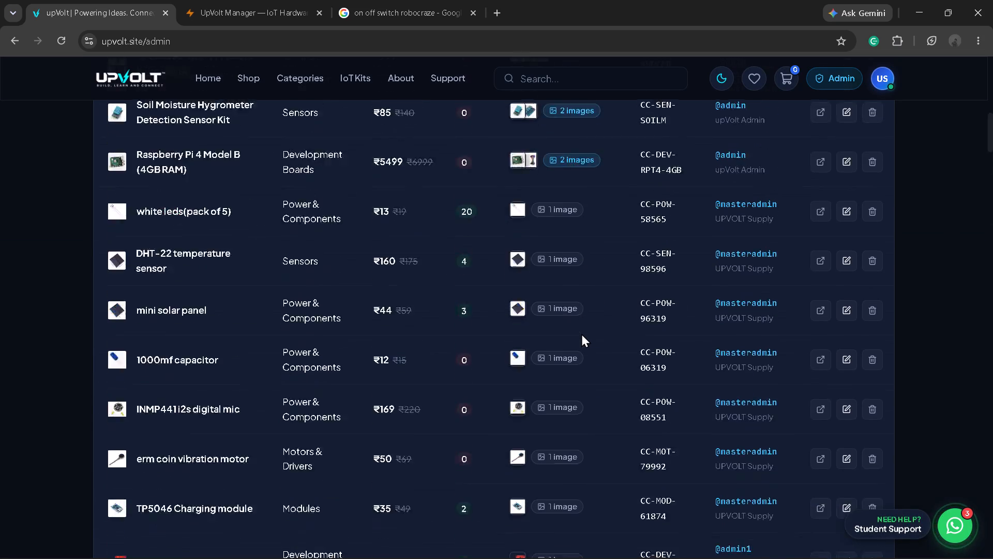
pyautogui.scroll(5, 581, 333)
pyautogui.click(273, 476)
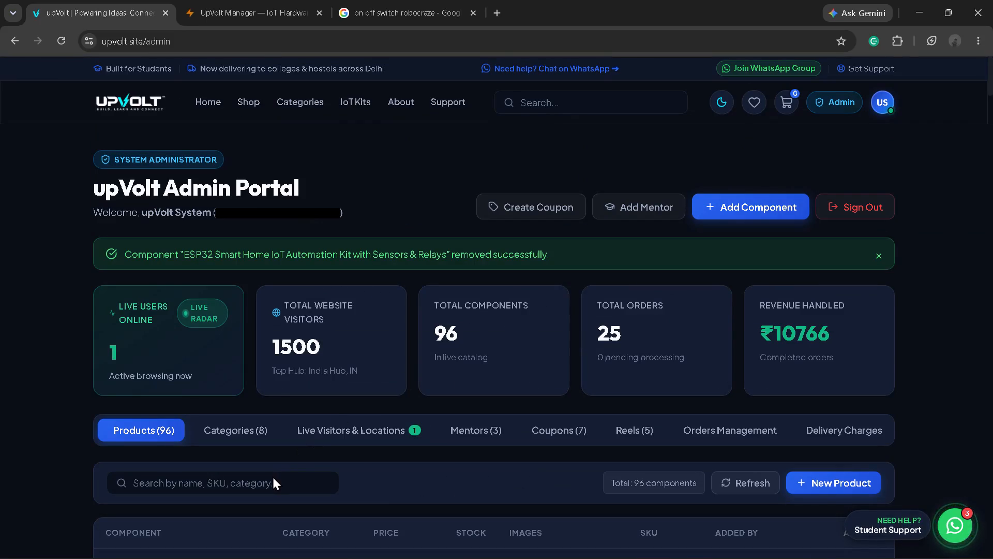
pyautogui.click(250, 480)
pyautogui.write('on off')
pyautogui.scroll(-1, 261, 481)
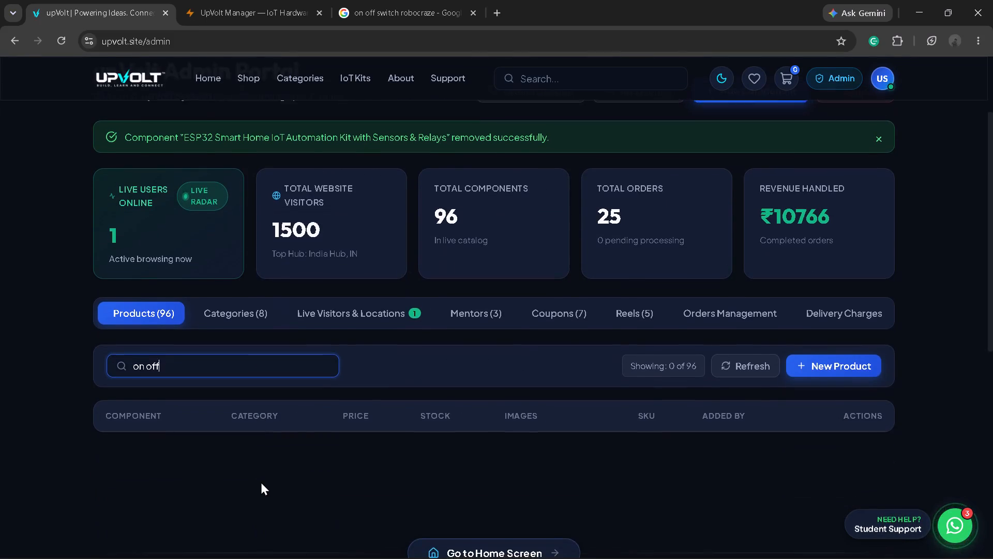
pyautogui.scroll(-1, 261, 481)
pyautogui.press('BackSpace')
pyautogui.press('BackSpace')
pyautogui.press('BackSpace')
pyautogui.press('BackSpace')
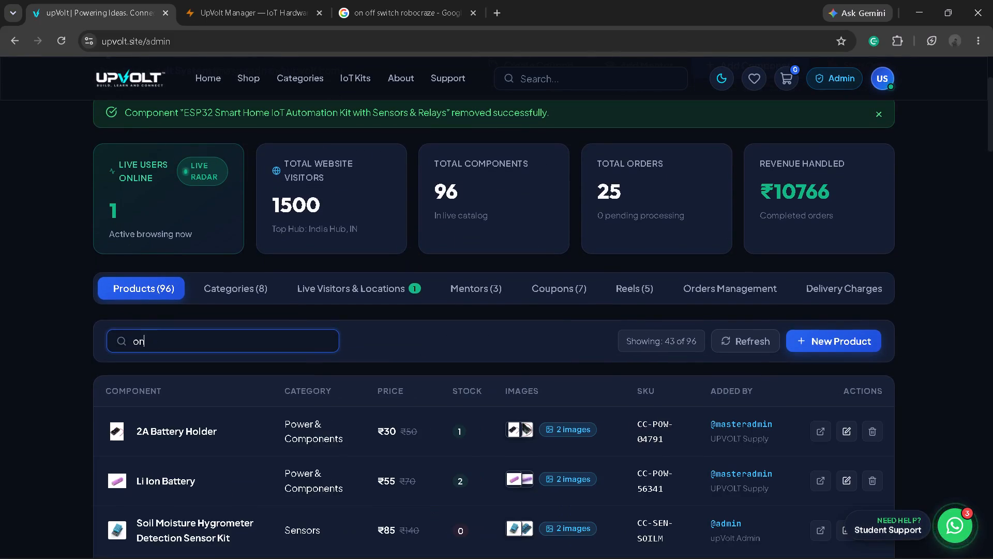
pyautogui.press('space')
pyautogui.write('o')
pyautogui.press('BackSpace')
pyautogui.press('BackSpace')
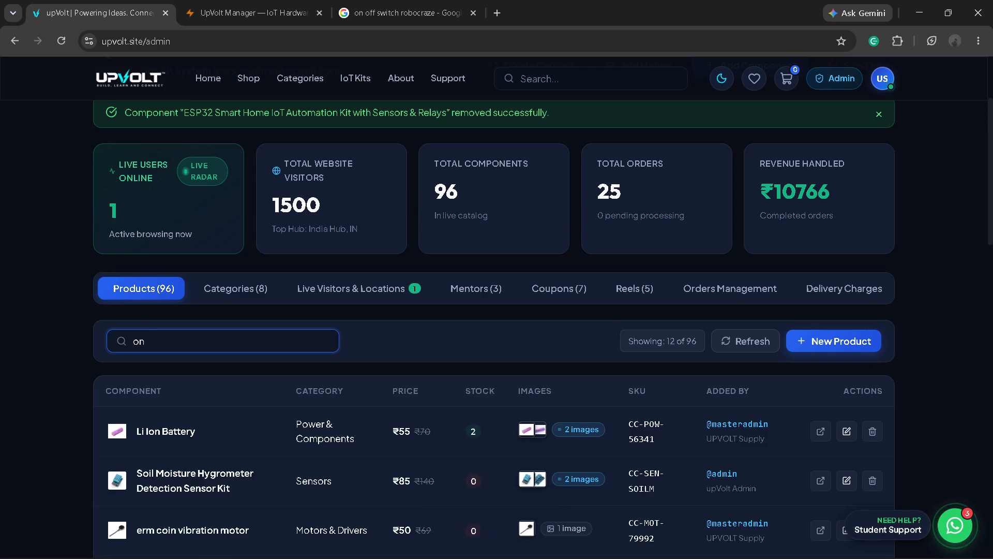
# Filter the products by "switch", set the 2-position SPST ON/OFF rocker switch price to 19, and save it to the database.
pyautogui.press('BackSpace')
pyautogui.press('BackSpace')
pyautogui.press('BackSpace')
pyautogui.write('switch')
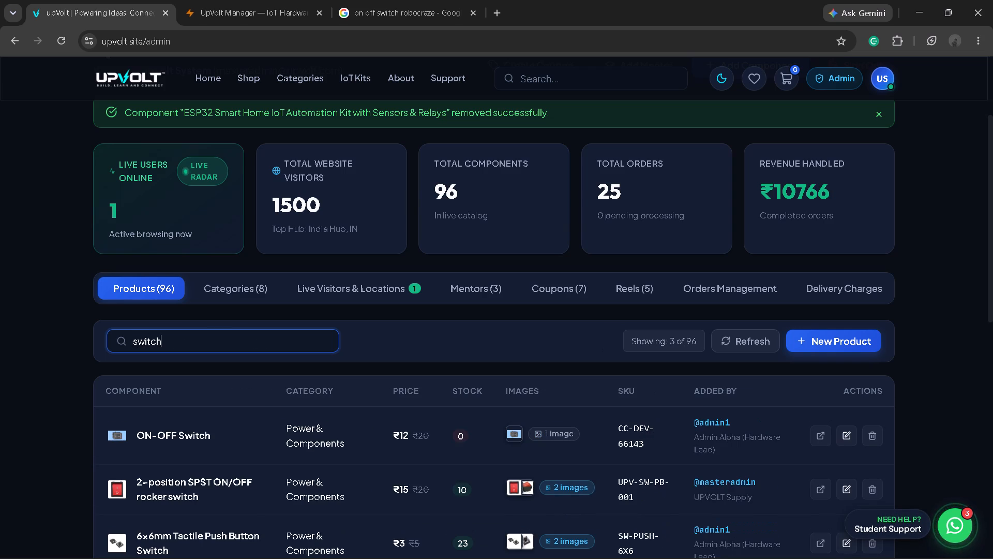
pyautogui.scroll(-1, 587, 491)
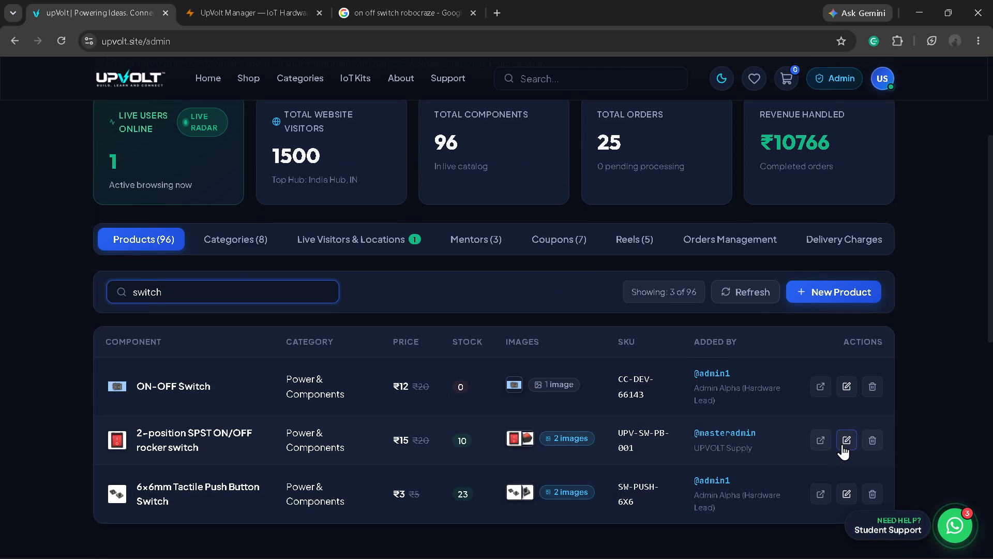
pyautogui.click(847, 438)
pyautogui.click(371, 266)
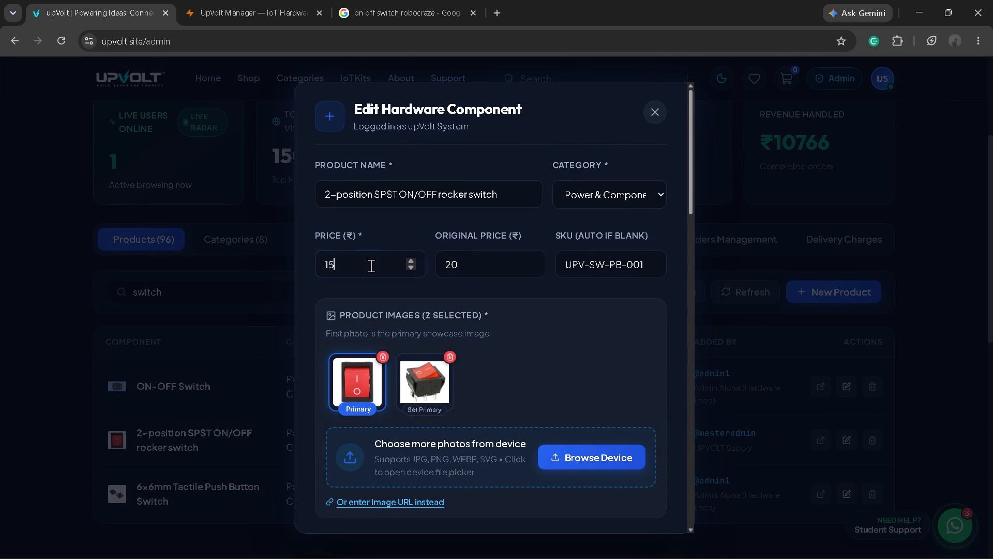
pyautogui.press('BackSpace')
pyautogui.press('8')
pyautogui.press('BackSpace')
pyautogui.press('9')
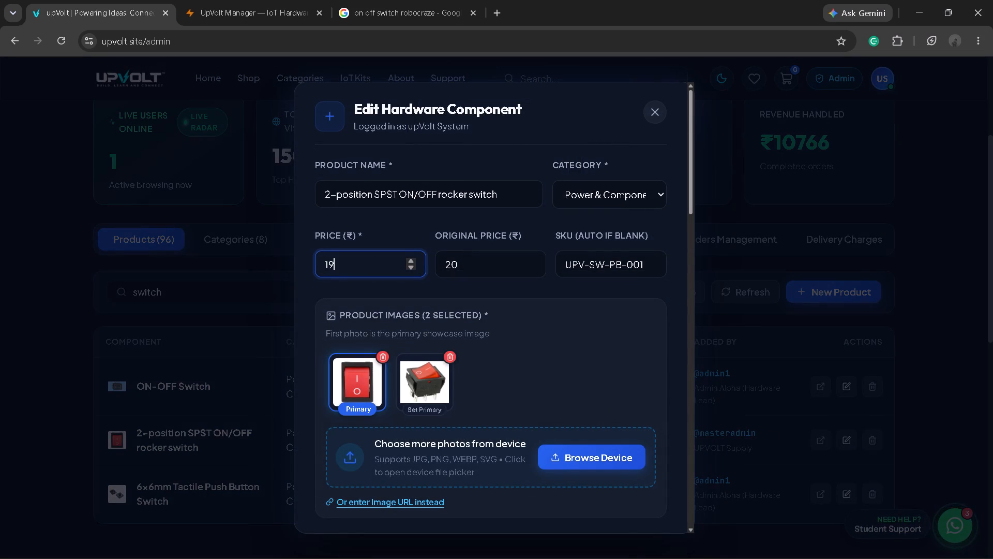
pyautogui.scroll(-8, 570, 334)
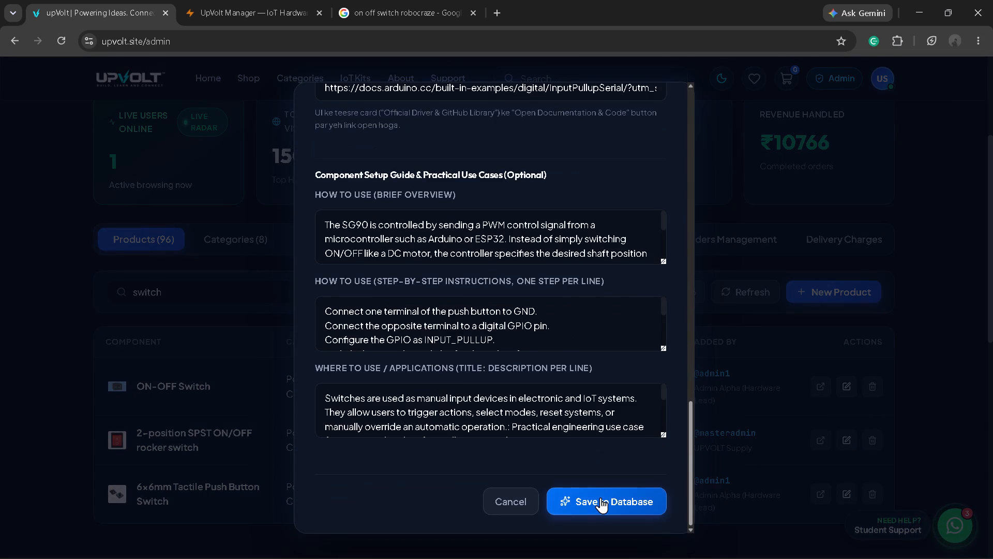
pyautogui.click(600, 502)
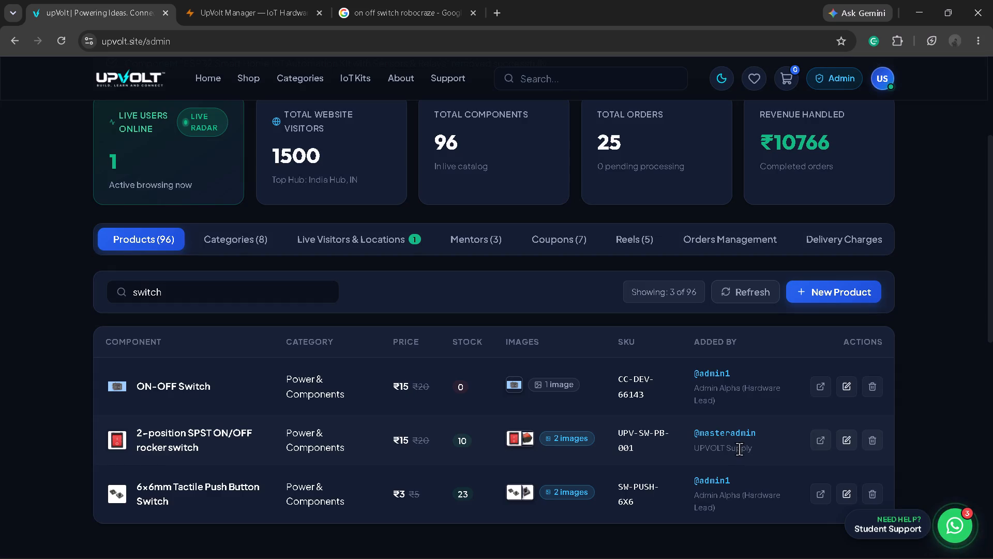
pyautogui.scroll(-1, 402, 490)
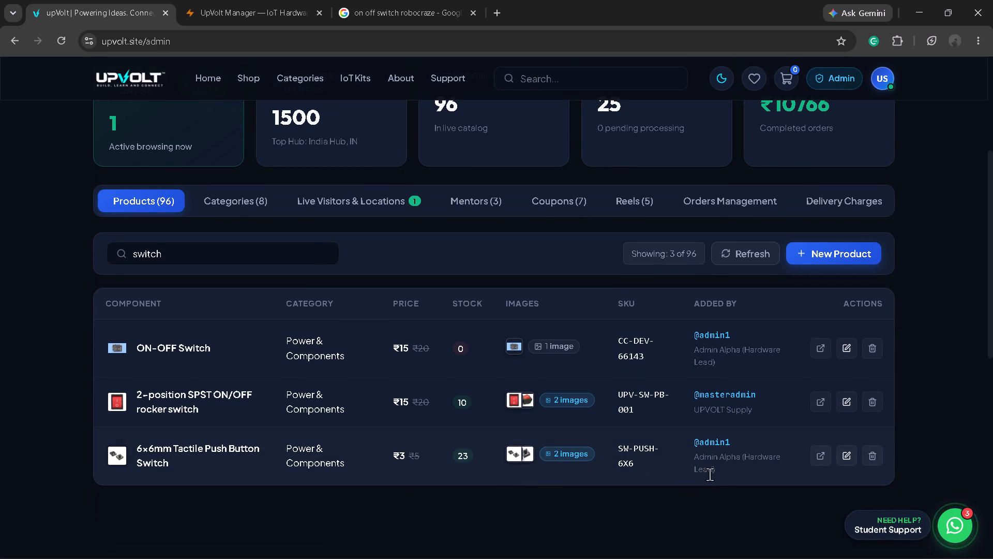
# Run a Google image search for "push button" and examine the listed button types and prices.
pyautogui.click(466, 0)
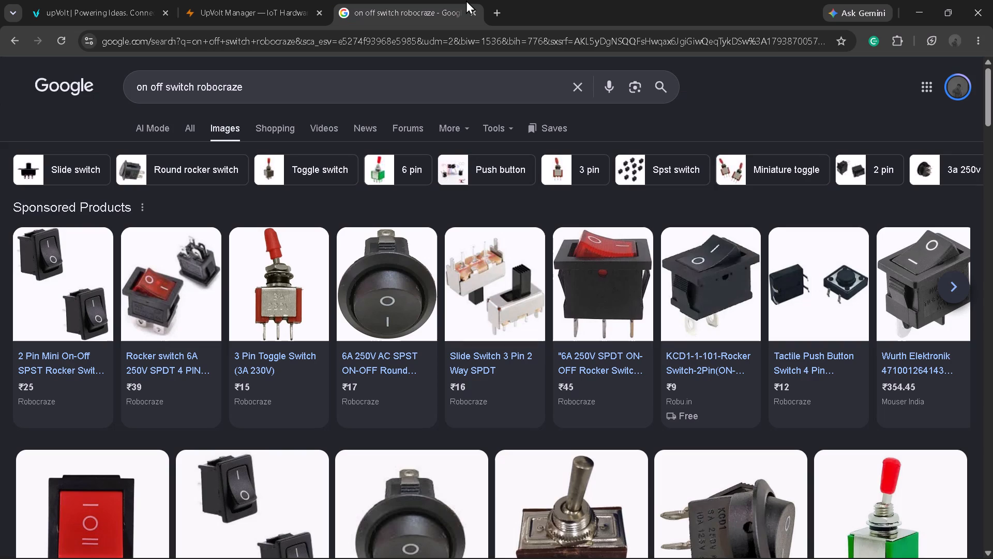
pyautogui.moveTo(240, 88); pyautogui.dragTo(89, 84)
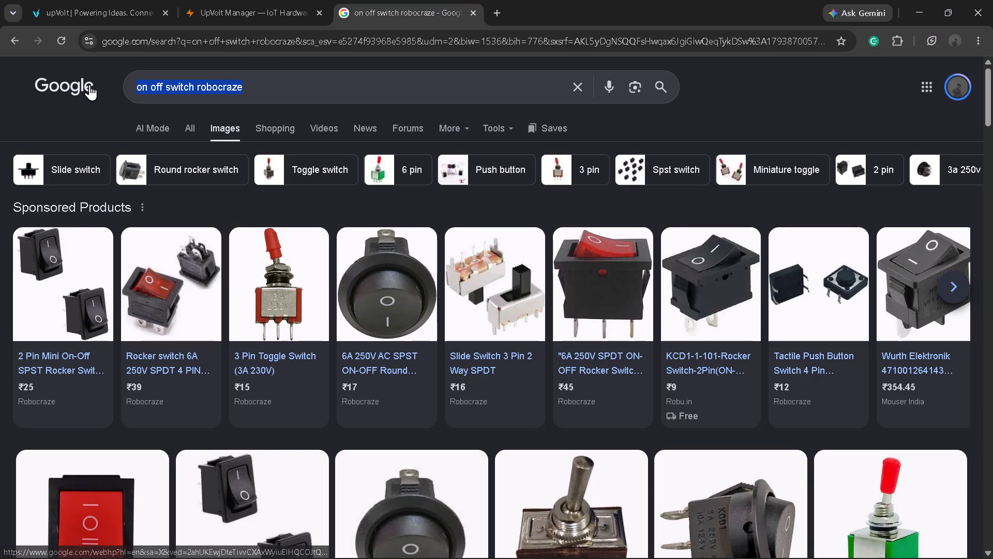
pyautogui.press('BackSpace')
pyautogui.write('push button')
pyautogui.press('space')
pyautogui.press('Return')
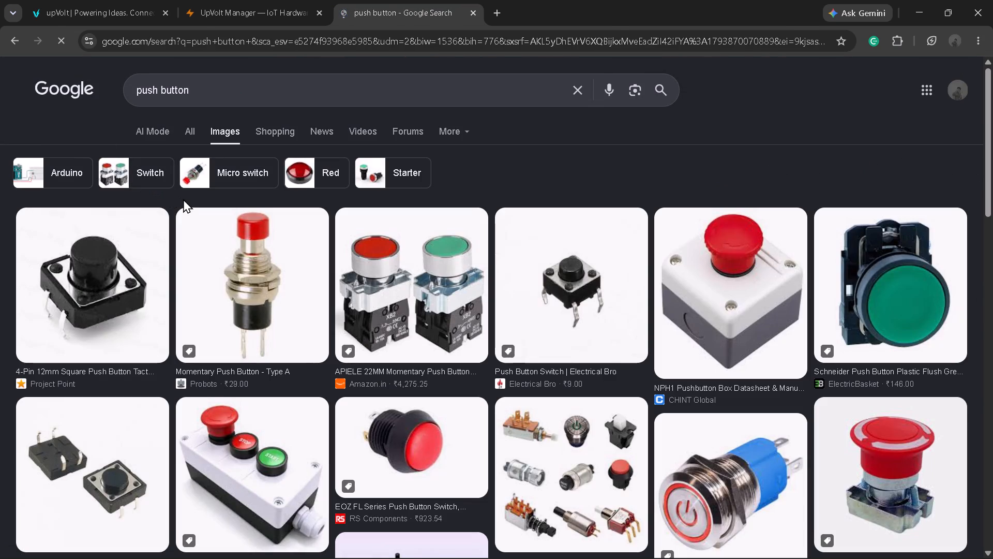
pyautogui.scroll(-1, 183, 199)
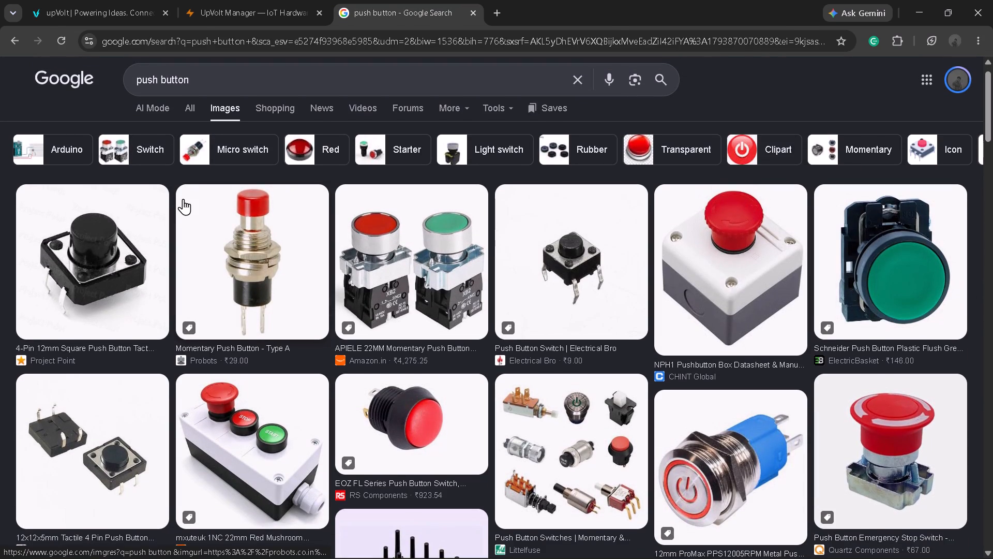
# Refine the image search to "push button robu" and examine Robu's push button prices.
pyautogui.click(227, 78)
pyautogui.press('b')
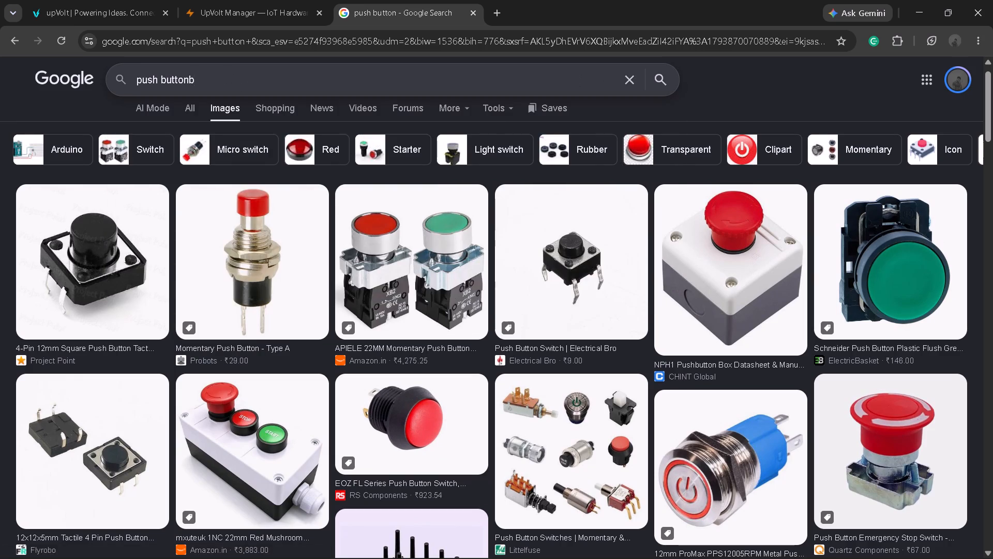
pyautogui.press('BackSpace')
pyautogui.press('space')
pyautogui.write('robu')
pyautogui.press('Return')
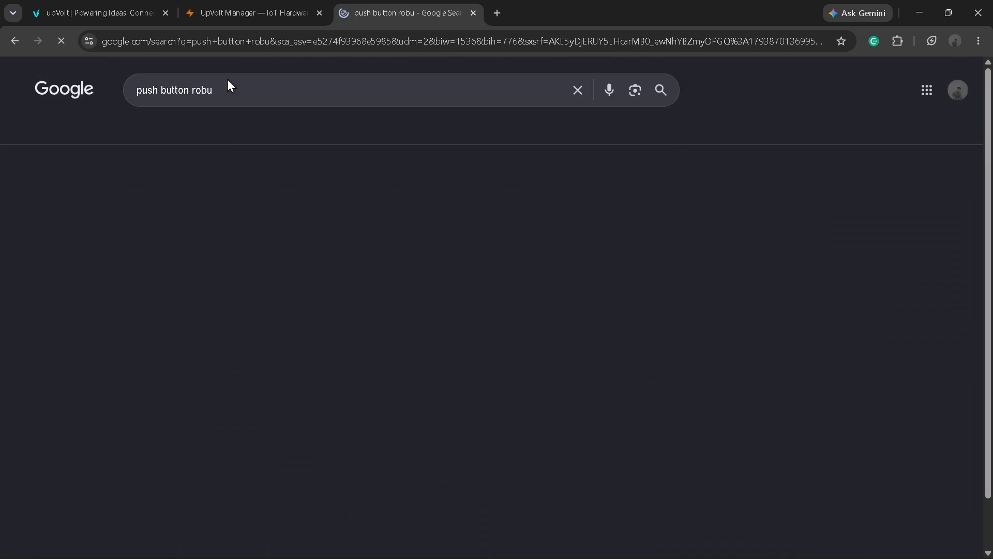
pyautogui.scroll(-1, 232, 190)
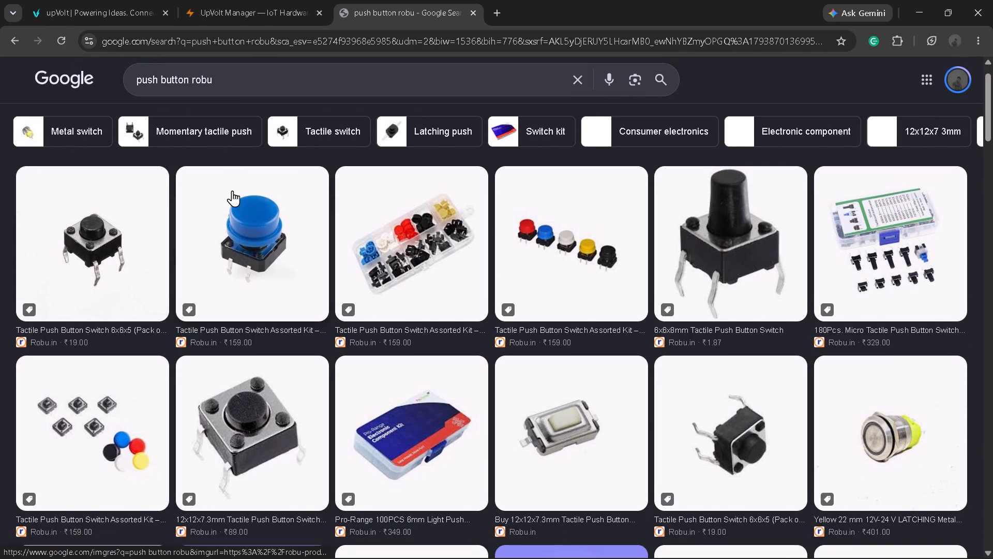
pyautogui.scroll(-2, 232, 190)
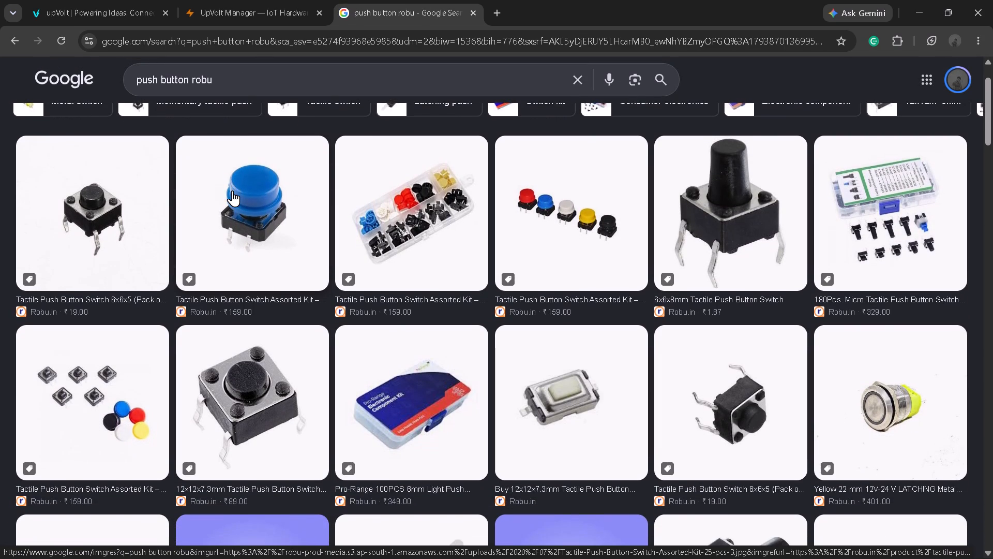
pyautogui.scroll(-4, 232, 190)
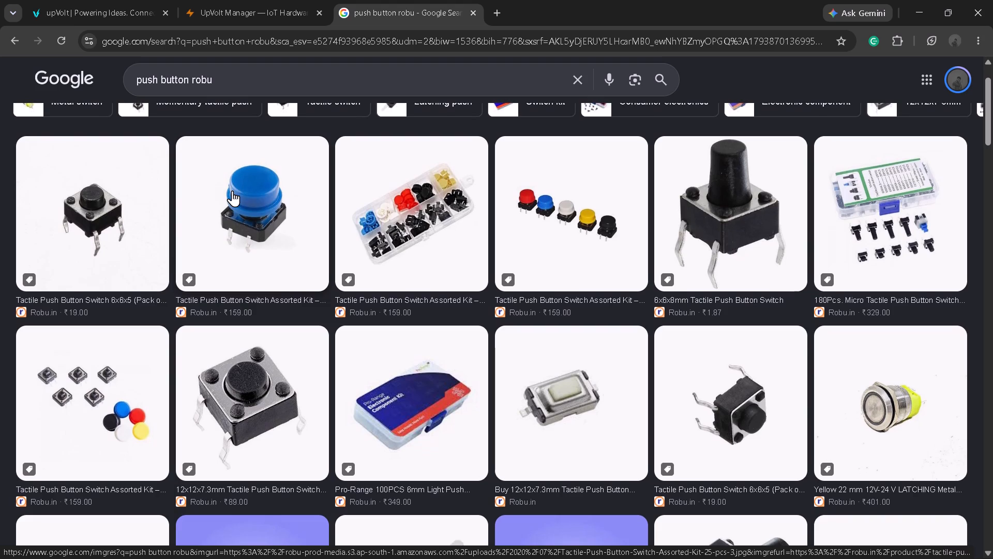
pyautogui.scroll(-2, 232, 190)
# Preview Robu's Tactile Push Button Switch 6x6x5 (Pack of 10) listing to check its price, and close the preview.
pyautogui.click(101, 255)
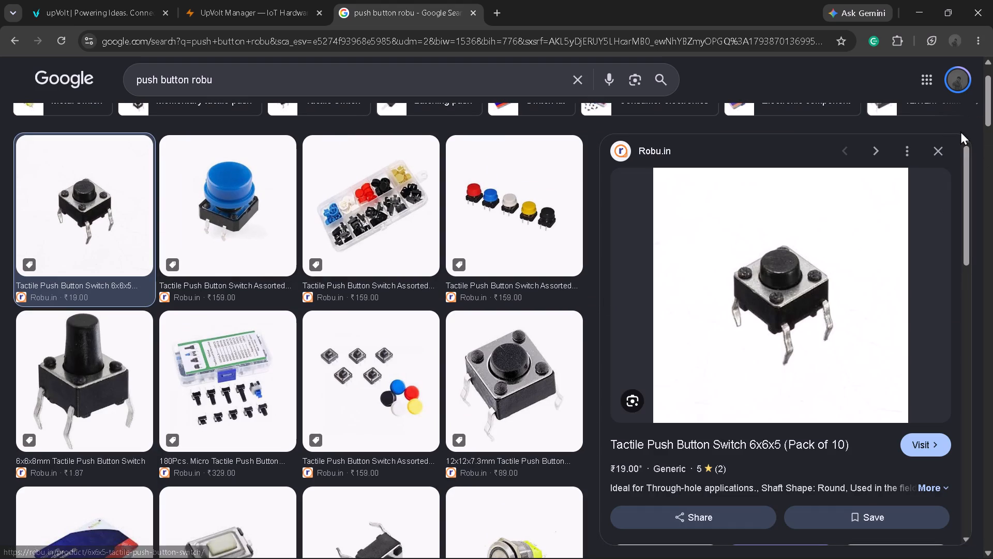
pyautogui.click(942, 148)
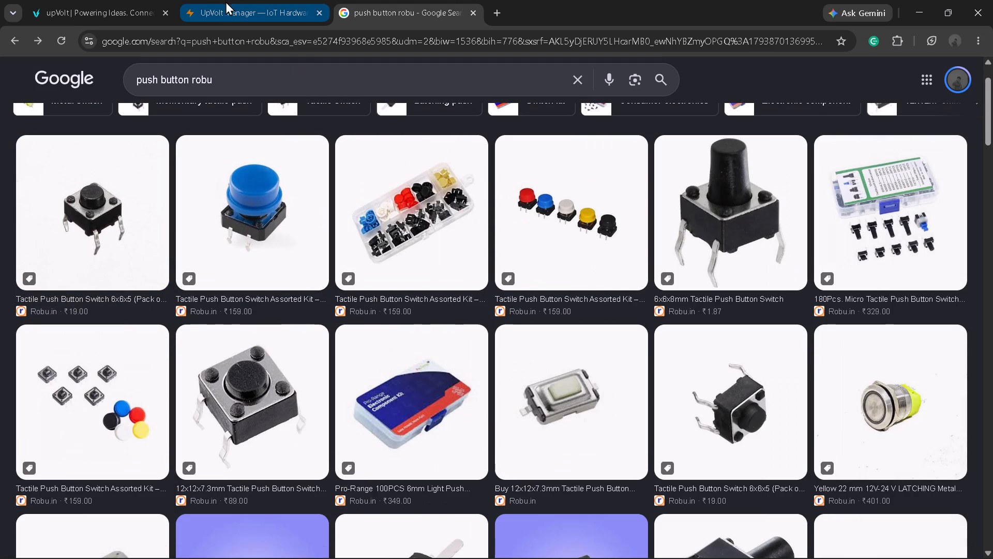
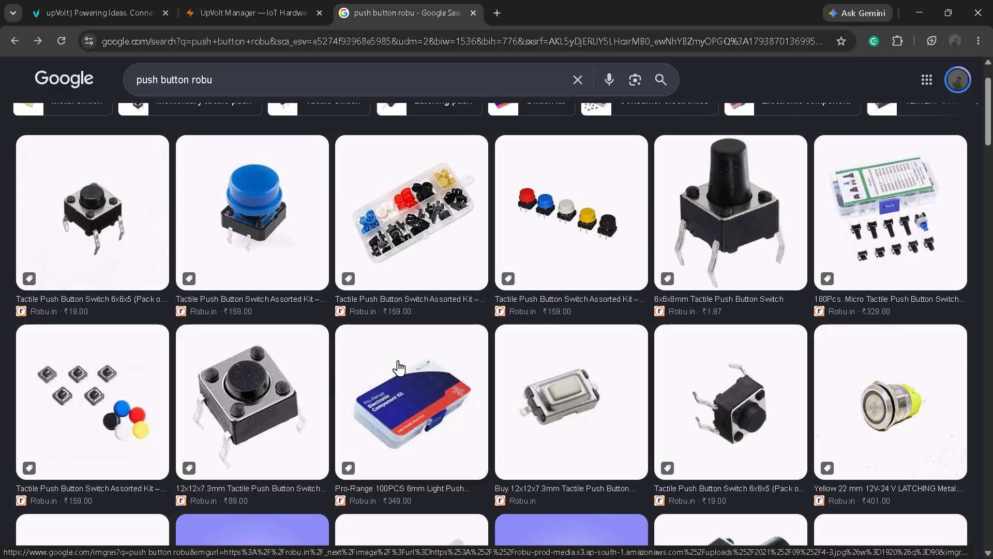
# Refine the image search to "push button robocraze" and preview Robocraze's Tactile Push Button Switch 4 Pin 12X12X5mm (Pack of 5) listing.
pyautogui.click(230, 80)
pyautogui.press('BackSpace')
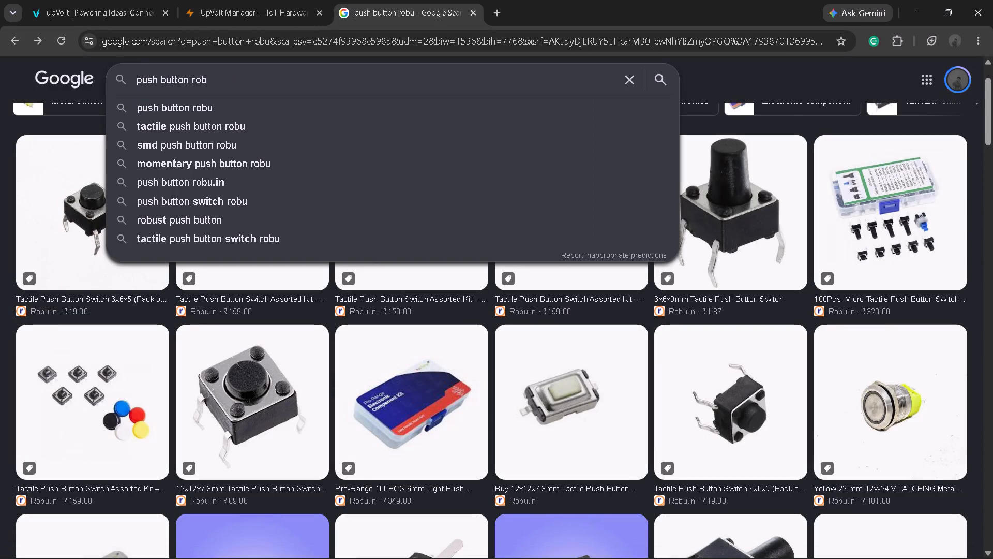
pyautogui.write('ocraze')
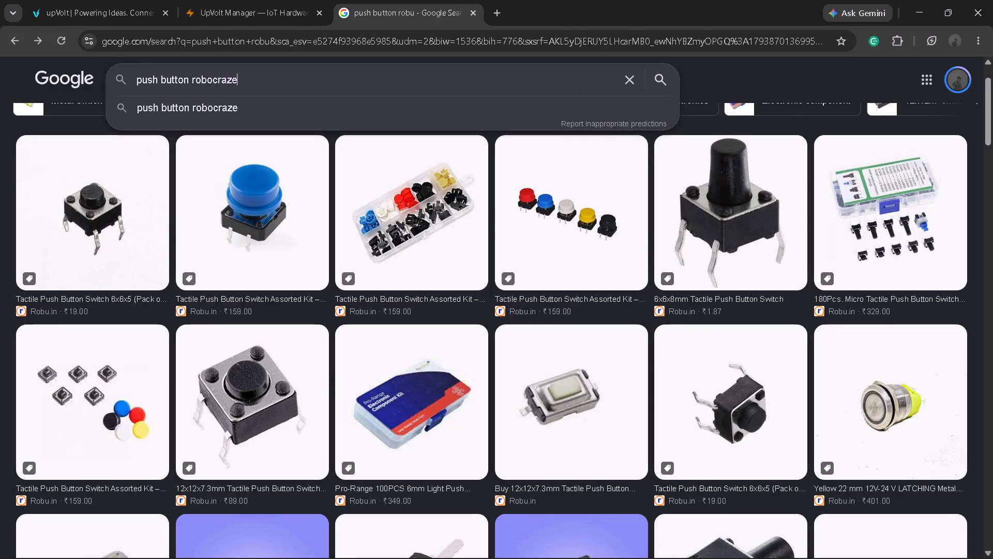
pyautogui.press('Return')
pyautogui.scroll(3, 260, 198)
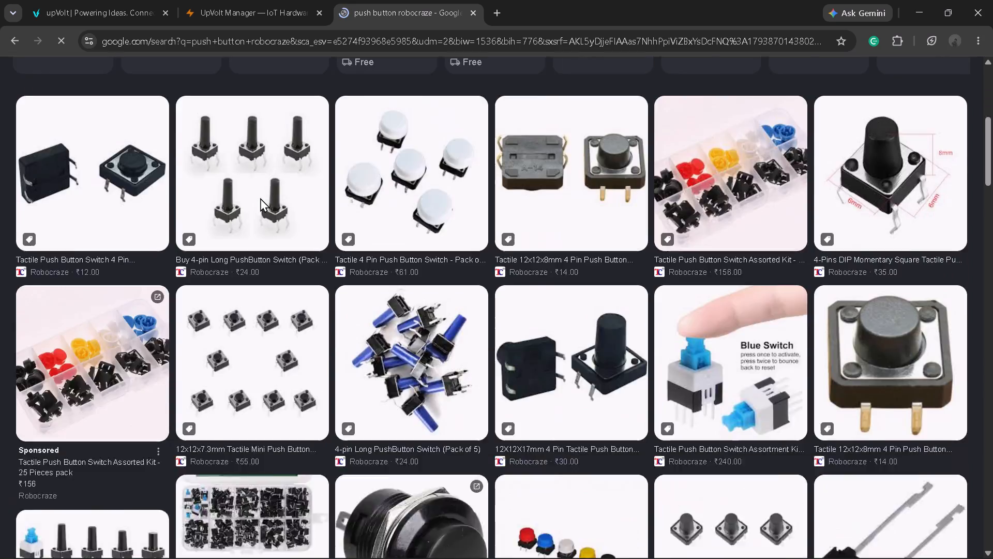
pyautogui.scroll(3, 260, 198)
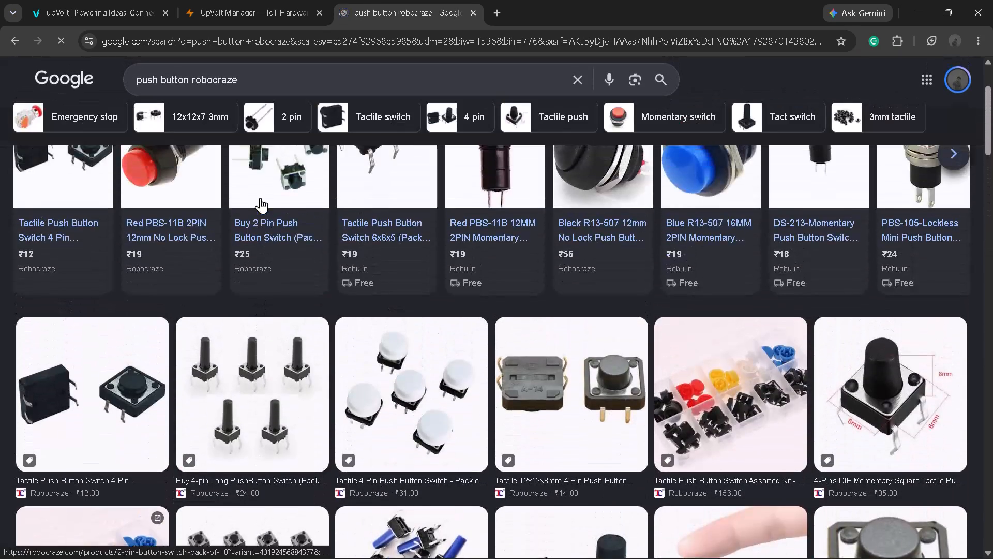
pyautogui.click(103, 440)
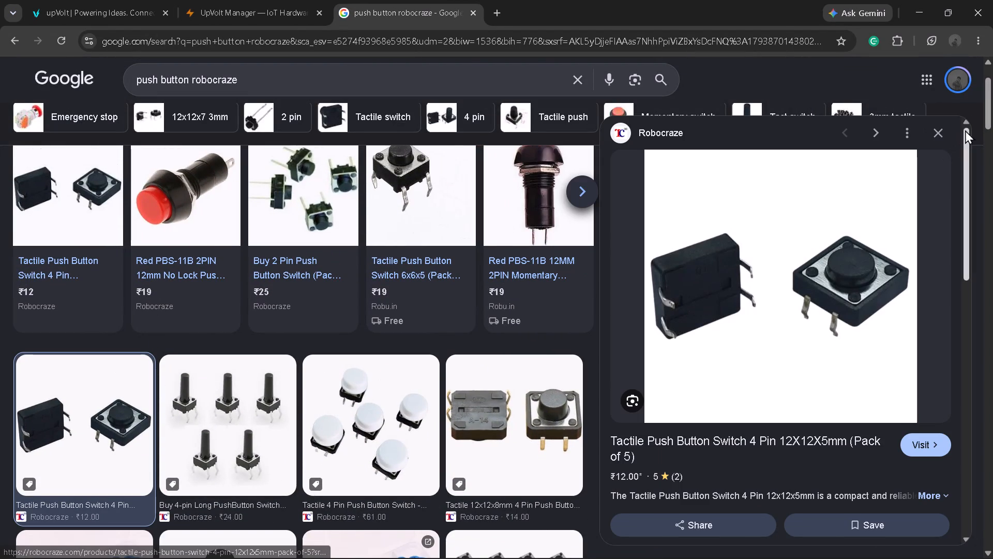
pyautogui.click(939, 131)
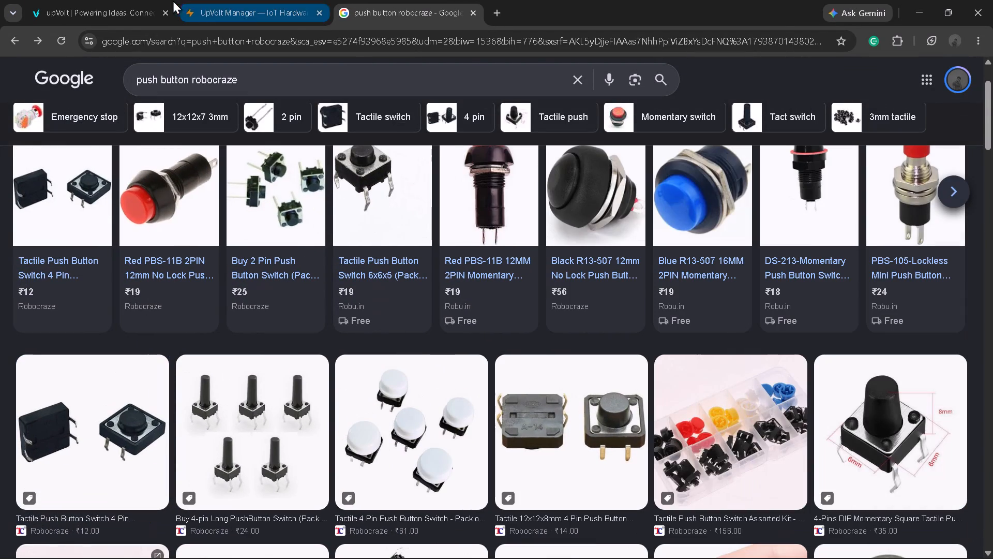
# Return to the upVolt admin product list and clear the "switch" filter to show all components.
pyautogui.click(207, 0)
pyautogui.click(104, 0)
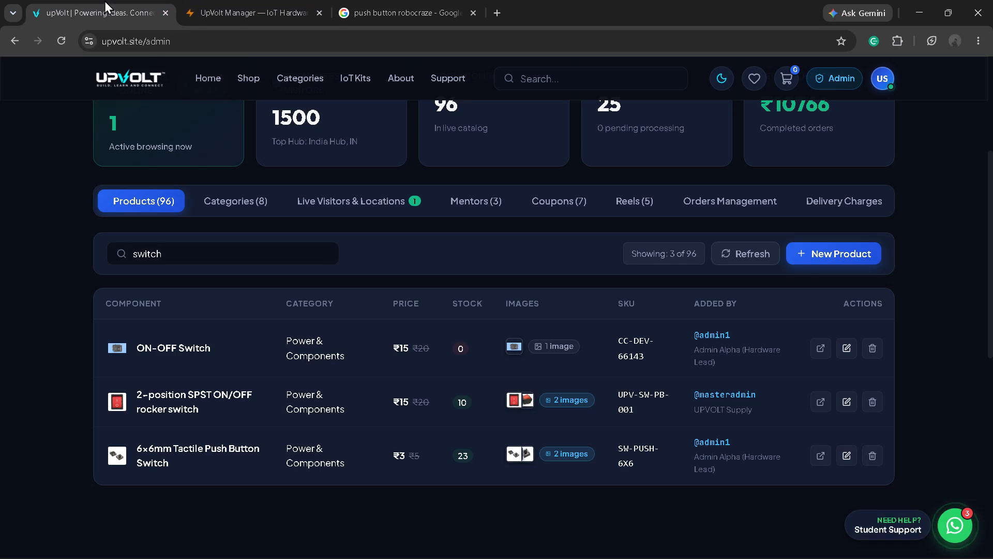
pyautogui.moveTo(208, 257); pyautogui.dragTo(56, 249)
pyautogui.press('BackSpace')
pyautogui.click(235, 0)
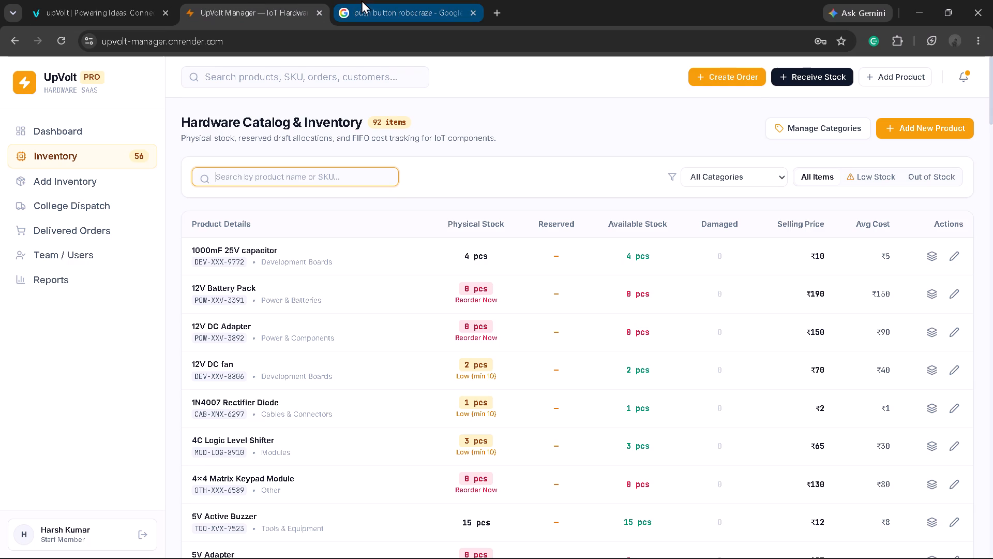
pyautogui.click(96, 0)
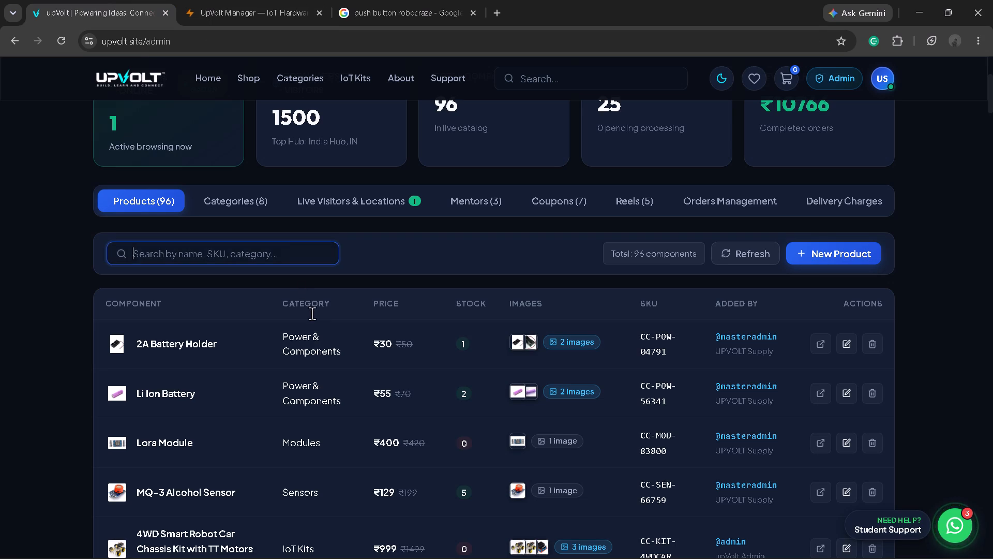
# Examine the prices, categories and stock in the full product list from 2A Battery Holder down to 100mF Capacitor.
pyautogui.scroll(-3, 310, 327)
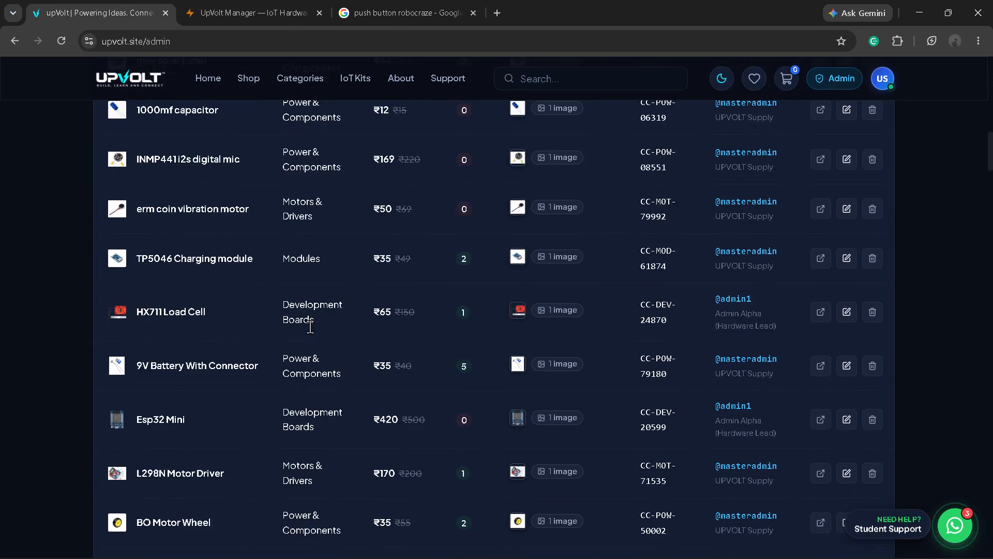
pyautogui.scroll(-4, 310, 327)
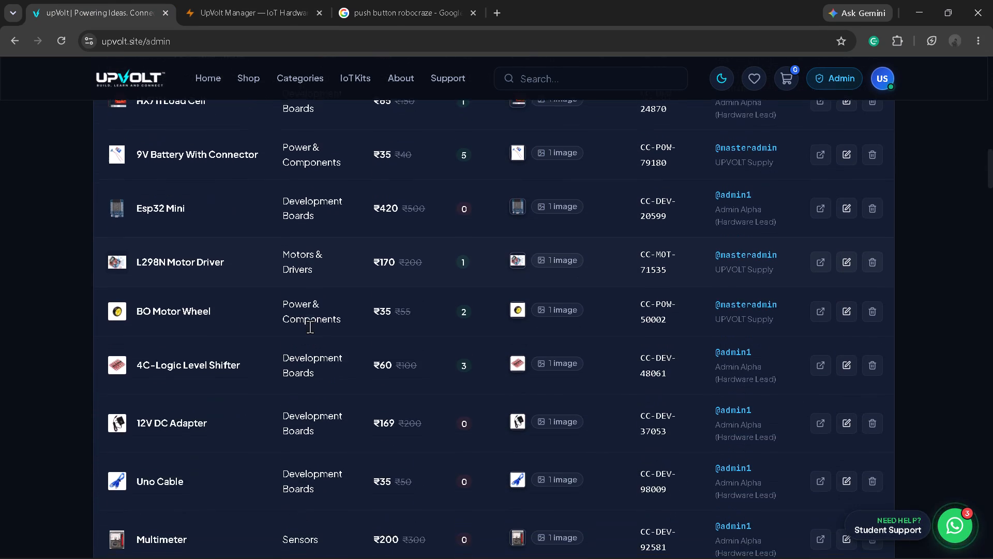
pyautogui.scroll(-4, 310, 327)
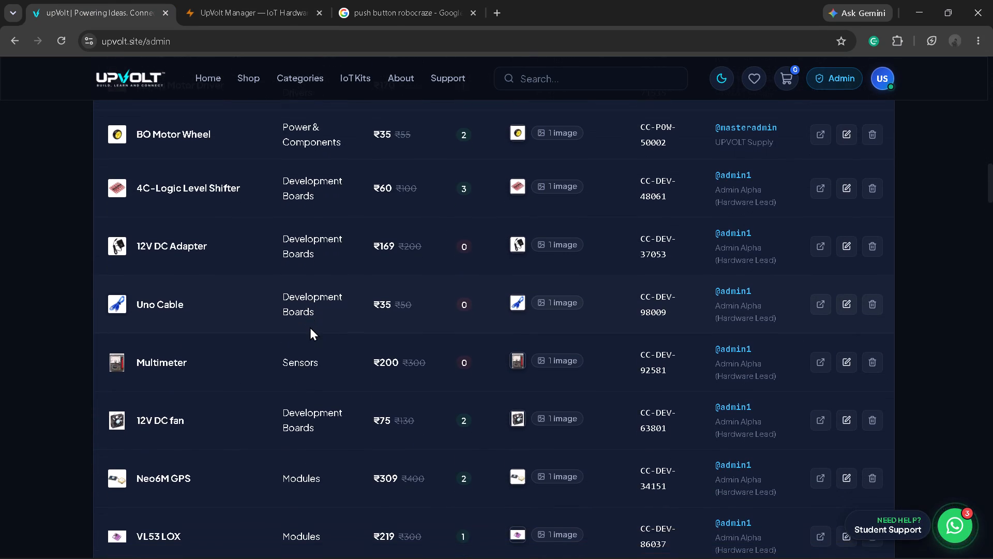
pyautogui.scroll(1, 310, 327)
pyautogui.scroll(-1, 310, 327)
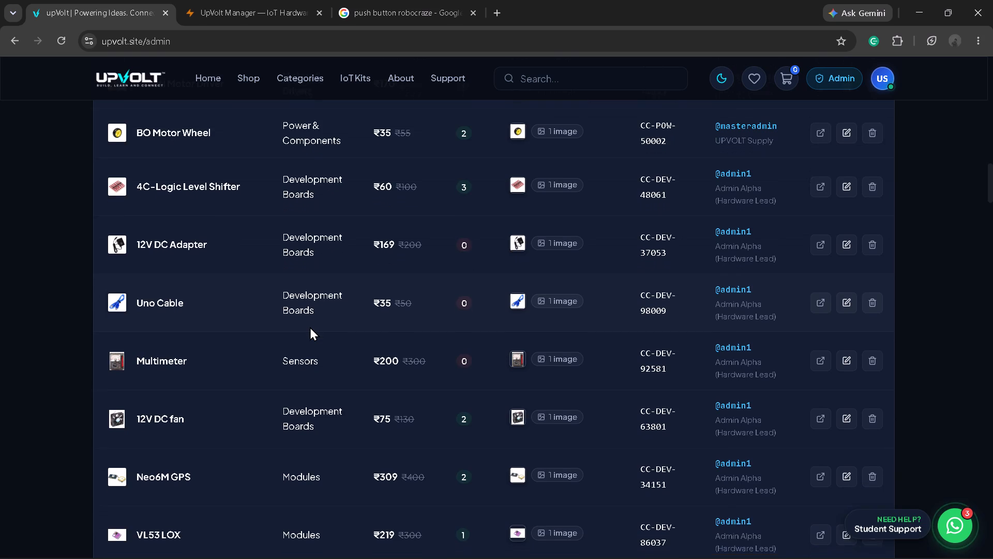
pyautogui.scroll(1, 310, 327)
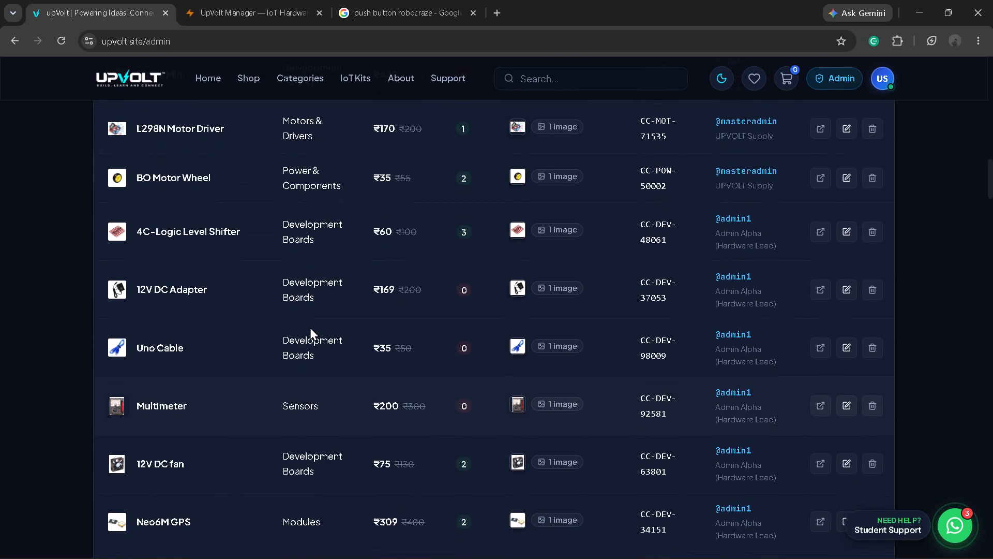
pyautogui.scroll(-1, 310, 327)
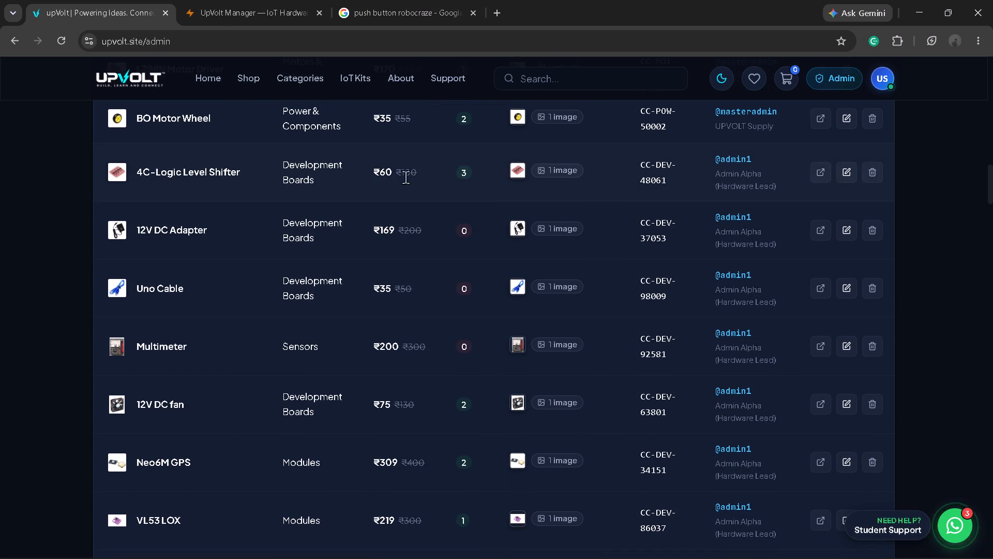
pyautogui.scroll(-1, 407, 235)
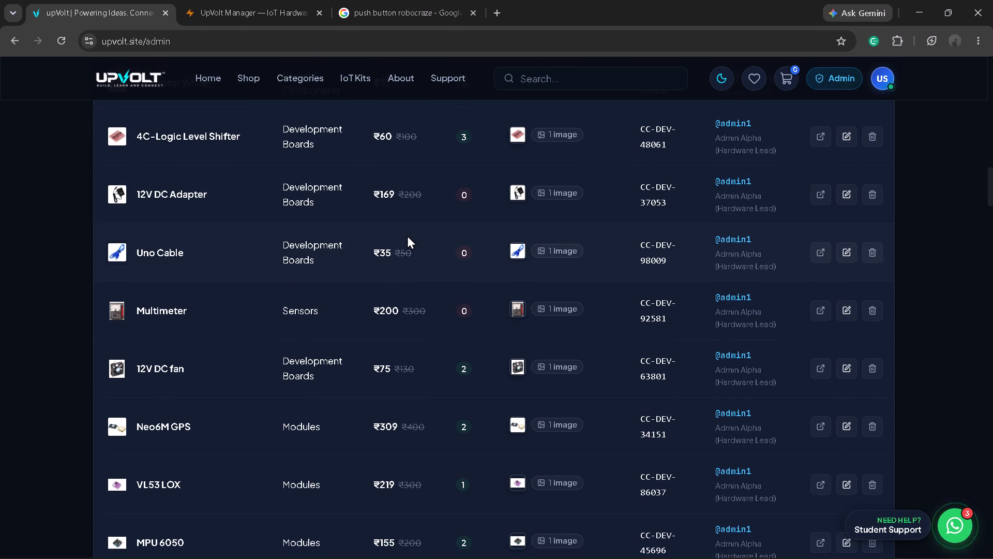
pyautogui.scroll(-2, 407, 235)
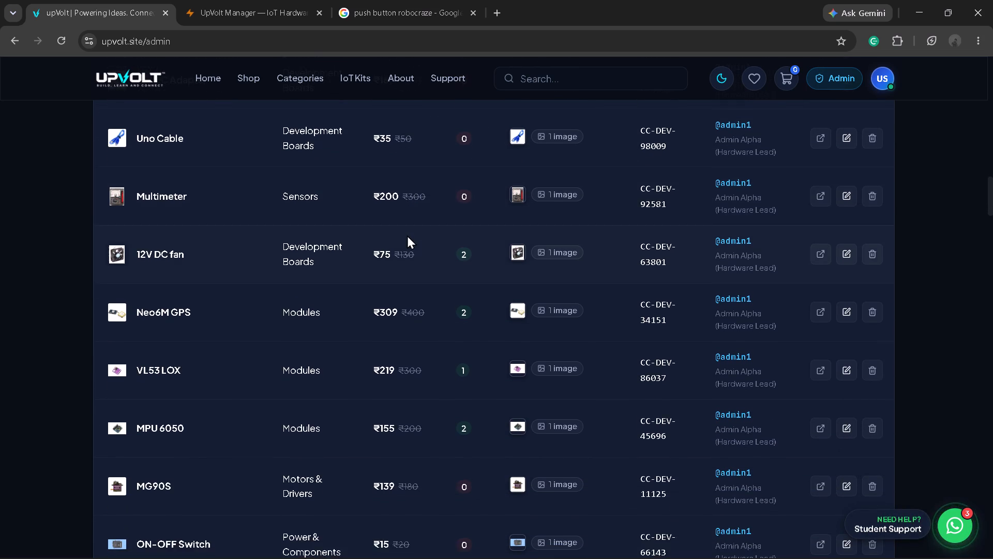
pyautogui.scroll(-1, 407, 235)
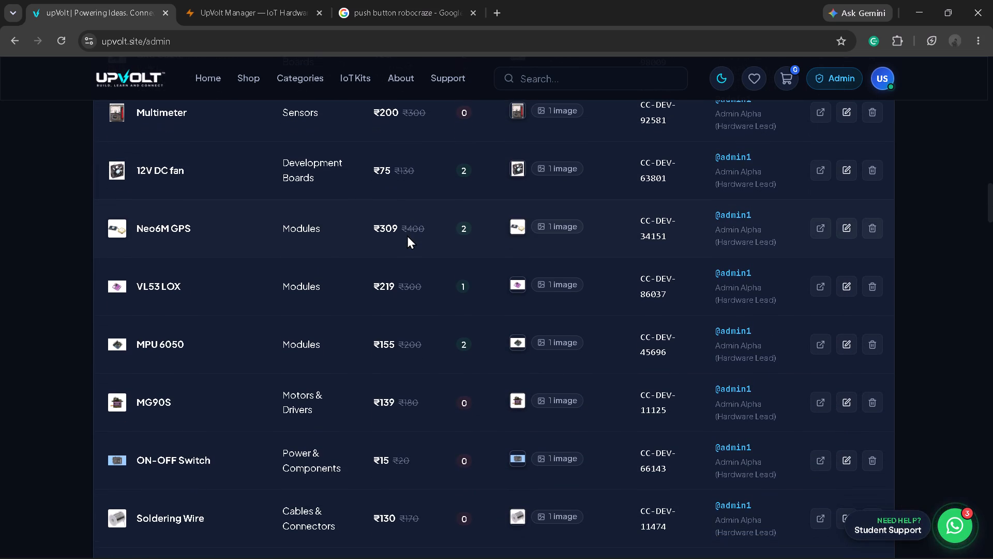
pyautogui.scroll(-1, 411, 233)
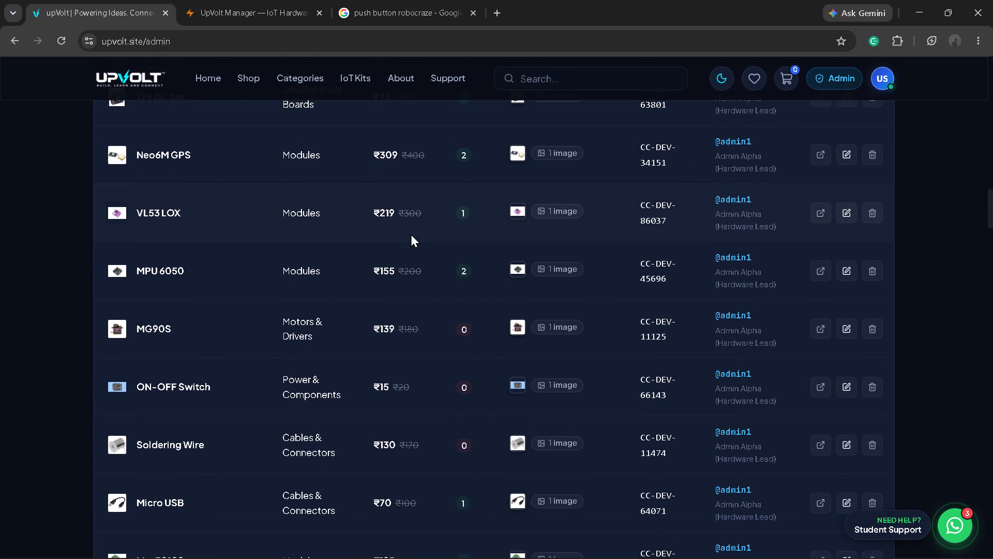
pyautogui.scroll(-1, 411, 233)
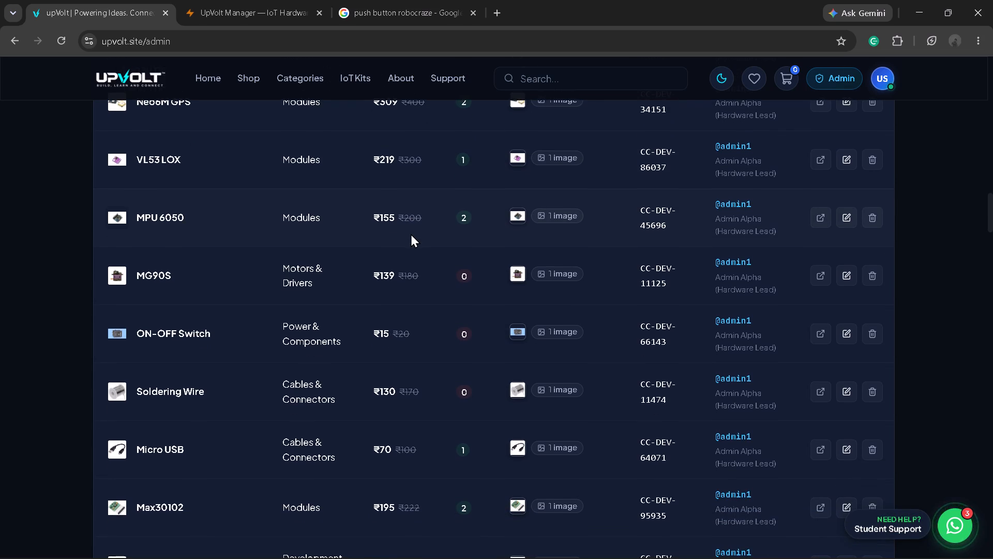
pyautogui.scroll(-2, 411, 233)
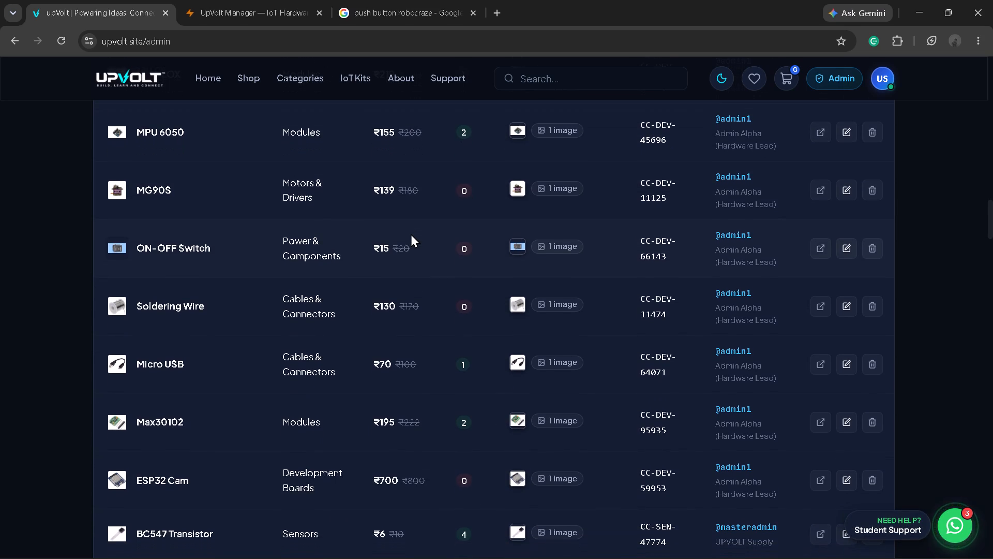
pyautogui.scroll(-2, 411, 233)
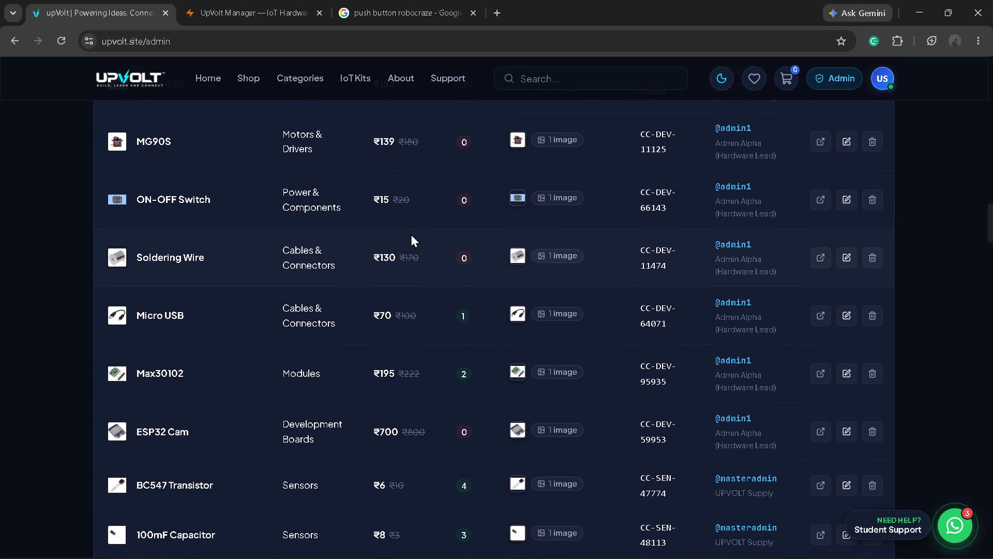
# Permanently delete the ON-OFF Switch component from the catalog, entering "delete" as the confirmation.
pyautogui.click(874, 197)
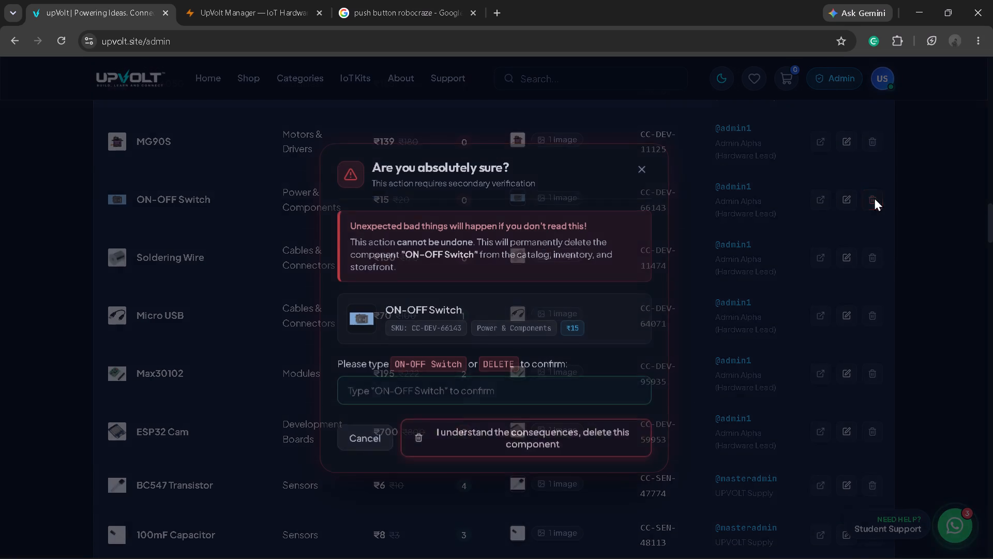
pyautogui.write('delete')
pyautogui.press('Return')
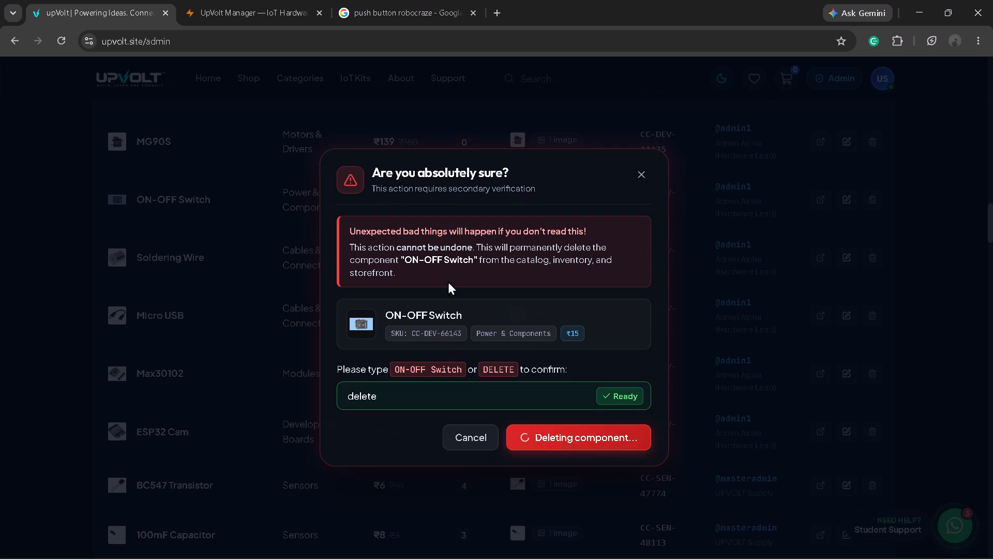
# Run an image search for "soldering wire robocraze" and compare Robocraze's prices with the Soldering Wire entry in the admin list.
pyautogui.scroll(-1, 425, 273)
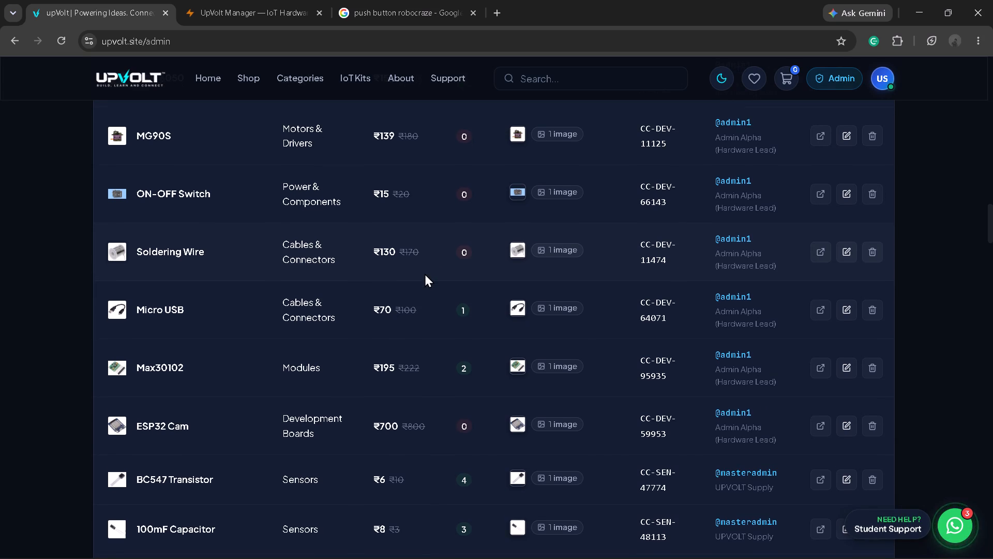
pyautogui.scroll(-1, 425, 273)
pyautogui.click(430, 0)
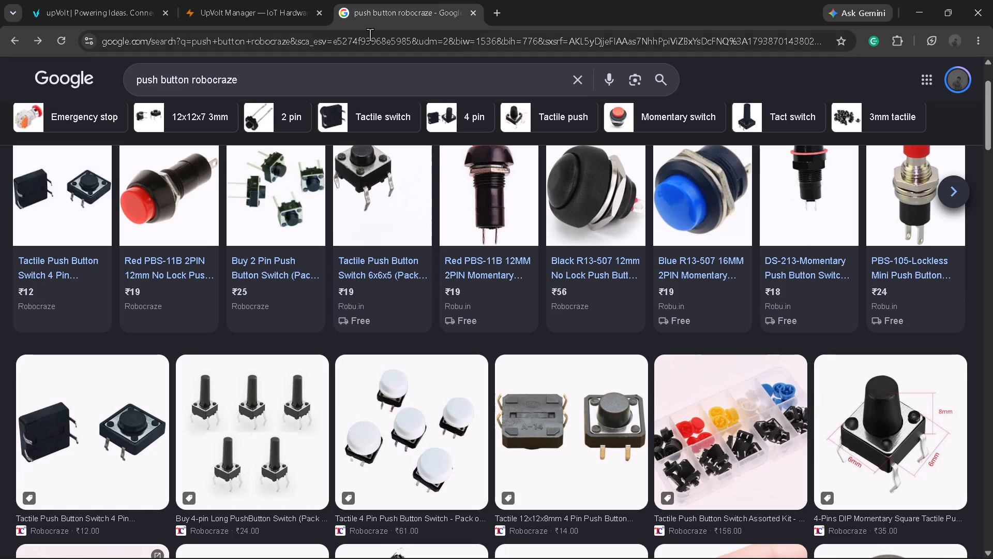
pyautogui.moveTo(284, 76); pyautogui.dragTo(89, 73)
pyautogui.press('BackSpace')
pyautogui.write('soldering wire')
pyautogui.press('space')
pyautogui.write('robocraze')
pyautogui.press('Return')
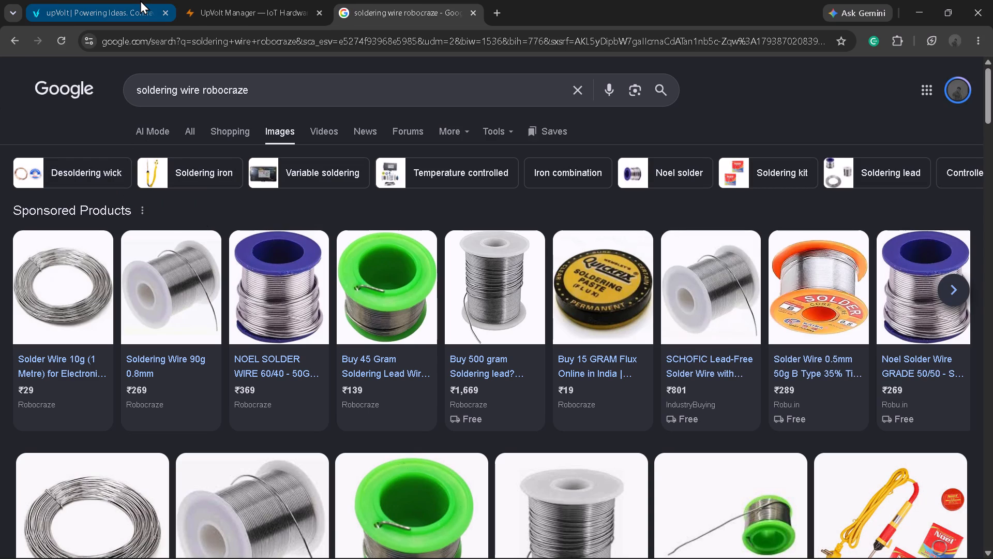
pyautogui.click(117, 0)
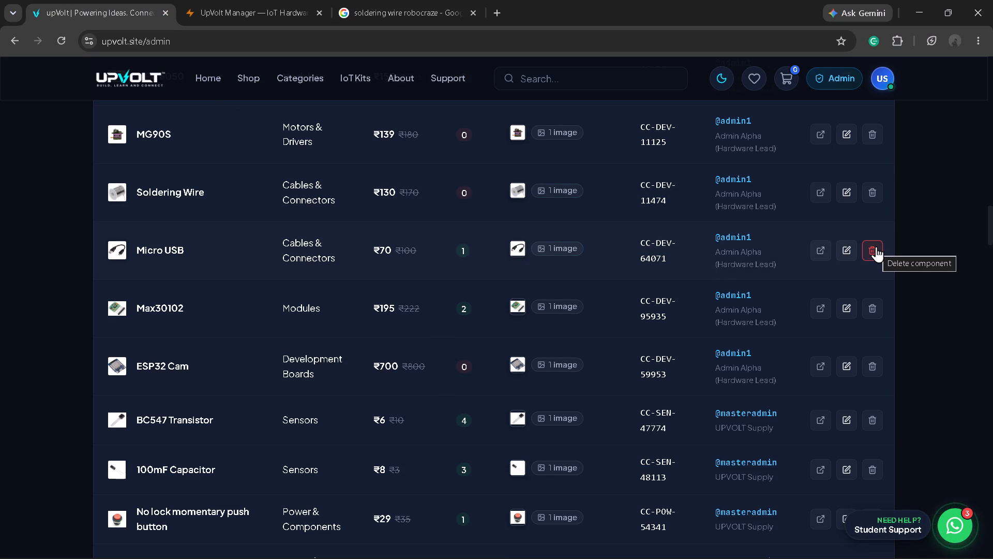
# Run an image search for "micro usb cable robocraze" to check Robocraze's cable prices.
pyautogui.click(382, 0)
pyautogui.moveTo(273, 85); pyautogui.dragTo(33, 64)
pyautogui.press('=')
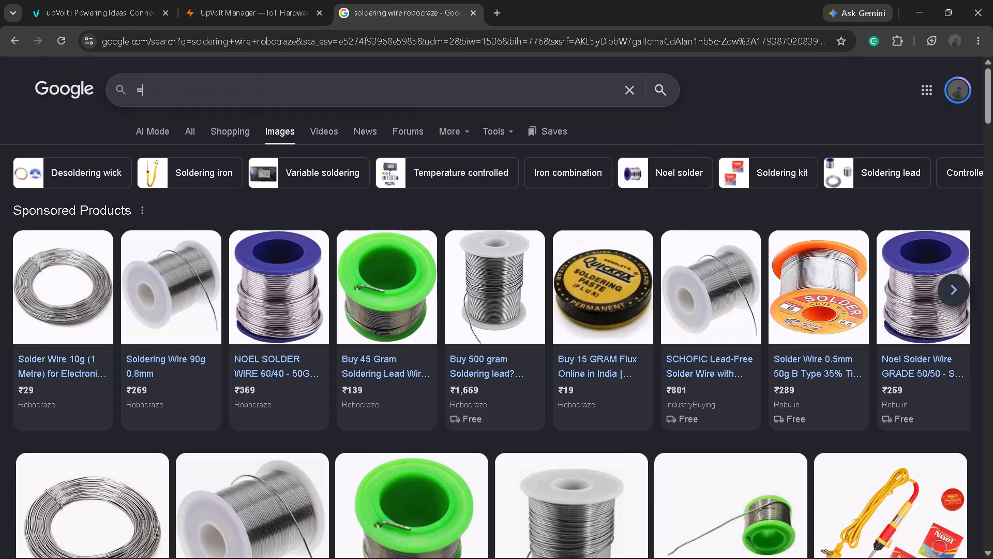
pyautogui.press('BackSpace')
pyautogui.write('micro usb cable robocraze')
pyautogui.press('Return')
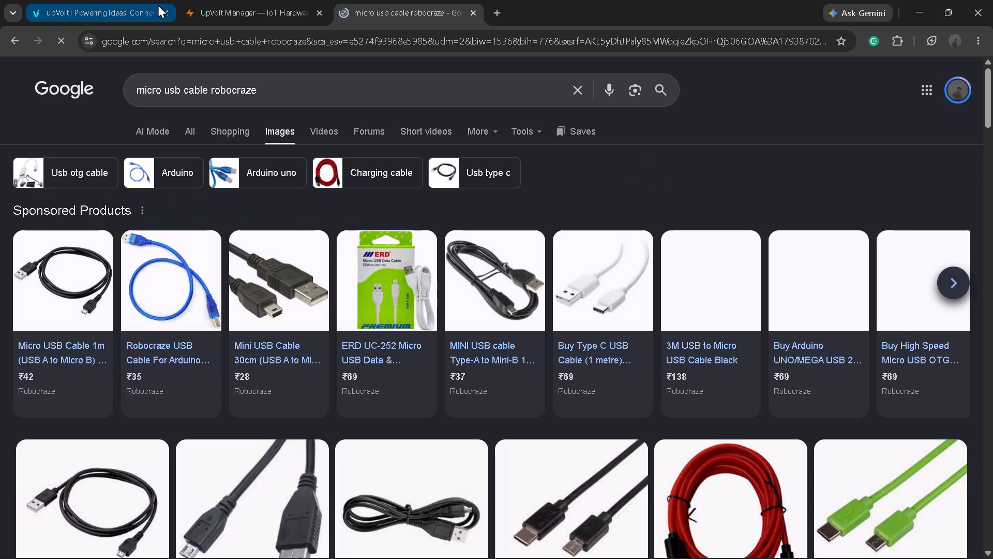
# Refine the image search to "micro usb cable robu" to check Robu's cable prices.
pyautogui.click(280, 80)
pyautogui.press('BackSpace')
pyautogui.press('BackSpace')
pyautogui.press('BackSpace')
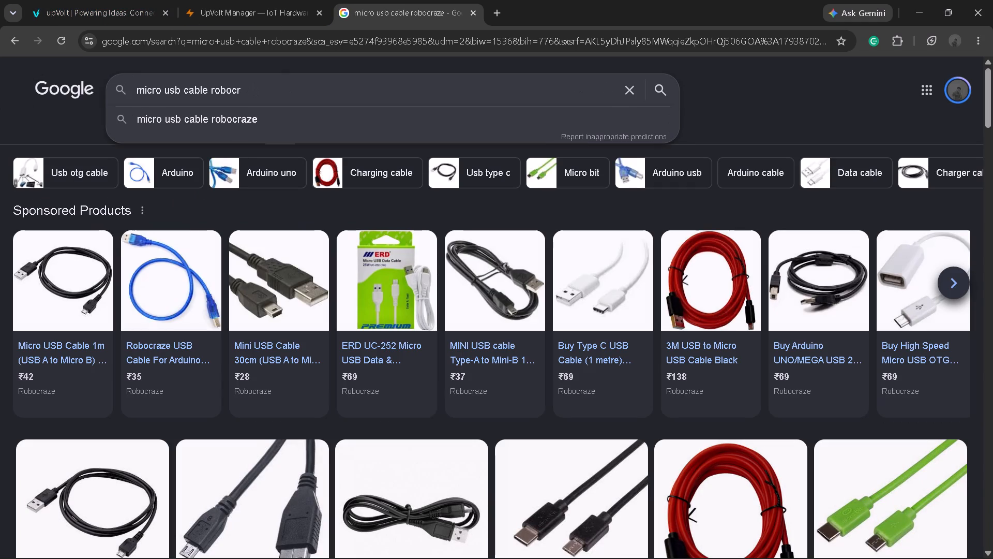
pyautogui.press('BackSpace')
pyautogui.press('BackSpace')
pyautogui.press('BackSpace')
pyautogui.press('u')
pyautogui.press('Return')
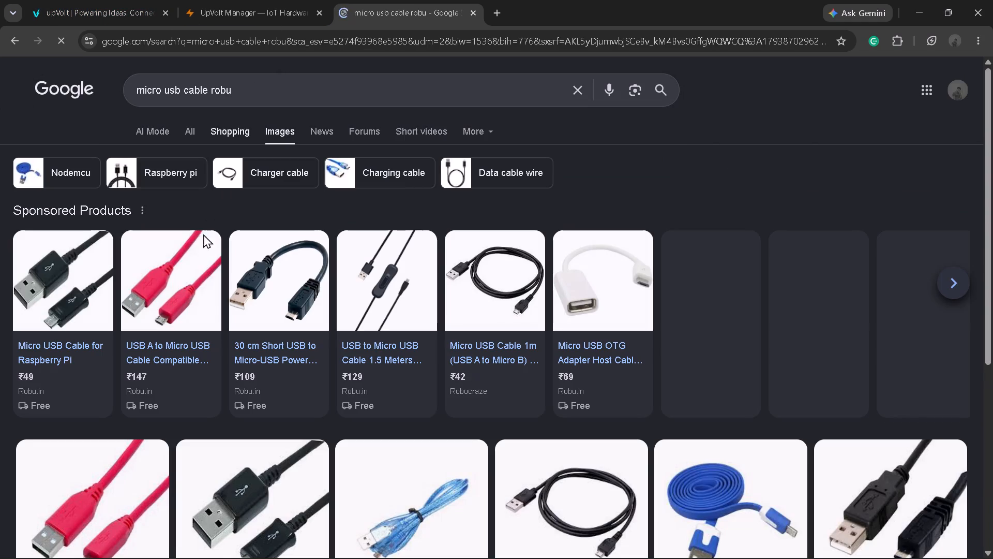
# Set the Micro USB component's price to 55 in the upVolt admin list and save it to the database.
pyautogui.click(88, 0)
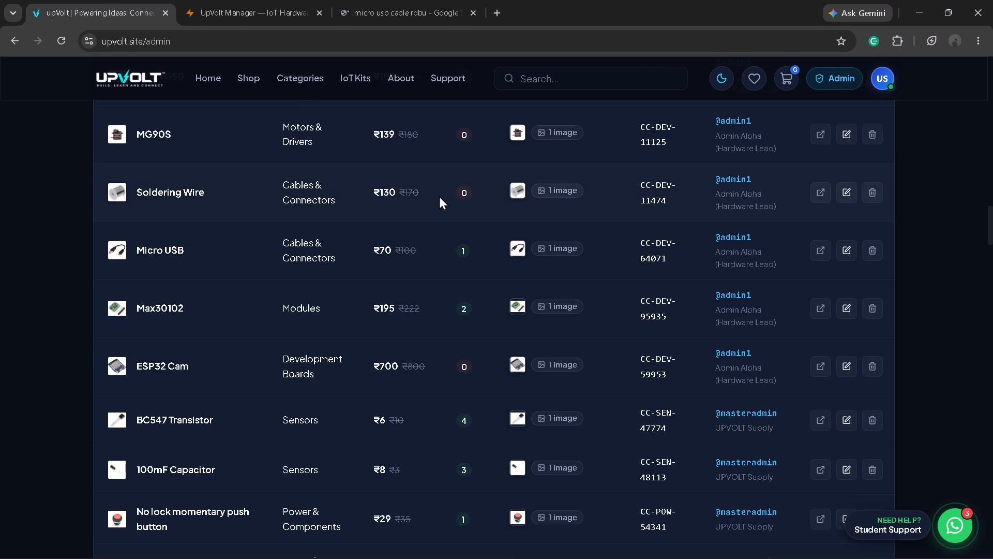
pyautogui.click(847, 247)
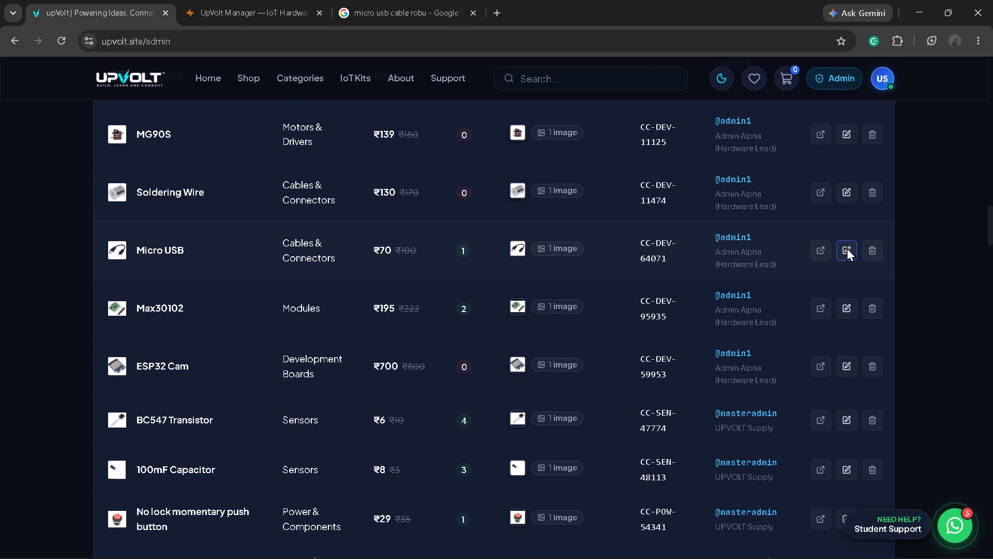
pyautogui.click(403, 258)
pyautogui.press('BackSpace')
pyautogui.press('BackSpace')
pyautogui.press('BackSpace')
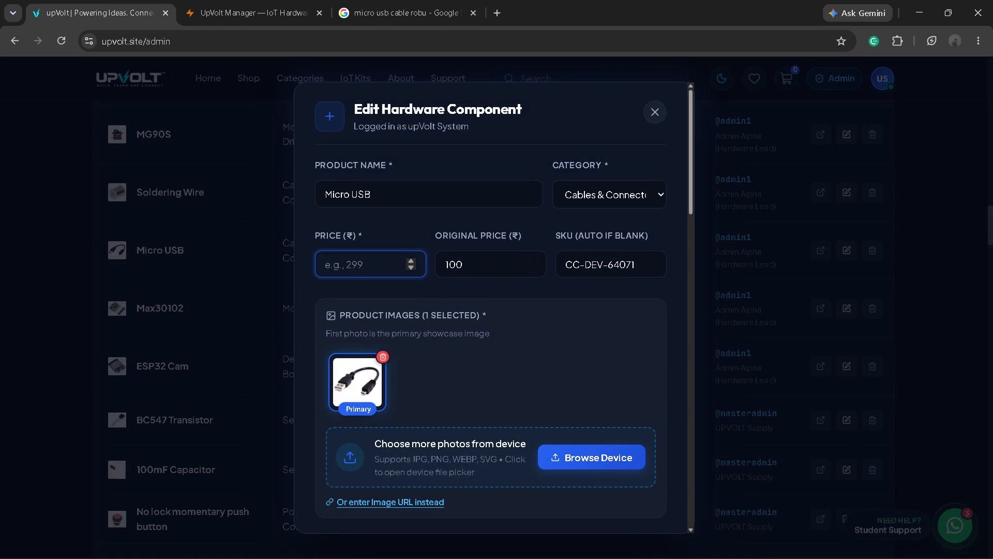
pyautogui.press('5')
pyautogui.press('5')
pyautogui.scroll(-9, 518, 369)
pyautogui.click(584, 502)
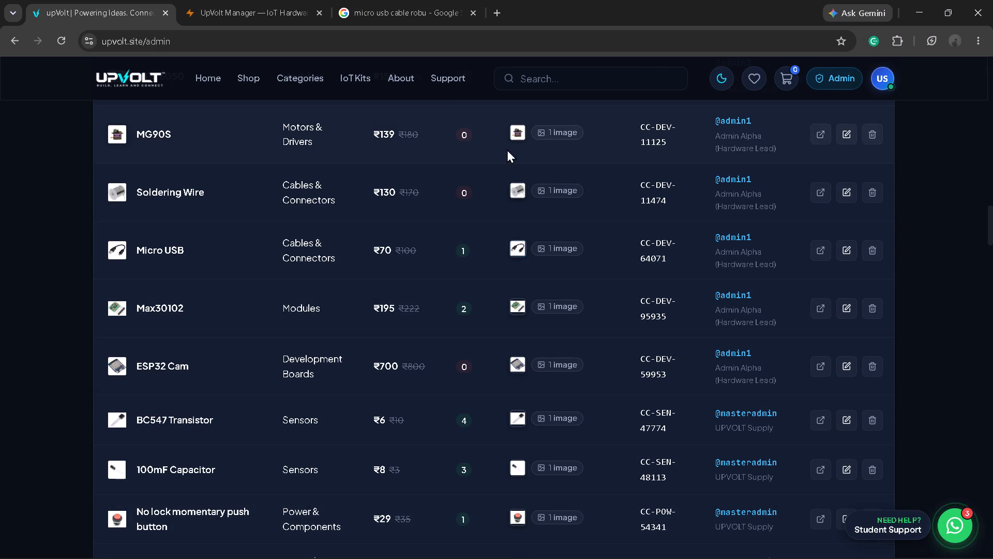
# Run an image search for "max30102" and compare the sellers' prices with the Max30102 entry in the admin list.
pyautogui.click(408, 0)
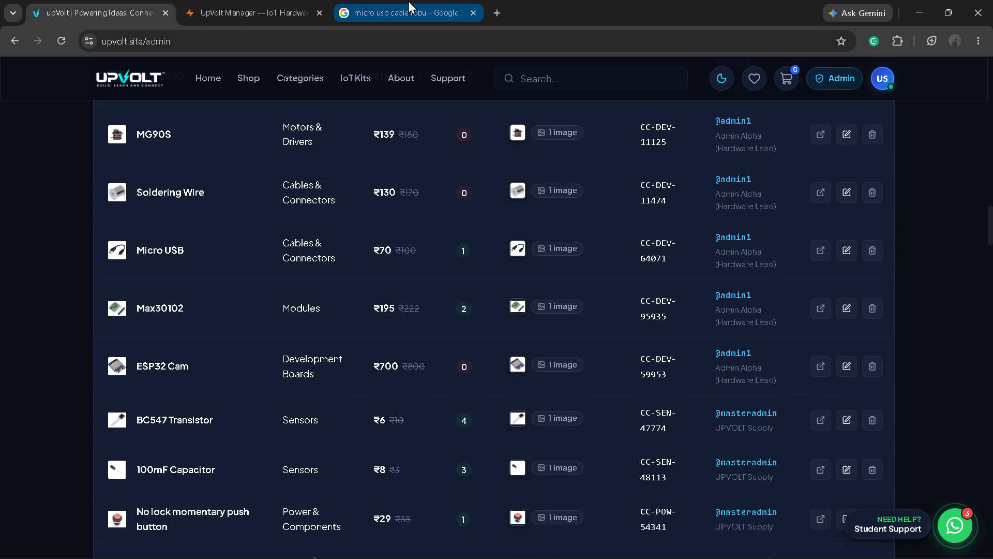
pyautogui.moveTo(301, 81); pyautogui.dragTo(89, 72)
pyautogui.press('BackSpace')
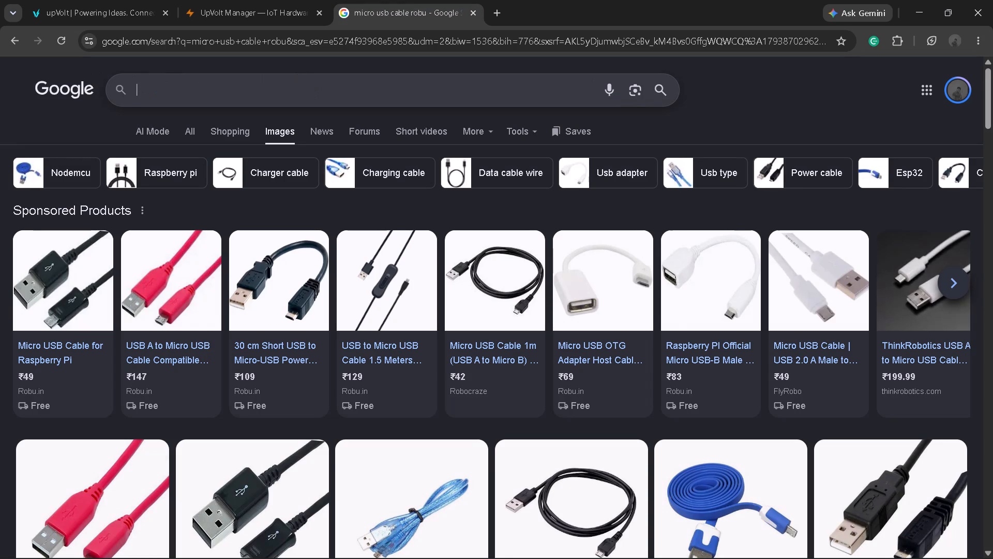
pyautogui.write('max30102')
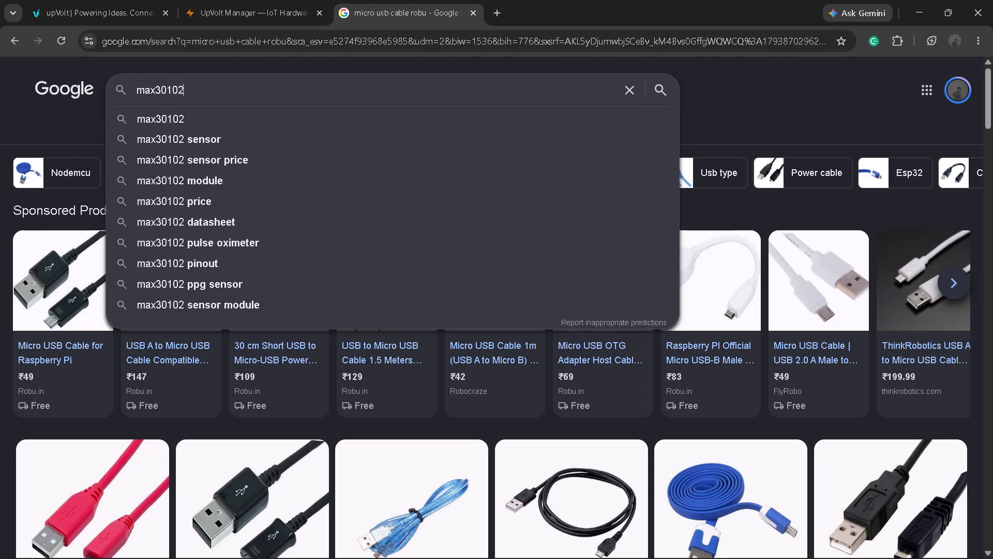
pyautogui.press('Return')
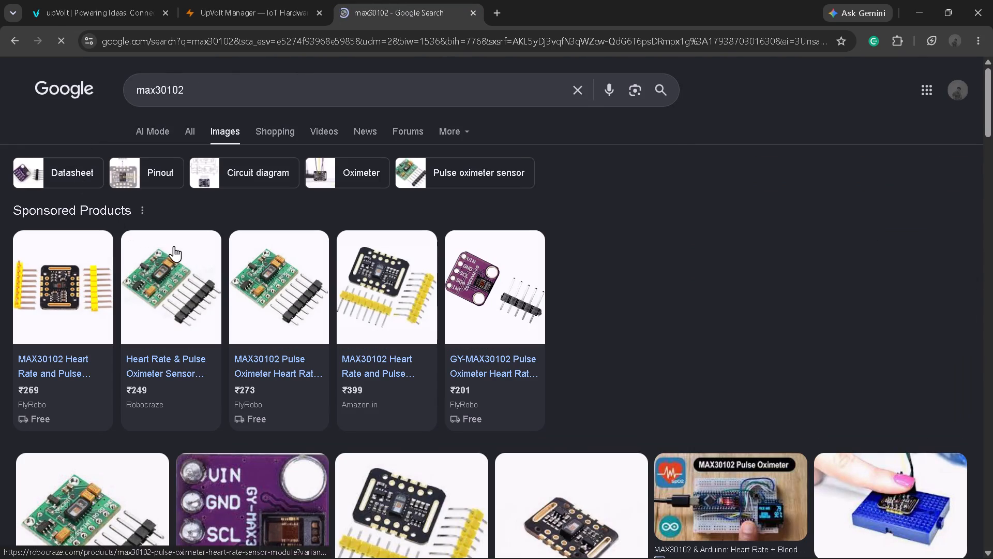
pyautogui.click(77, 0)
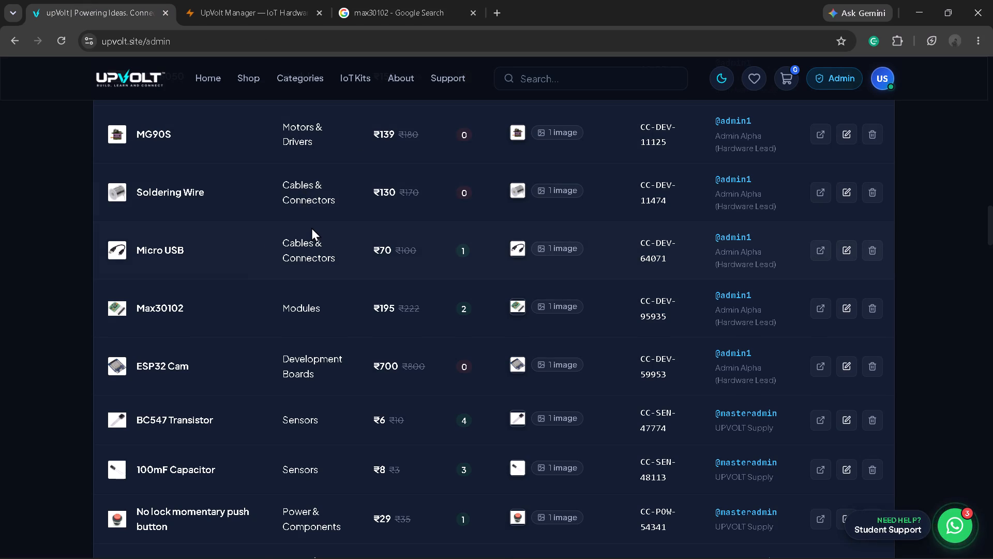
pyautogui.click(412, 0)
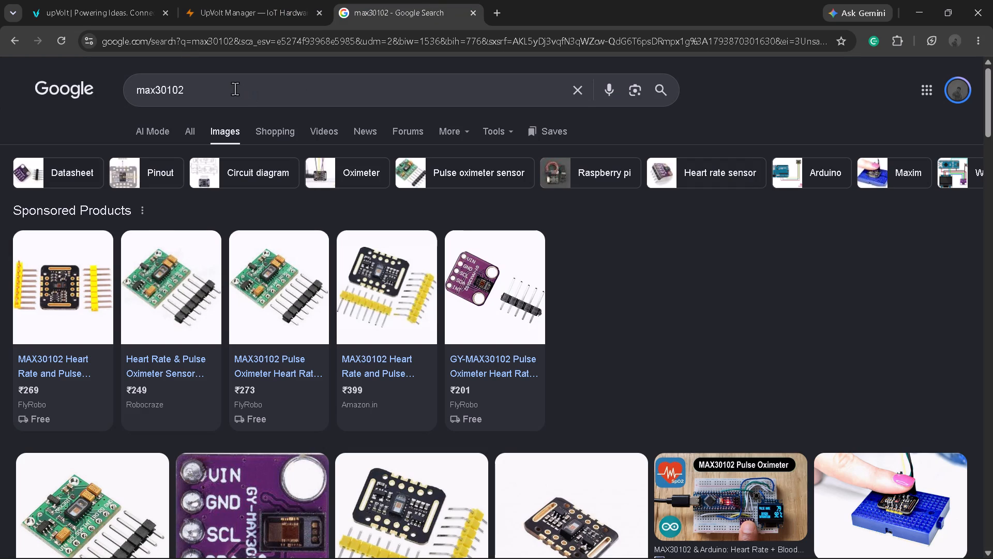
# Refine the image search to "max30102 robu" to check Robu's prices for the sensor.
pyautogui.click(235, 89)
pyautogui.press('space')
pyautogui.write('ri')
pyautogui.write('bu')
pyautogui.press('Return')
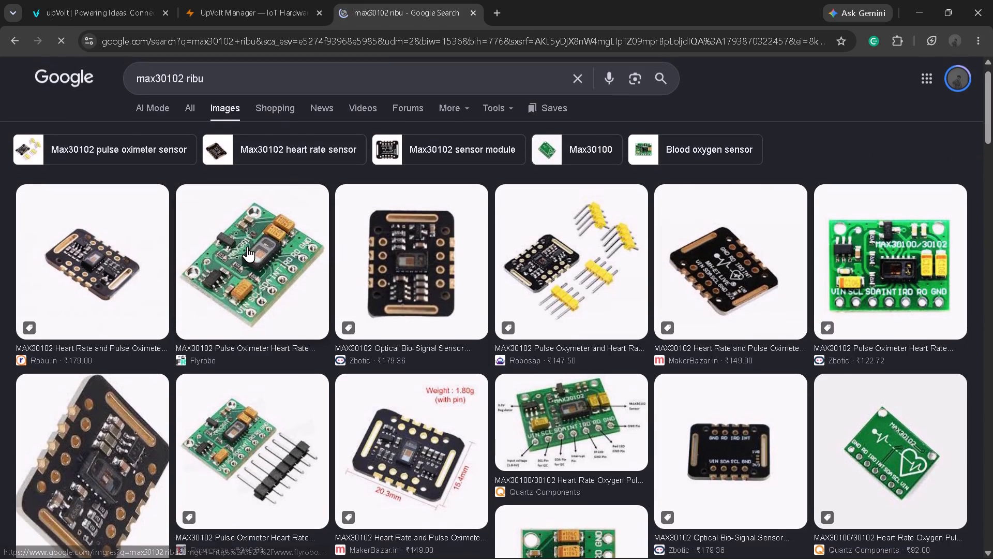
pyautogui.click(205, 89)
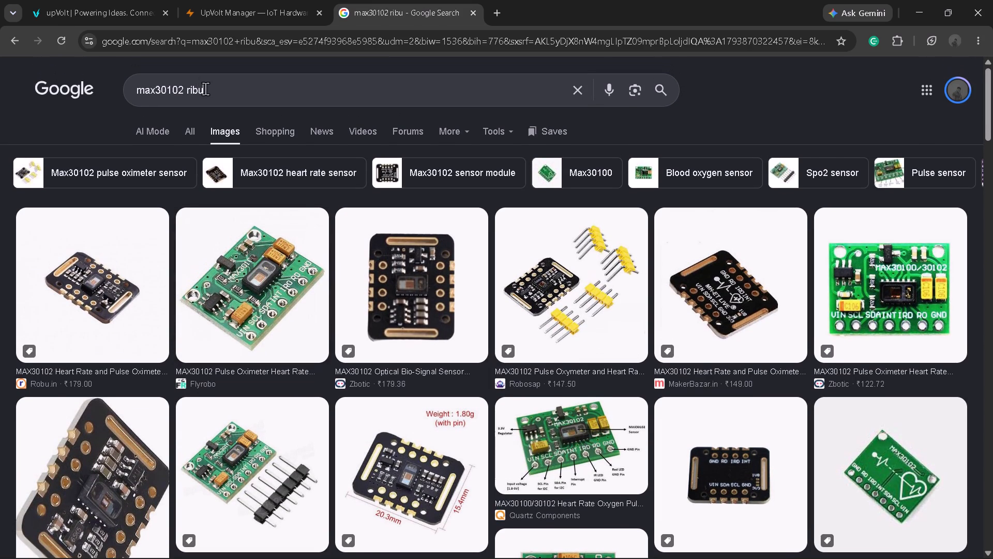
pyautogui.press('BackSpace')
pyautogui.press('BackSpace')
pyautogui.press('BackSpace')
pyautogui.write('obu')
pyautogui.press('Return')
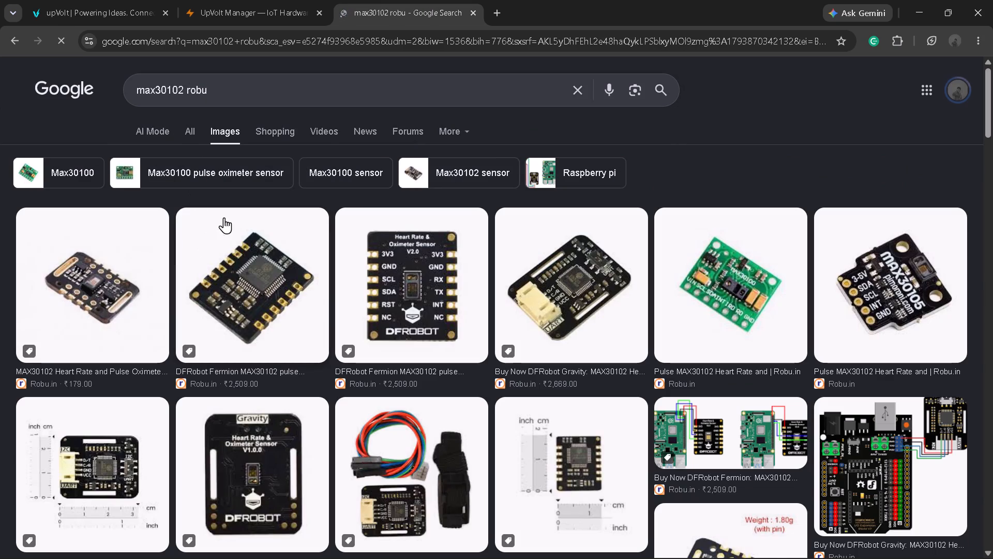
pyautogui.scroll(-1, 245, 235)
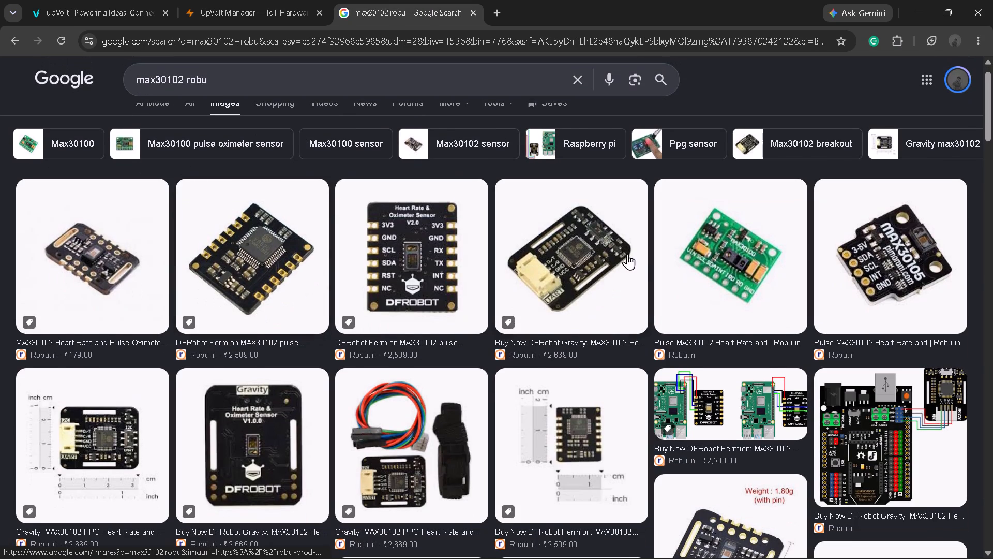
# Open Robu's product page for the green MAX30102 pulse sensor result and check its price and related products against the upVolt listing.
pyautogui.click(685, 267)
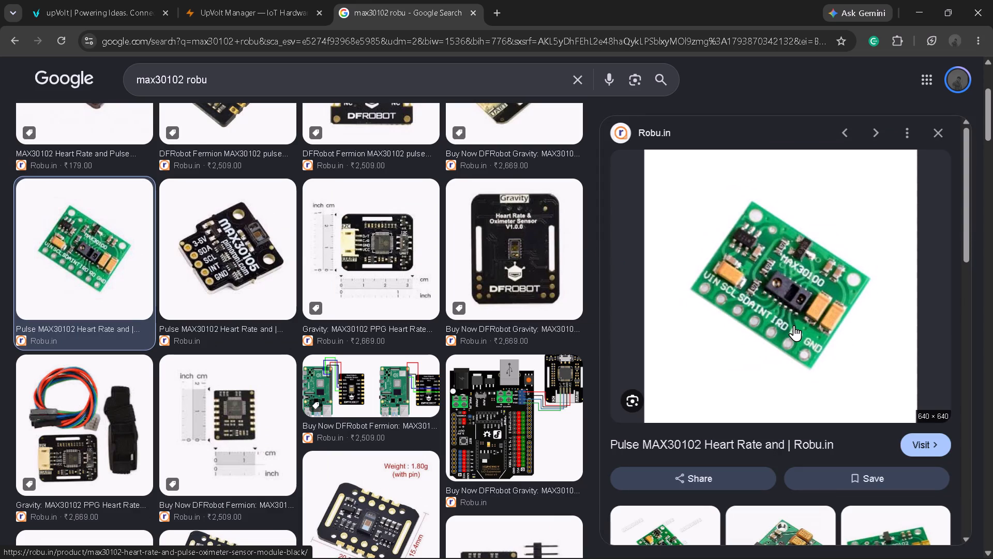
pyautogui.click(794, 325)
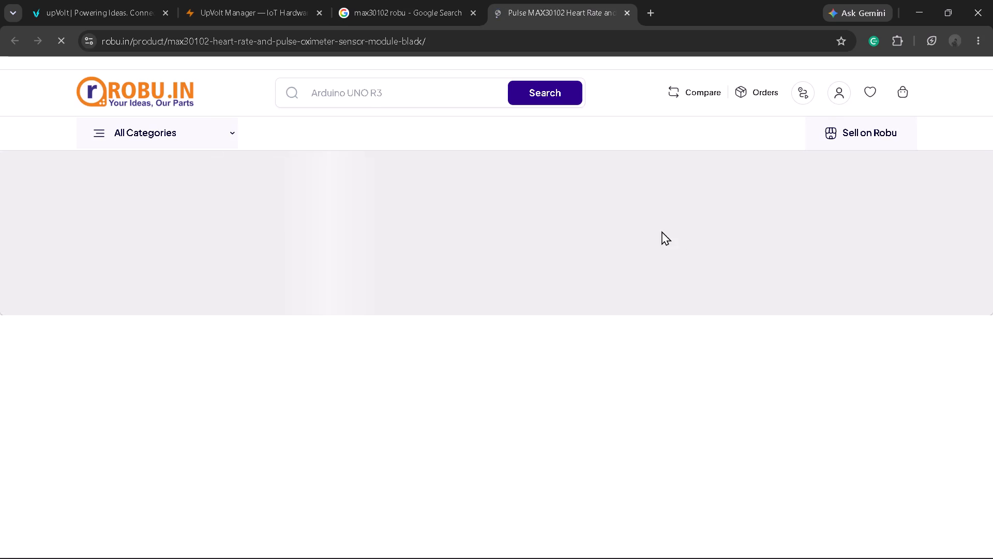
pyautogui.scroll(-2, 509, 261)
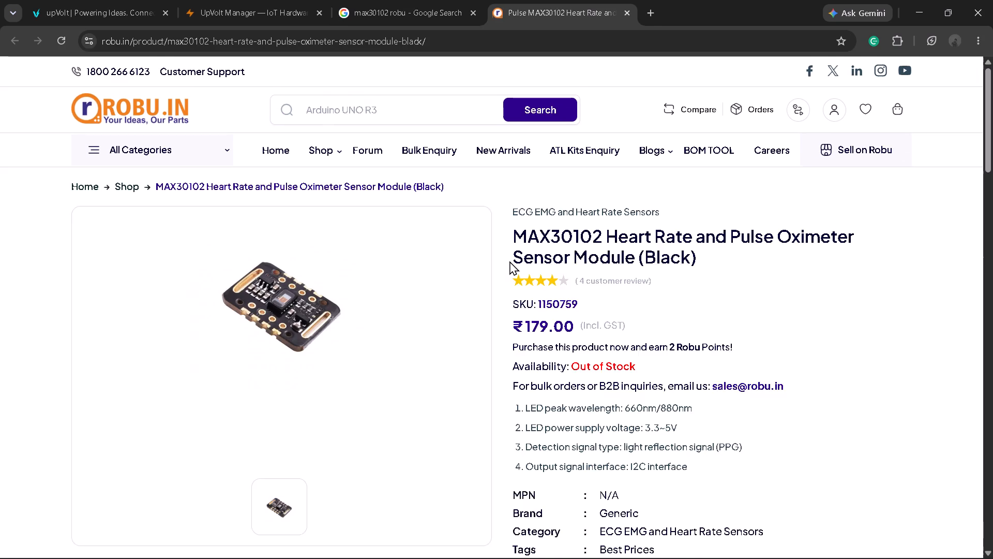
pyautogui.scroll(-3, 509, 261)
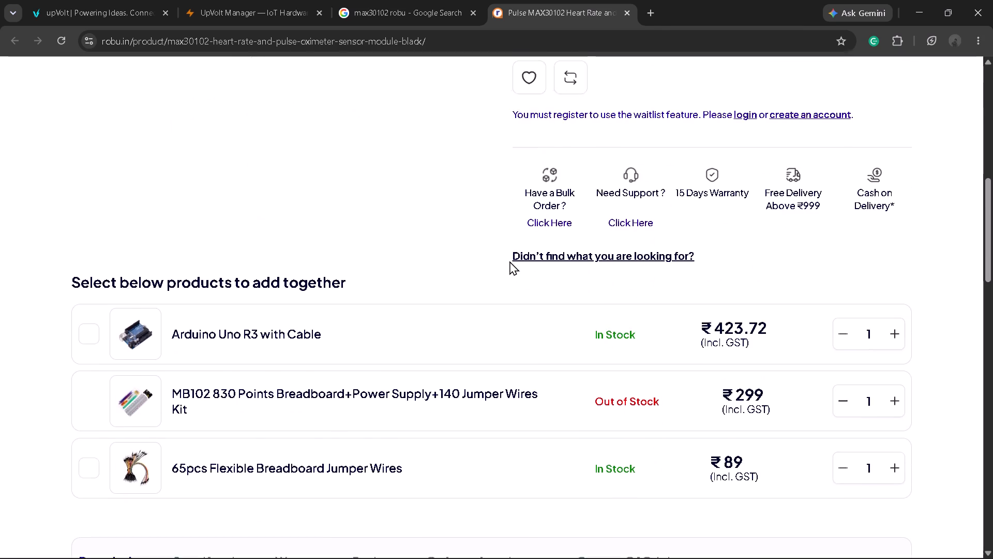
pyautogui.scroll(-3, 509, 261)
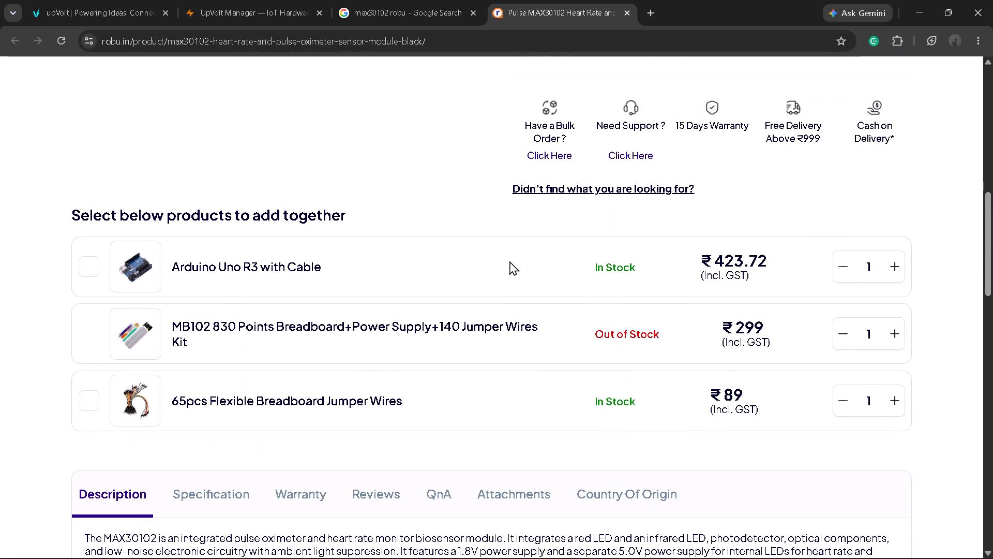
pyautogui.scroll(-5, 509, 261)
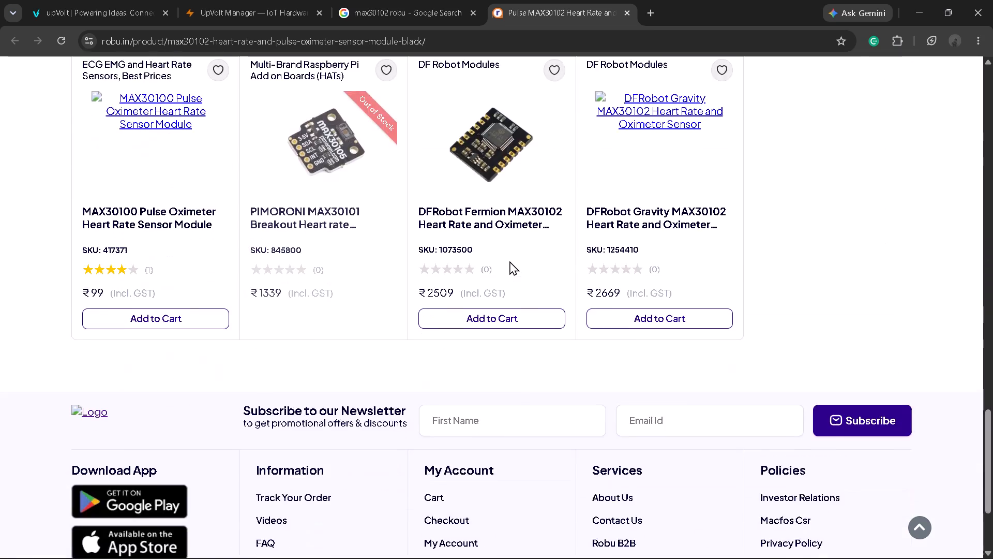
pyautogui.scroll(4, 509, 261)
pyautogui.click(238, 1)
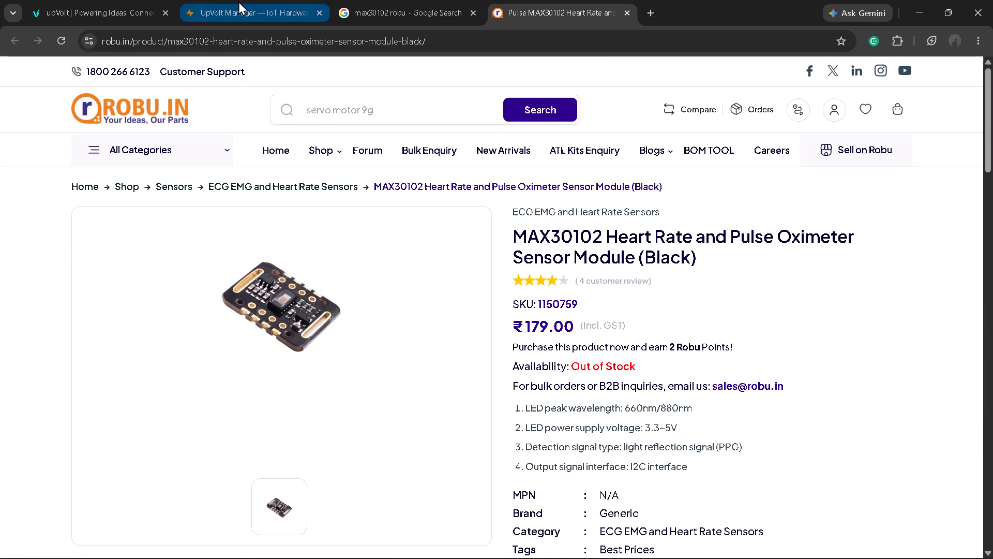
pyautogui.click(72, 0)
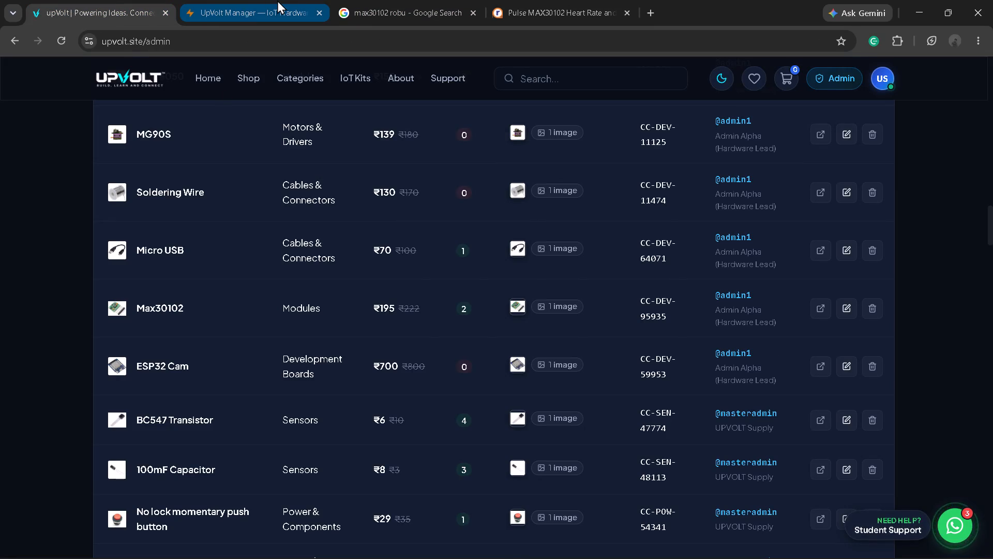
pyautogui.click(277, 0)
pyautogui.click(376, 1)
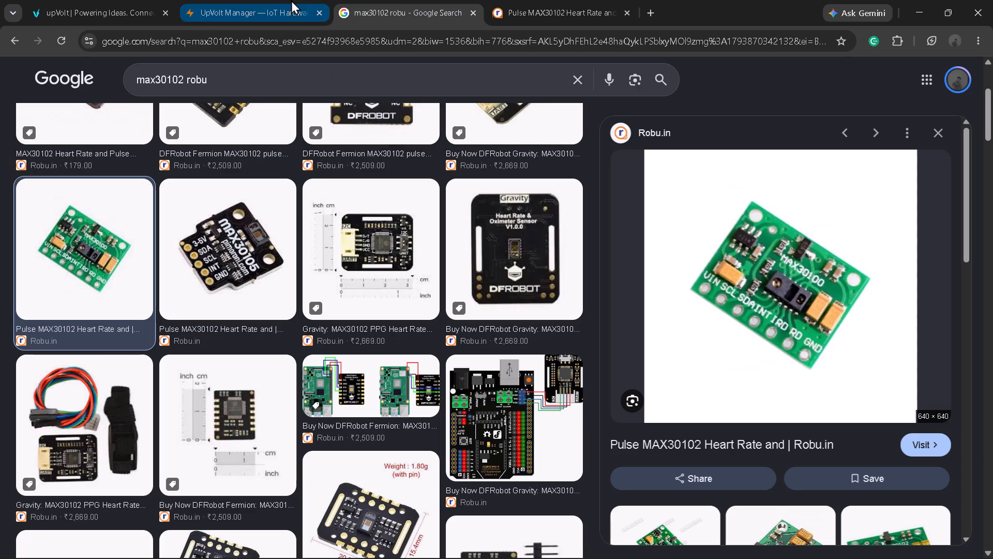
# Set the Max30102 component's price to 205 in the upVolt admin list and save it to the database.
pyautogui.click(87, 0)
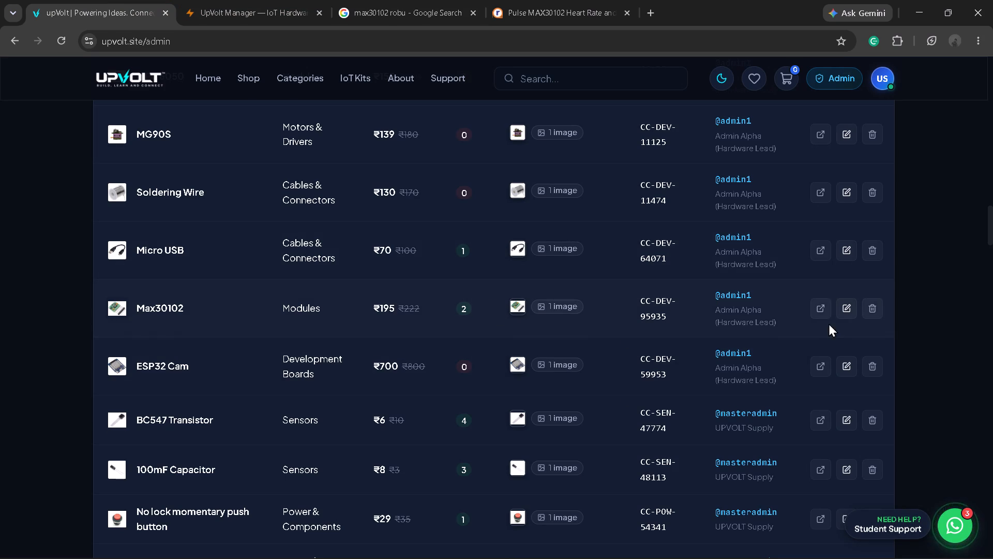
pyautogui.click(842, 308)
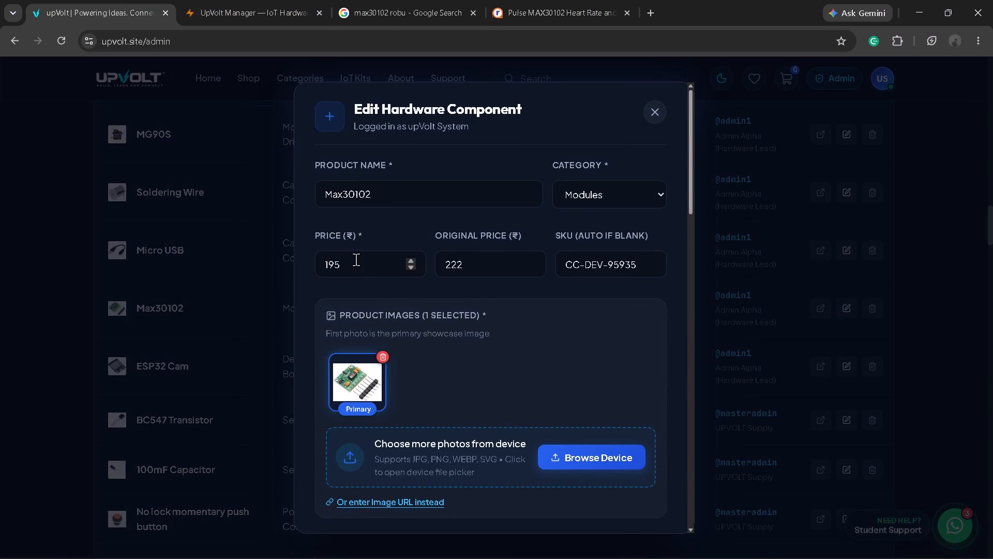
pyautogui.click(356, 259)
pyautogui.press('BackSpace')
pyautogui.press('BackSpace')
pyautogui.press('BackSpace')
pyautogui.write('205')
pyautogui.scroll(-13, 477, 340)
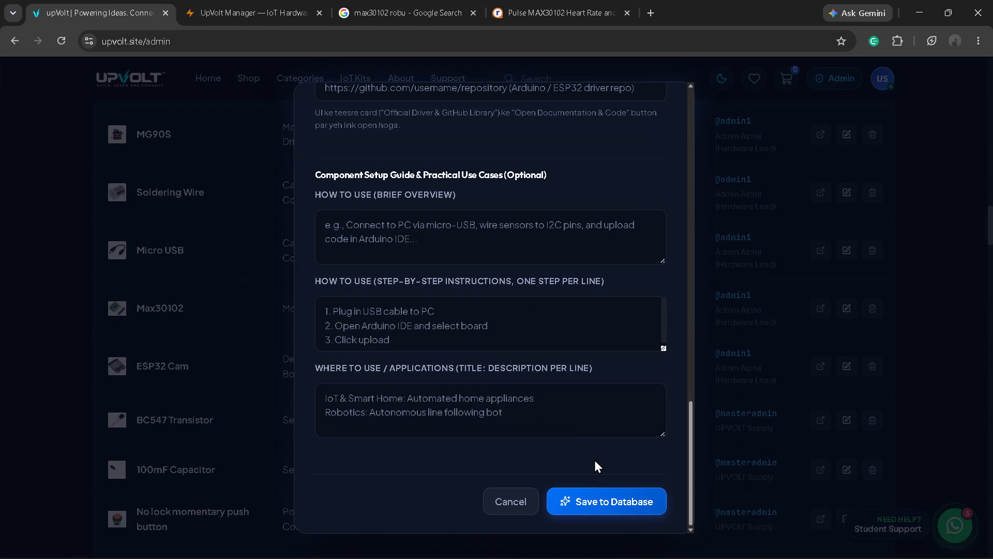
pyautogui.click(599, 502)
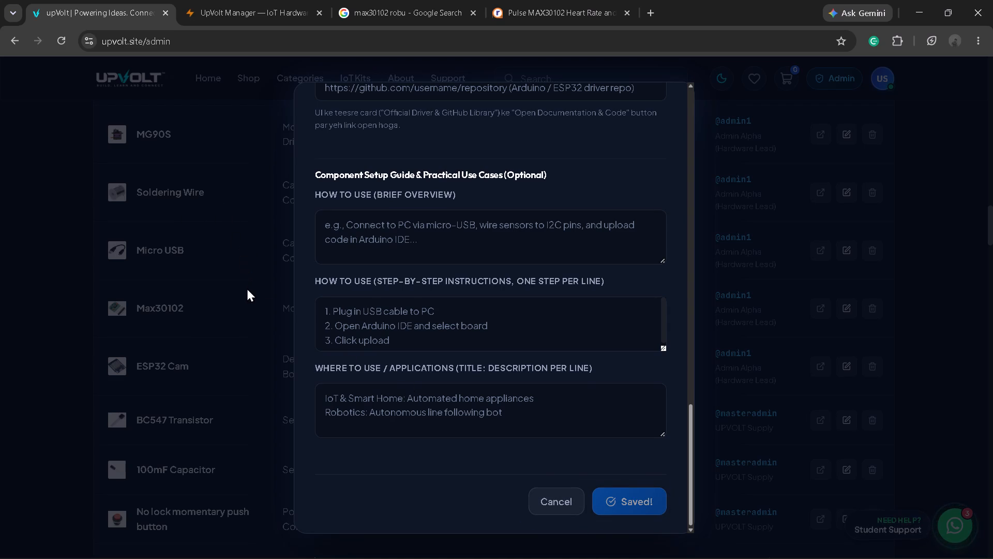
# Examine the prices, categories and stock of the admin list entries from ESP32 Cam down to 2 Channel Relay(5V).
pyautogui.scroll(-1, 227, 257)
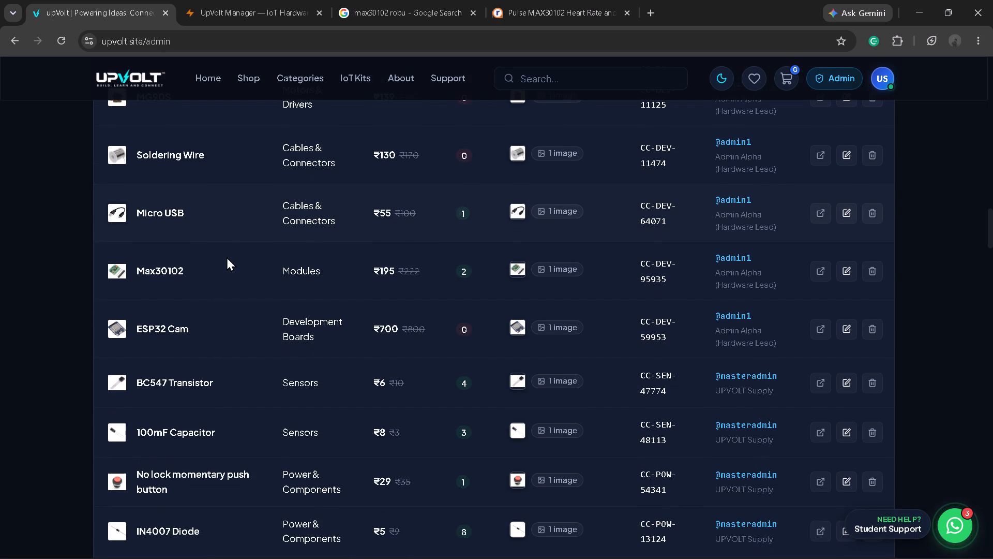
pyautogui.scroll(-1, 227, 257)
pyautogui.scroll(-1, 291, 286)
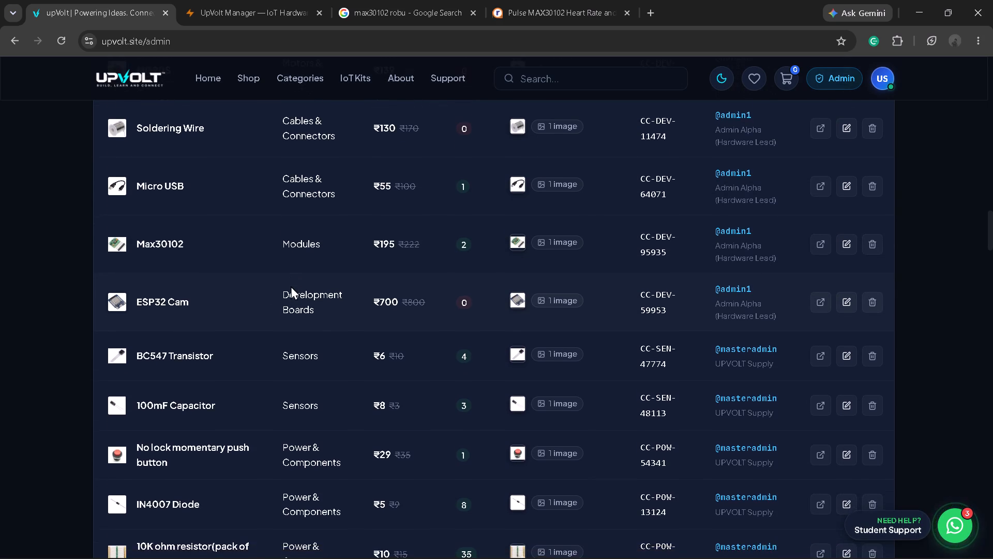
pyautogui.scroll(-1, 291, 286)
pyautogui.scroll(-1, 353, 292)
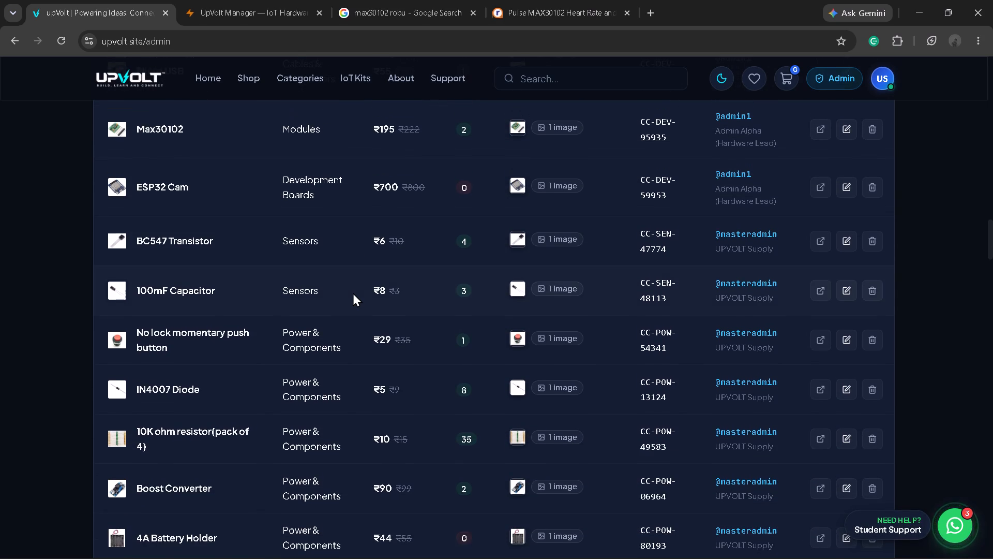
pyautogui.scroll(-1, 353, 292)
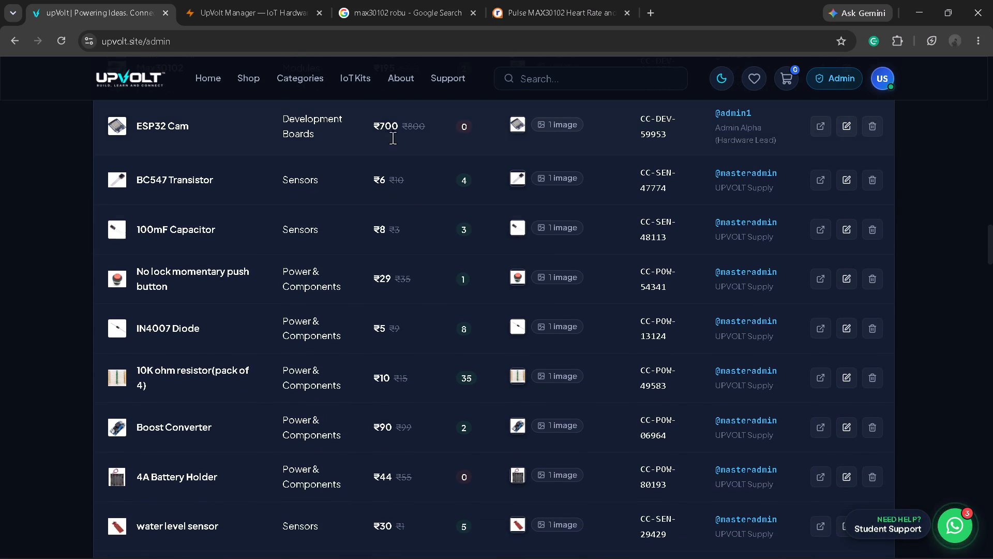
pyautogui.scroll(-1, 423, 288)
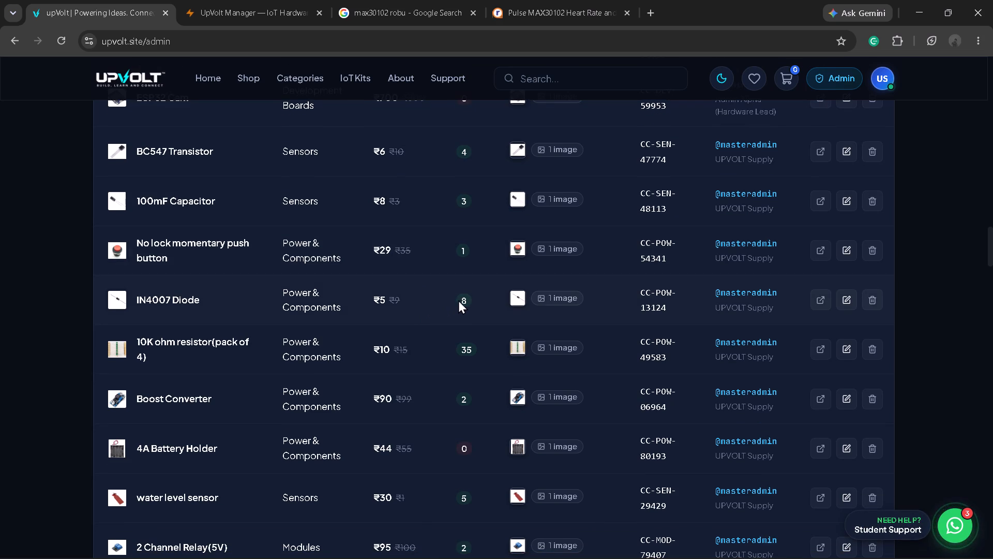
pyautogui.moveTo(461, 300); pyautogui.dragTo(438, 300)
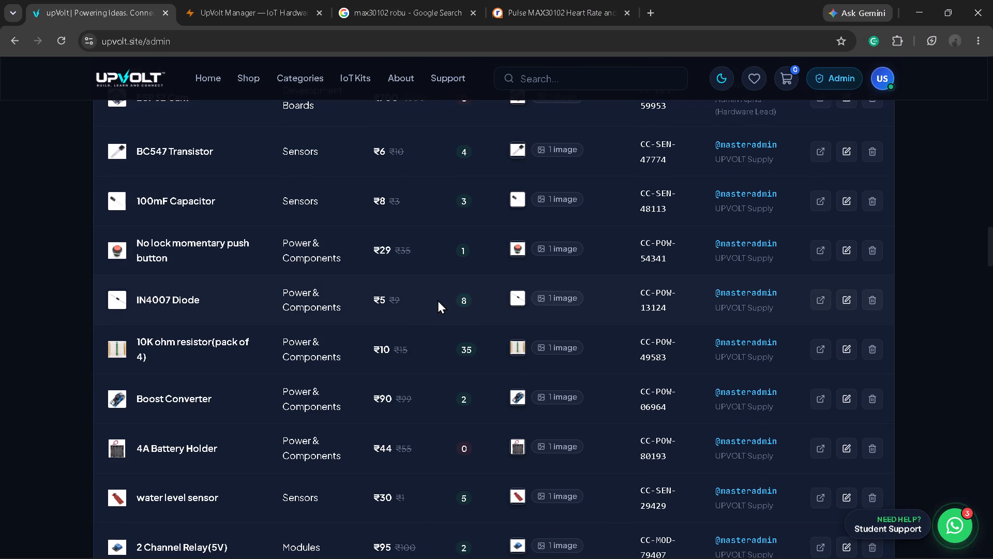
# Replace the image search with "in4007" and look over the diode prices from different sellers.
pyautogui.click(427, 0)
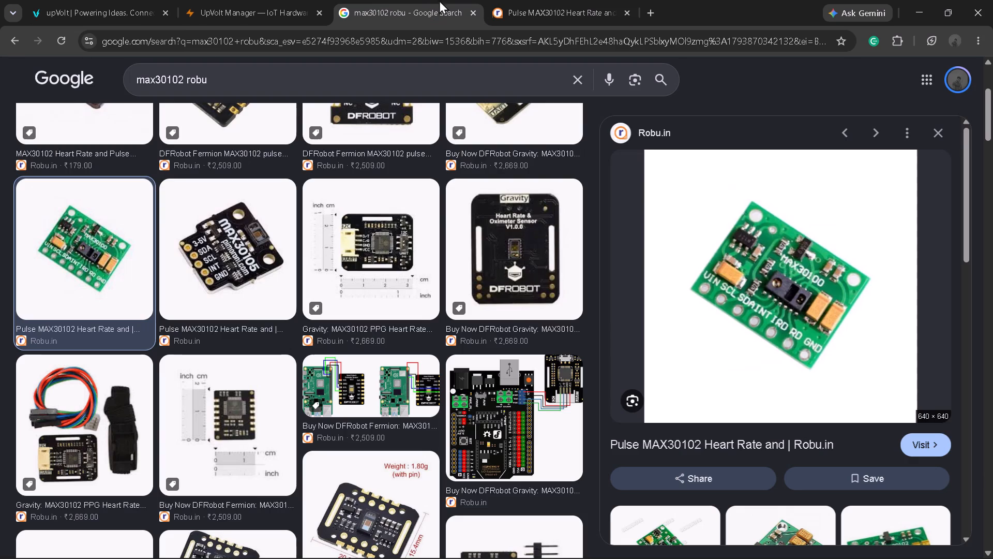
pyautogui.click(524, 0)
pyautogui.click(387, 0)
pyautogui.click(280, 78)
pyautogui.press('BackSpace')
pyautogui.press('BackSpace')
pyautogui.press('BackSpace')
pyautogui.press('BackSpace')
pyautogui.press('BackSpace')
pyautogui.press('BackSpace')
pyautogui.press('BackSpace')
pyautogui.press('BackSpace')
pyautogui.press('BackSpace')
pyautogui.press('BackSpace')
pyautogui.press('BackSpace')
pyautogui.press('BackSpace')
pyautogui.press('BackSpace')
pyautogui.press('BackSpace')
pyautogui.press('BackSpace')
pyautogui.press('BackSpace')
pyautogui.press('BackSpace')
pyautogui.press('BackSpace')
pyautogui.press('BackSpace')
pyautogui.press('BackSpace')
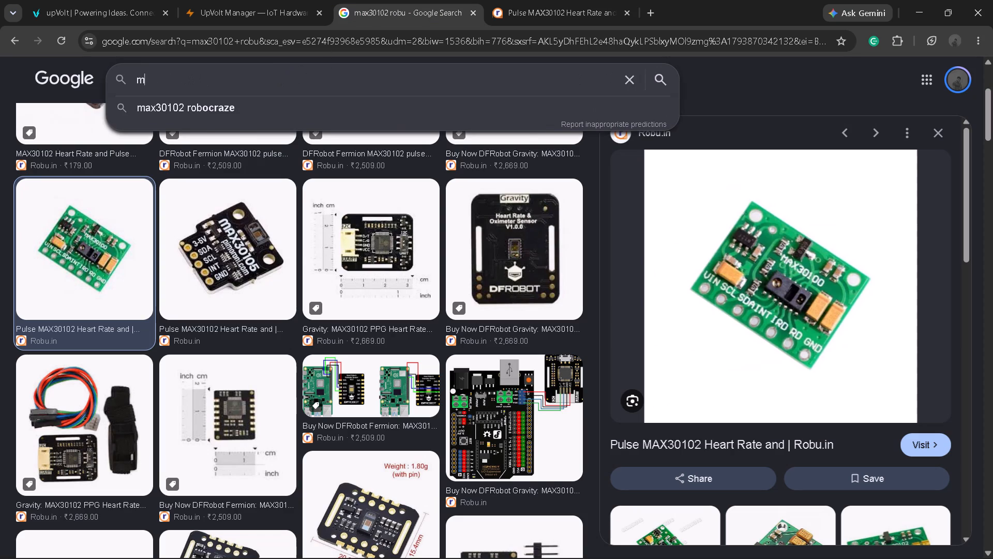
pyautogui.write('in4007')
pyautogui.press('Return')
pyautogui.scroll(-1, 266, 173)
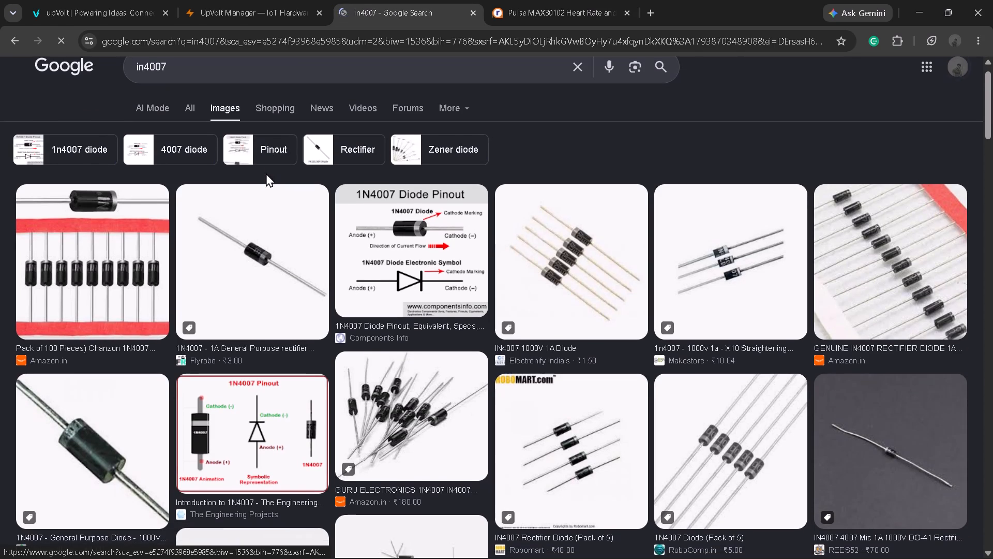
pyautogui.scroll(-1, 256, 251)
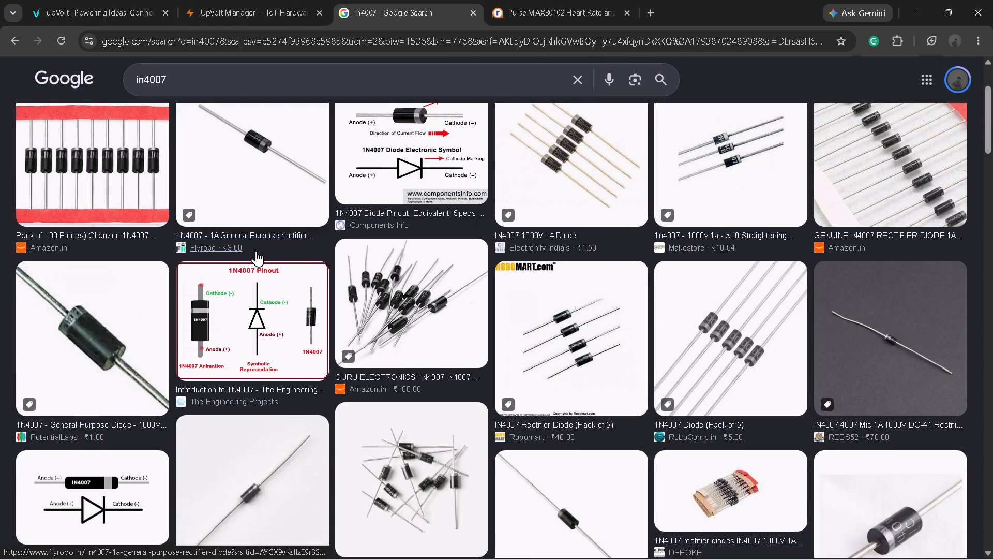
pyautogui.scroll(-1, 256, 251)
pyautogui.scroll(1, 256, 251)
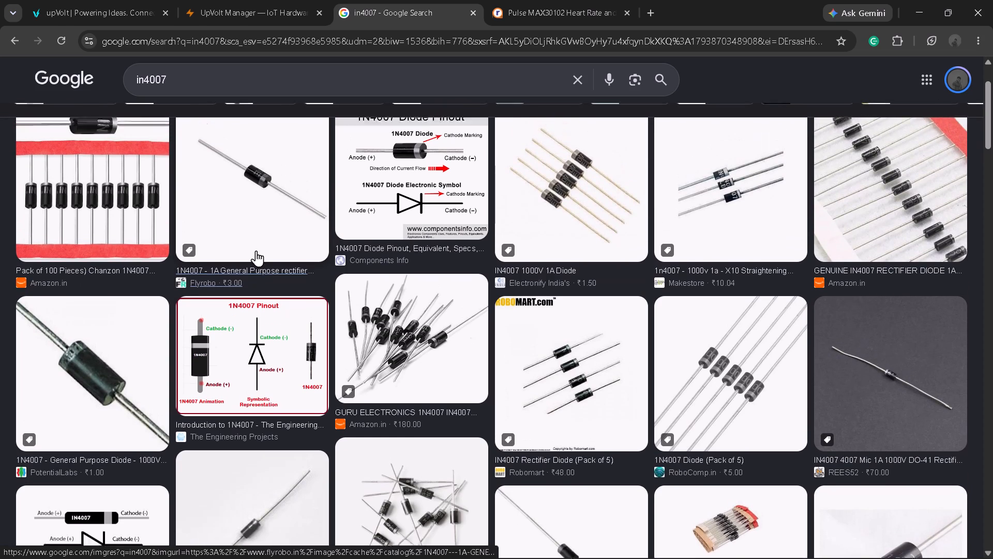
pyautogui.scroll(2, 256, 251)
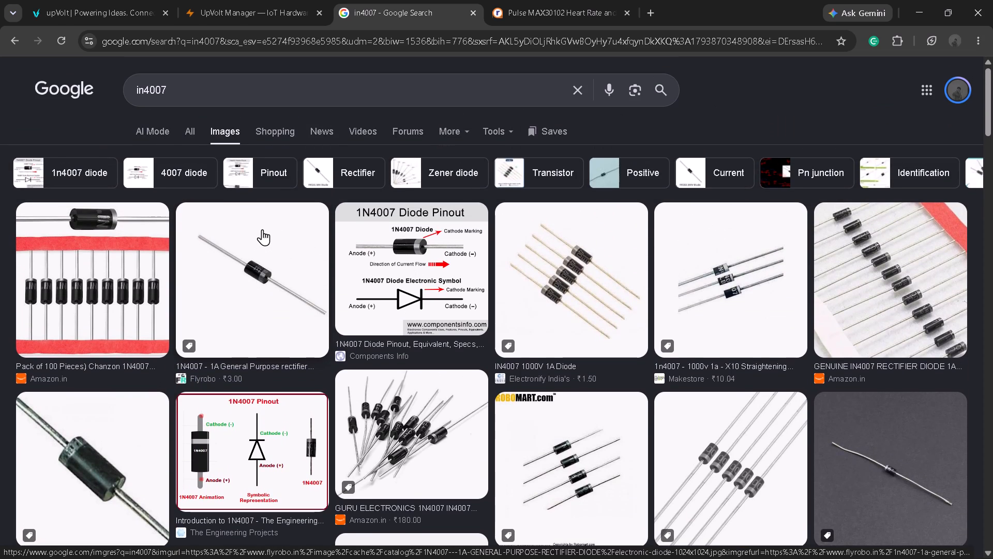
# Recheck the upVolt admin list entries from 100mF Capacitor down to HC05 Bluetooth Module for items needing price comparison.
pyautogui.click(189, 0)
pyautogui.click(126, 0)
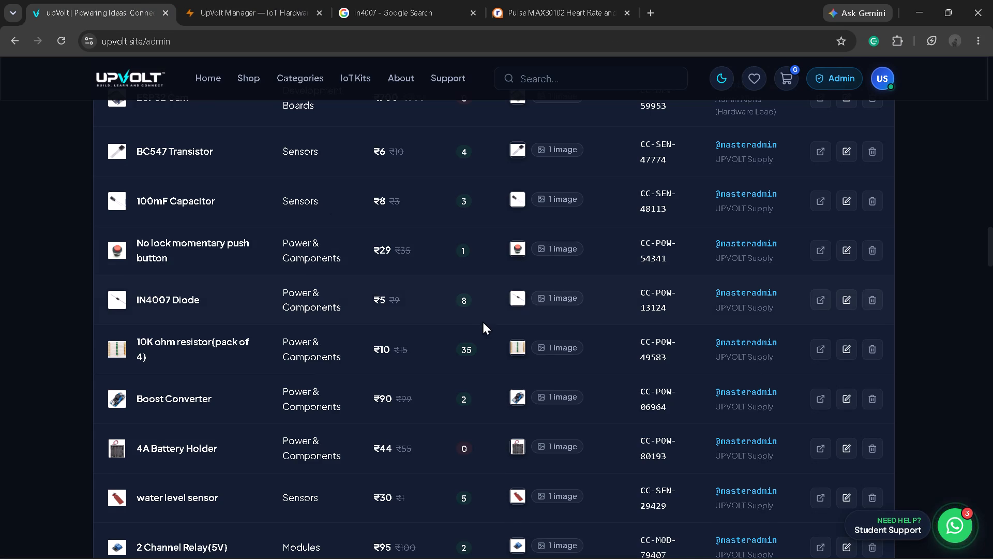
pyautogui.scroll(-1, 483, 321)
pyautogui.scroll(-1, 559, 334)
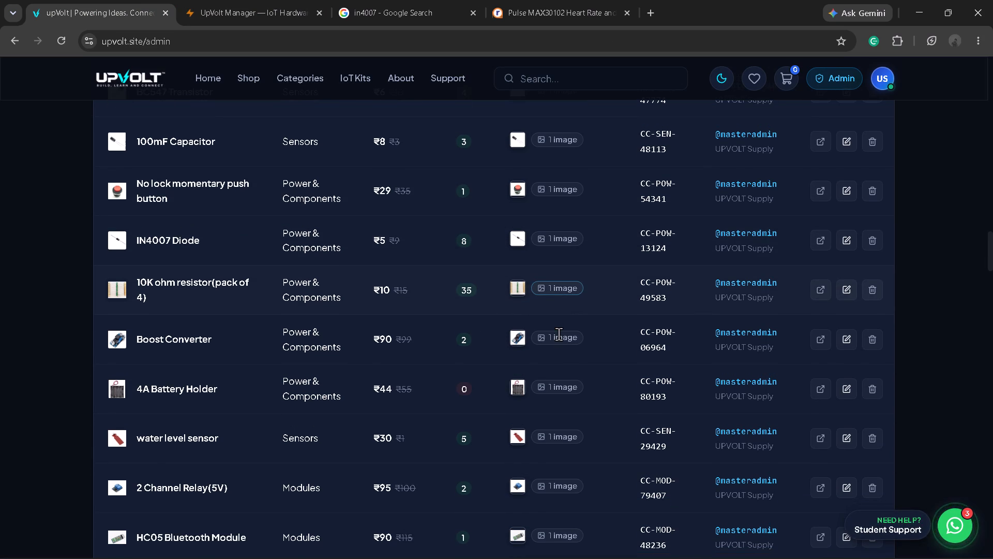
pyautogui.scroll(-1, 559, 334)
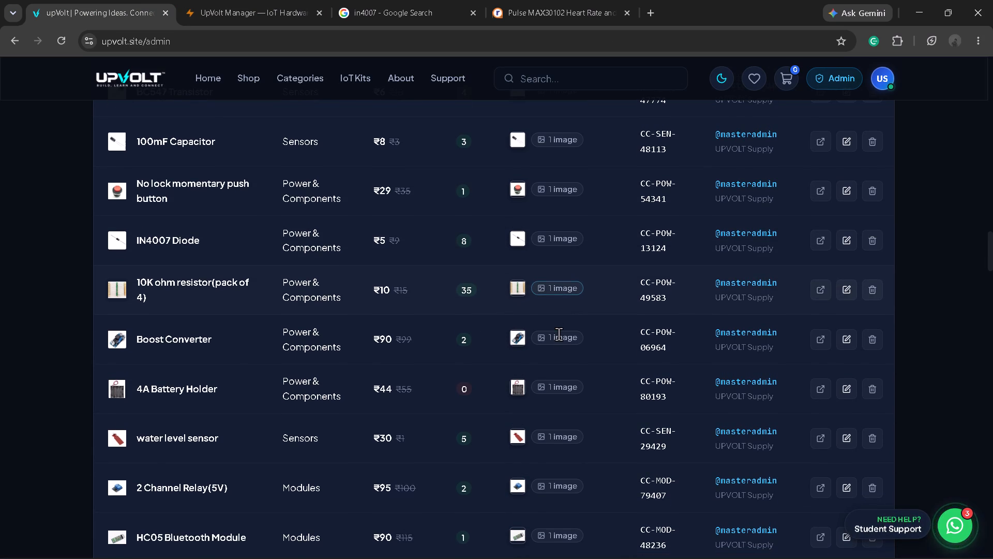
pyautogui.scroll(-1, 559, 334)
pyautogui.click(264, 0)
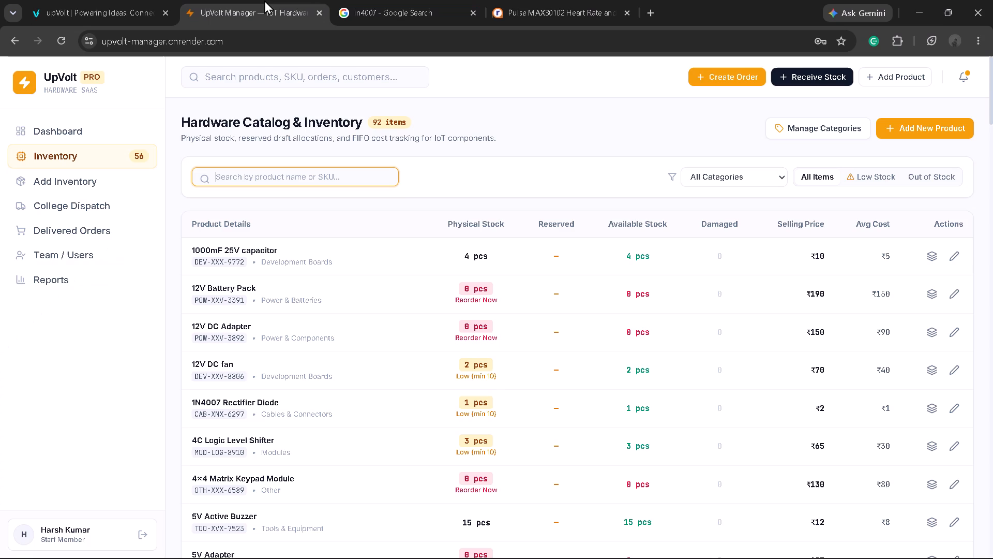
pyautogui.click(375, 0)
pyautogui.click(540, 5)
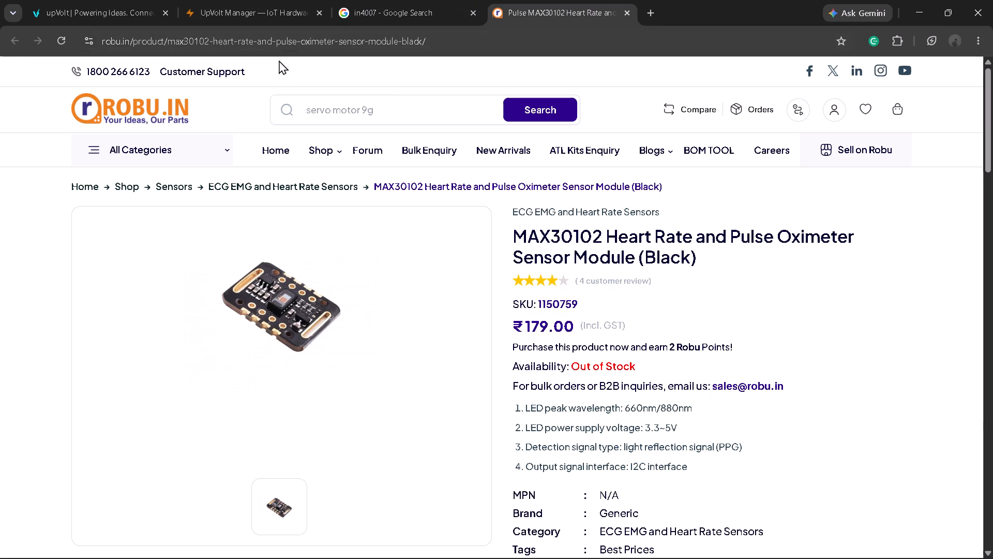
# Search images for the 10k ohm resistor and look over the sellers' prices.
pyautogui.click(379, 0)
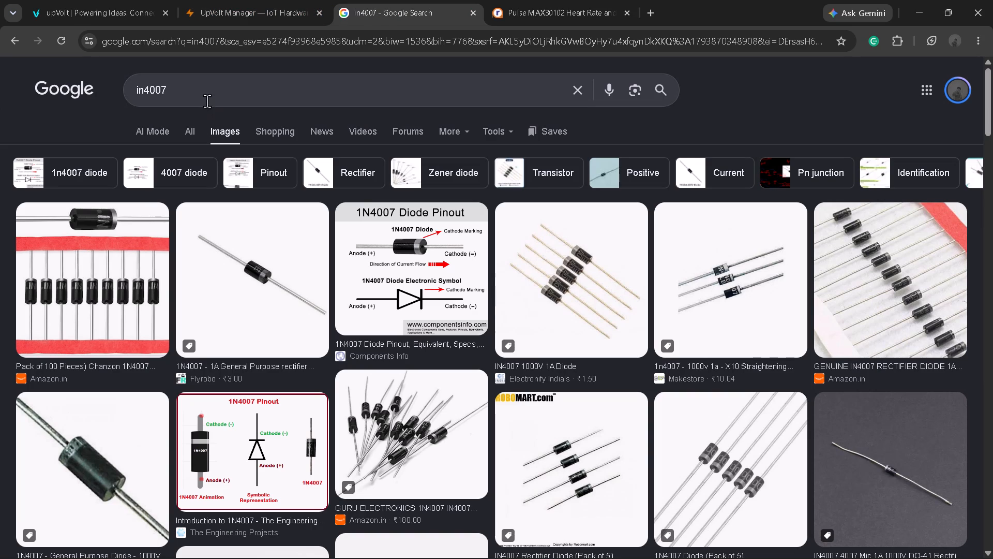
pyautogui.moveTo(209, 87); pyautogui.dragTo(55, 63)
pyautogui.press('BackSpace')
pyautogui.write('10k ohm resisitor')
pyautogui.press('Return')
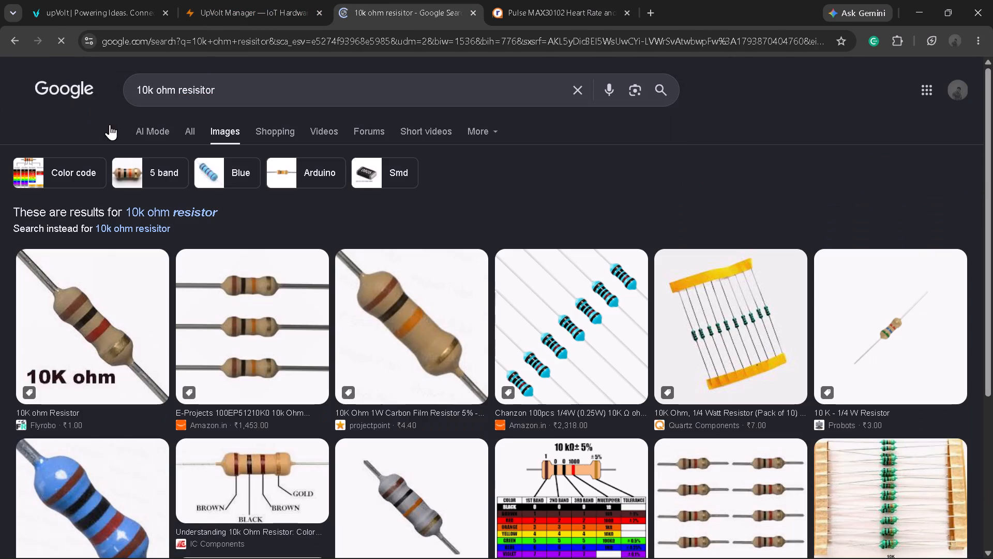
pyautogui.scroll(-2, 229, 275)
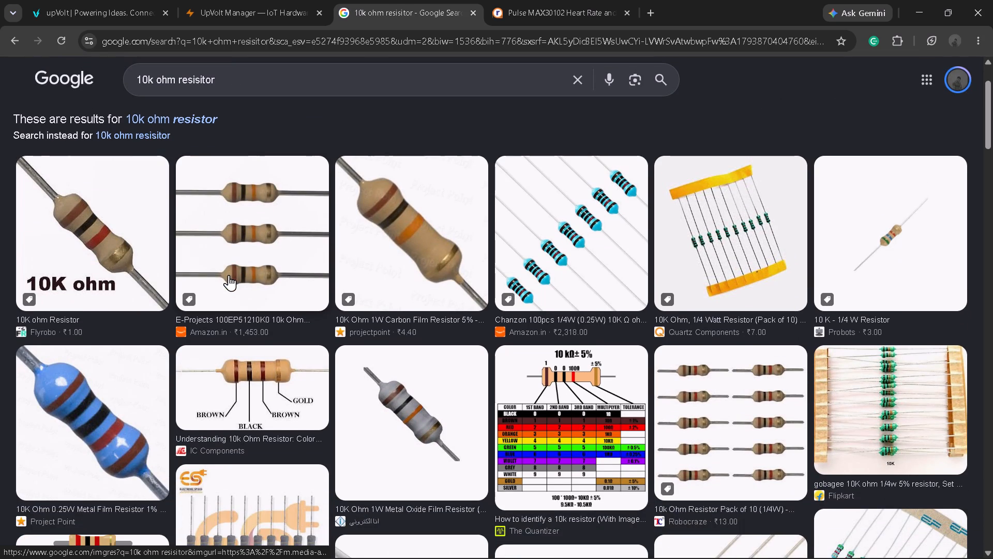
pyautogui.scroll(-2, 229, 275)
pyautogui.scroll(1, 229, 275)
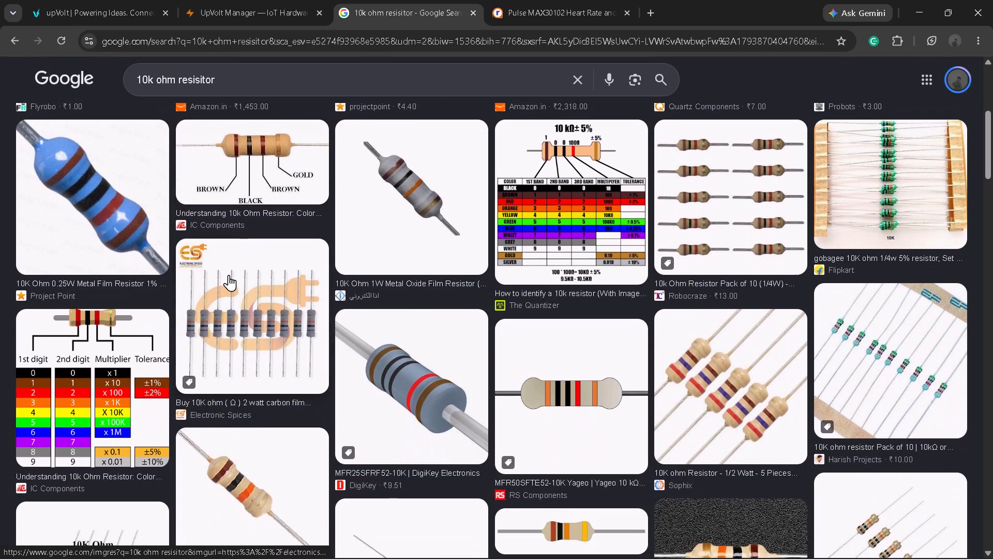
pyautogui.scroll(2, 229, 275)
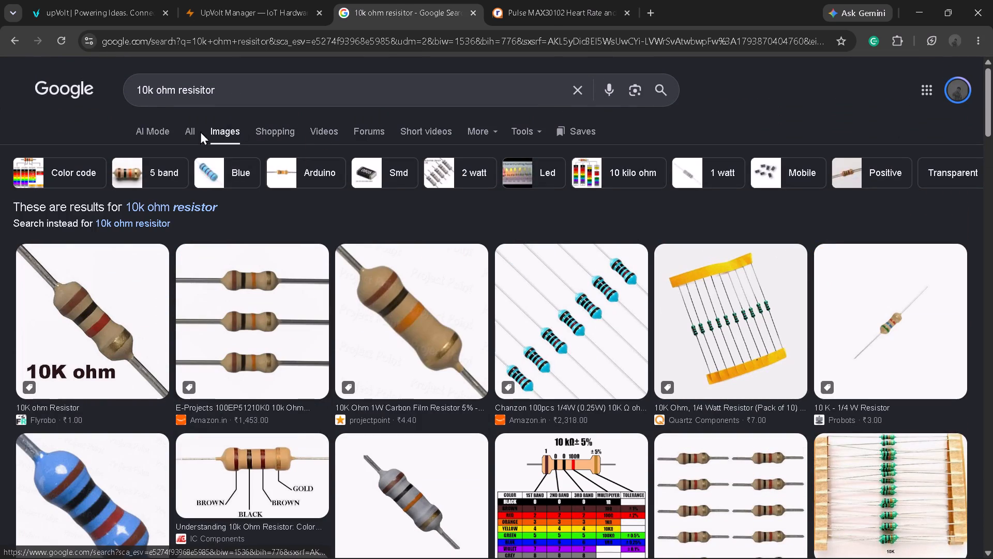
# View all web results for "10k ohm resistor", return to its image results and compare single and pack prices.
pyautogui.click(189, 130)
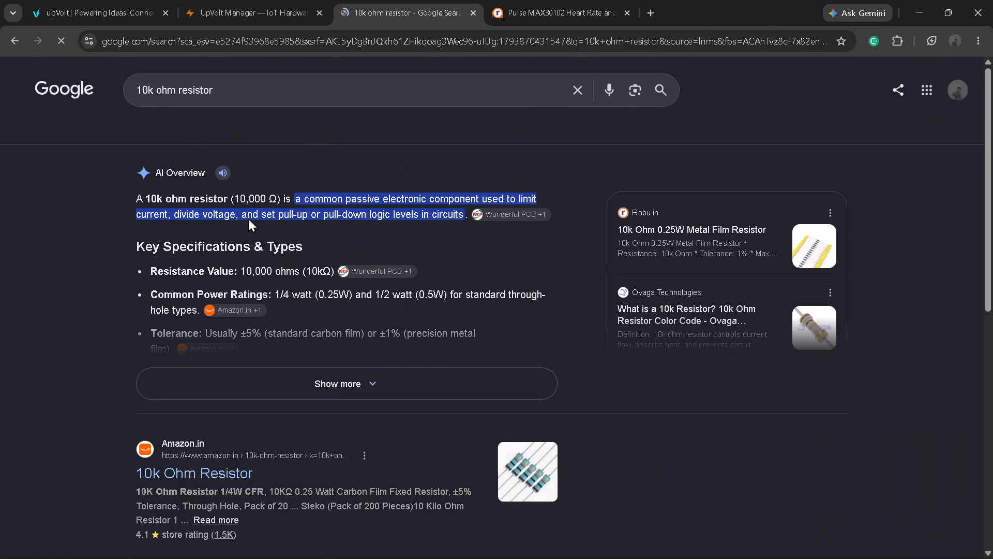
pyautogui.click(218, 137)
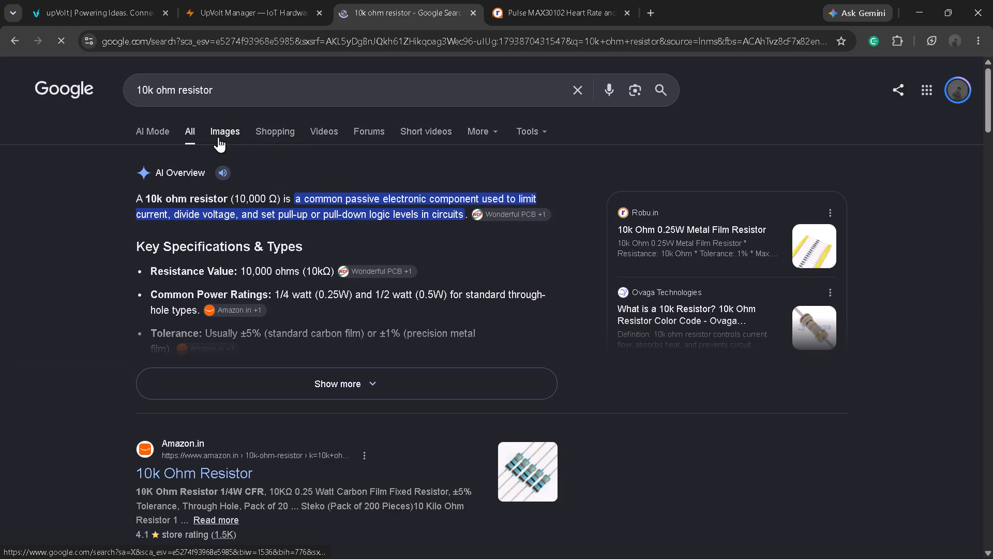
pyautogui.scroll(-1, 404, 219)
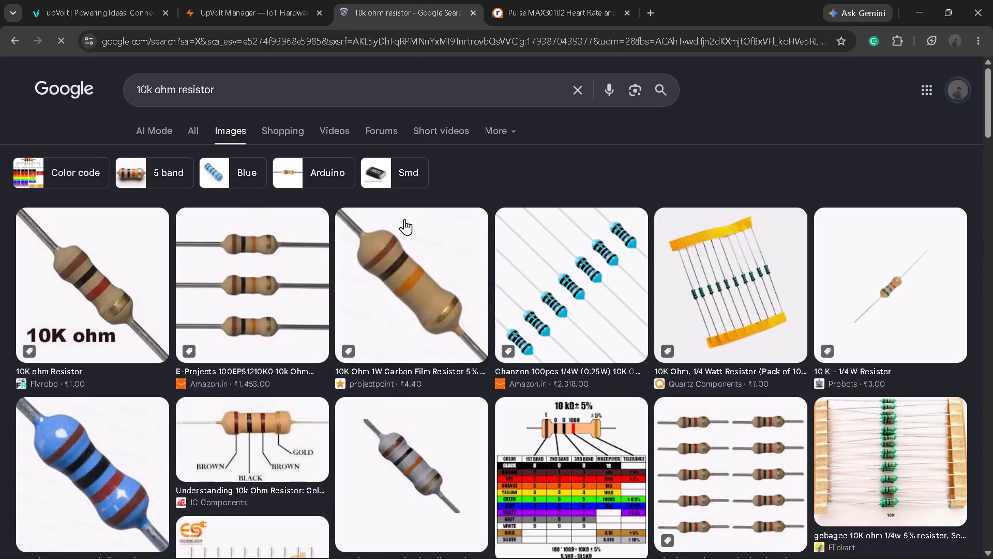
pyautogui.scroll(-2, 404, 219)
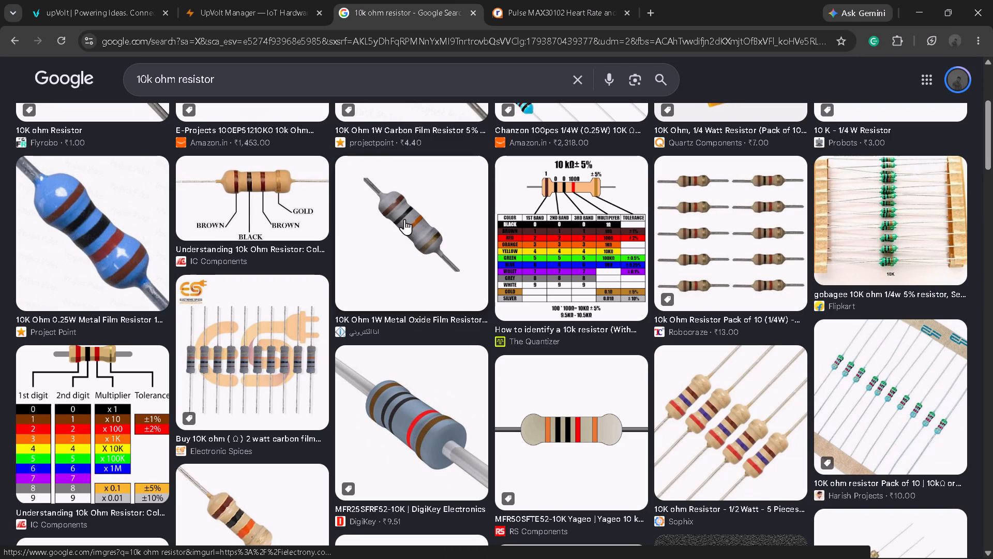
pyautogui.scroll(1, 378, 194)
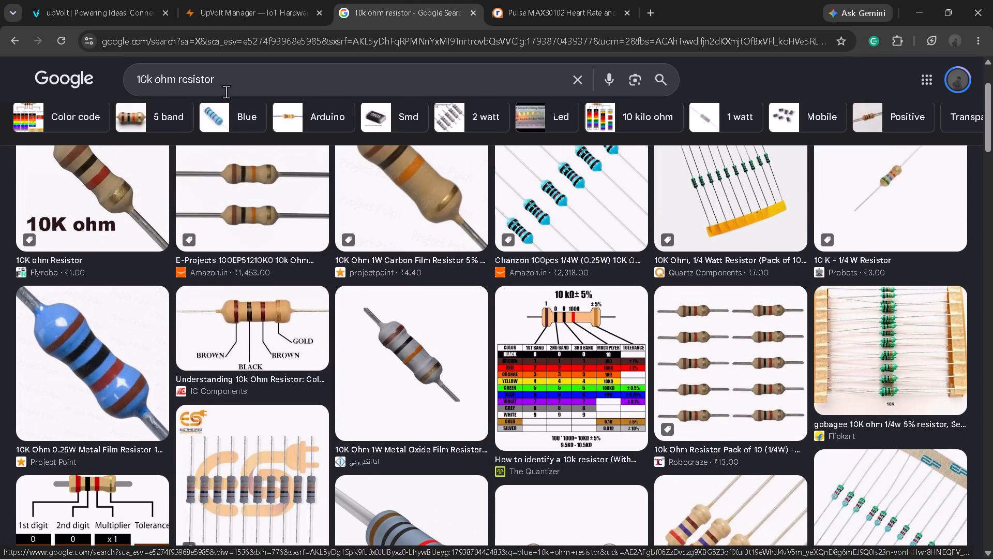
pyautogui.click(231, 76)
pyautogui.press('Return')
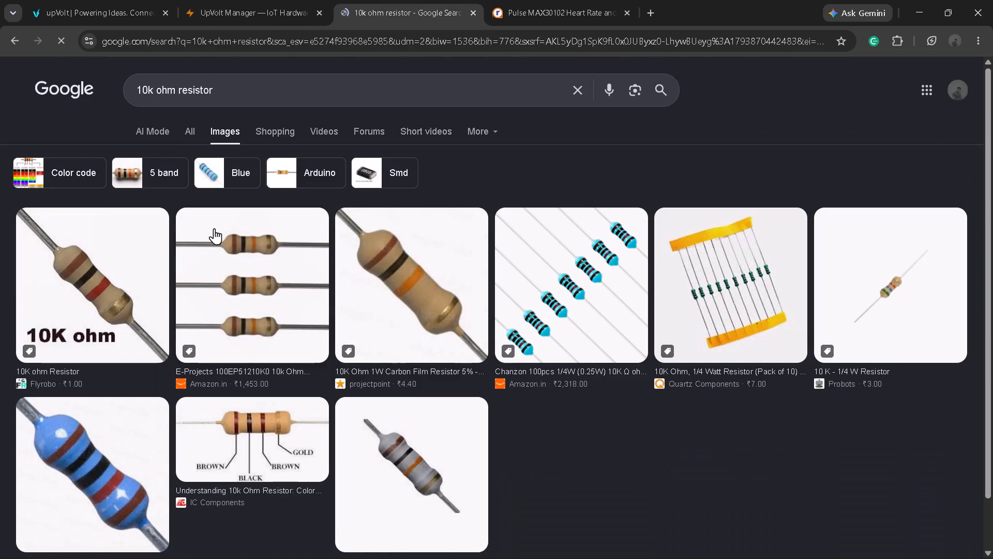
pyautogui.scroll(-1, 214, 228)
pyautogui.scroll(3, 245, 169)
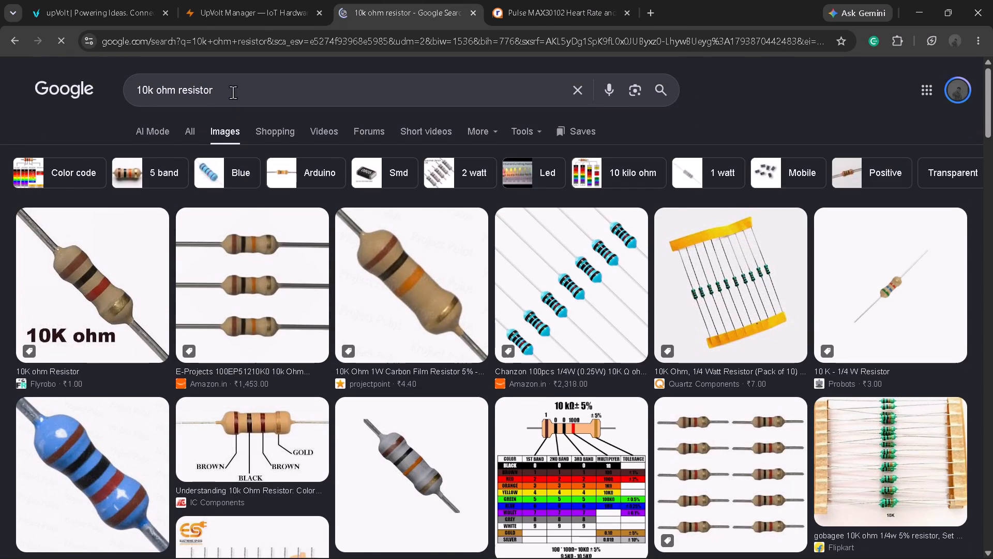
# Refine the image search to "10k ohm resistor robu" and compare Robu's prices with the upVolt 10K ohm resistor entry.
pyautogui.click(233, 92)
pyautogui.press('space')
pyautogui.write('robu')
pyautogui.press('Return')
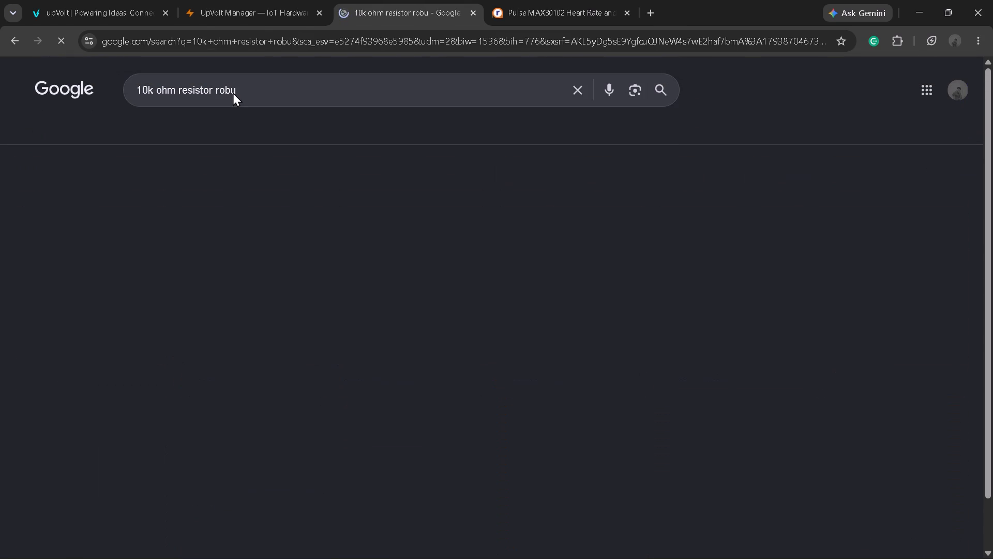
pyautogui.scroll(-1, 261, 253)
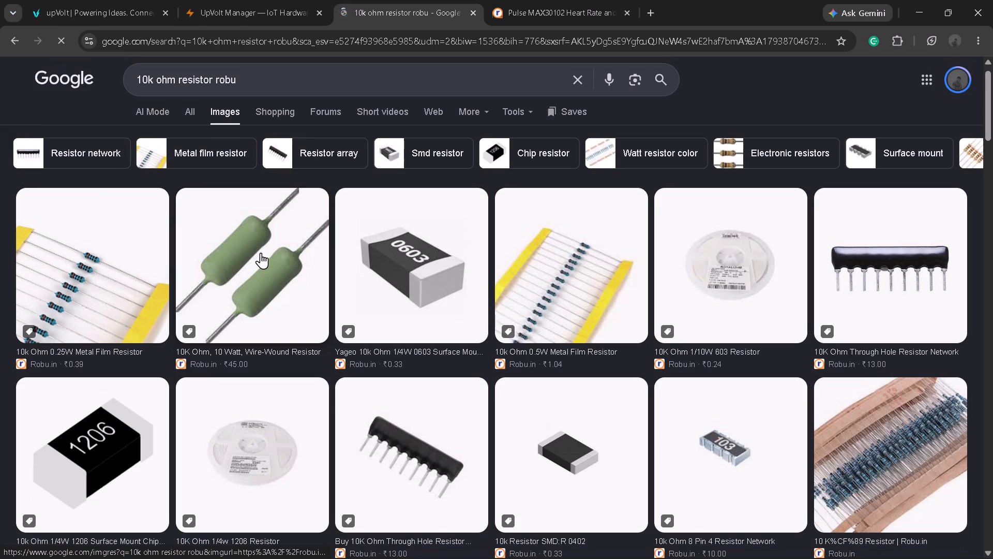
pyautogui.scroll(-2, 261, 253)
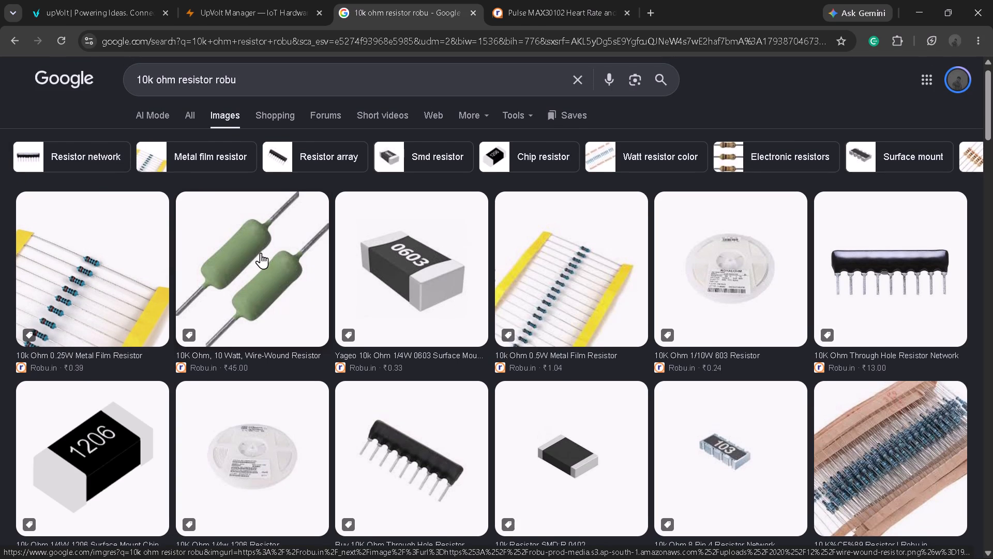
pyautogui.scroll(-1, 261, 253)
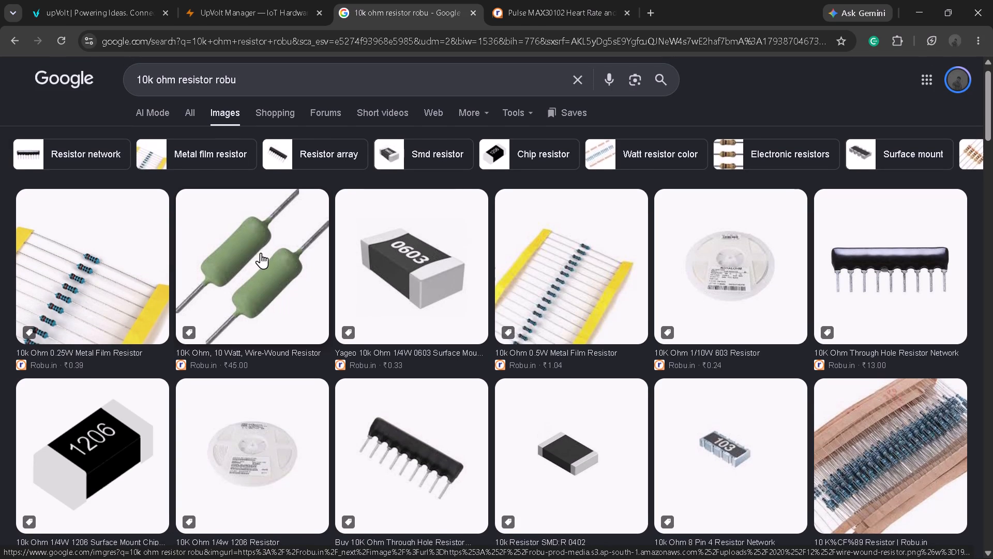
pyautogui.scroll(-1, 261, 253)
pyautogui.click(122, 0)
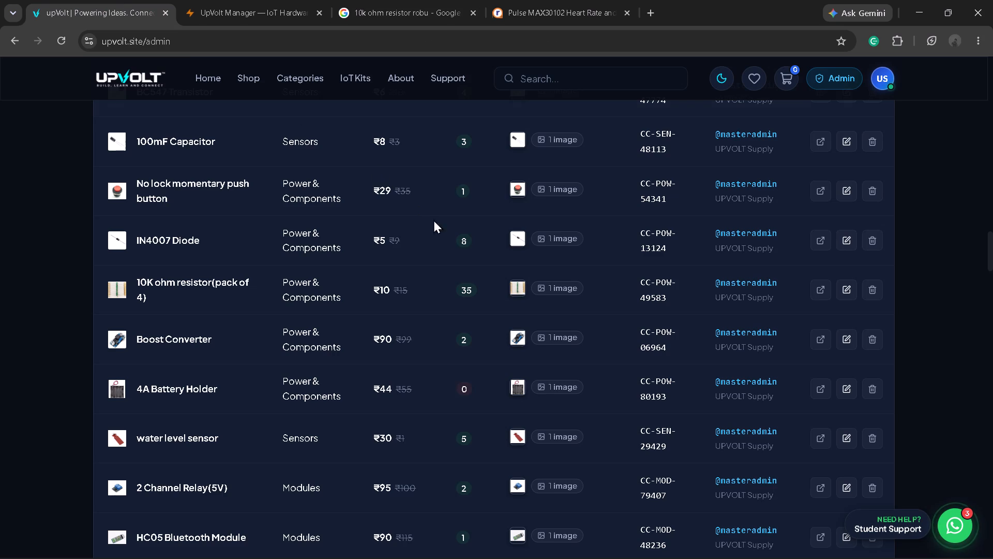
pyautogui.click(495, 0)
# Search images for "buck boost converter" and look for modules comparable to upVolt's Boost Converter.
pyautogui.click(386, 0)
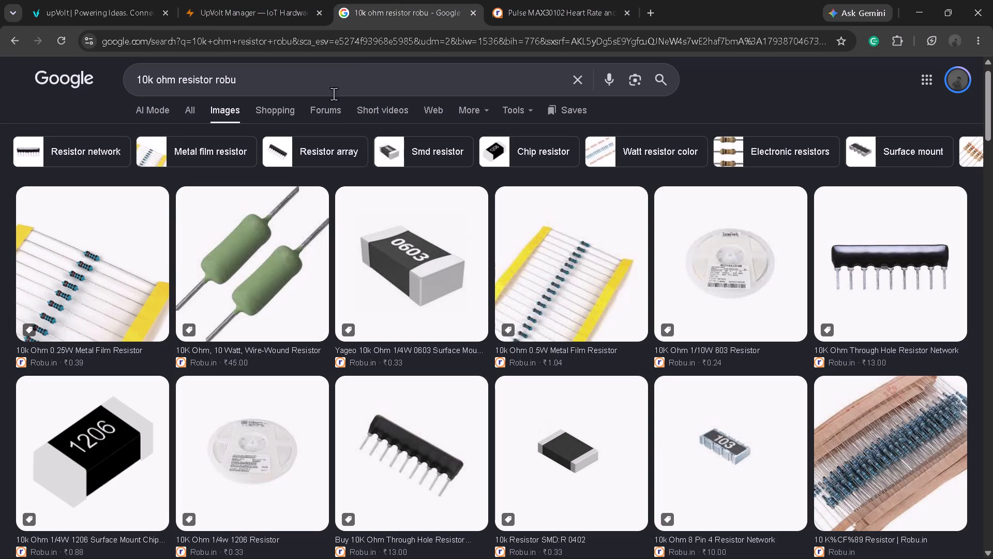
pyautogui.moveTo(298, 82); pyautogui.dragTo(0, 102)
pyautogui.press('BackSpace')
pyautogui.write('buck boost converter')
pyautogui.press('Return')
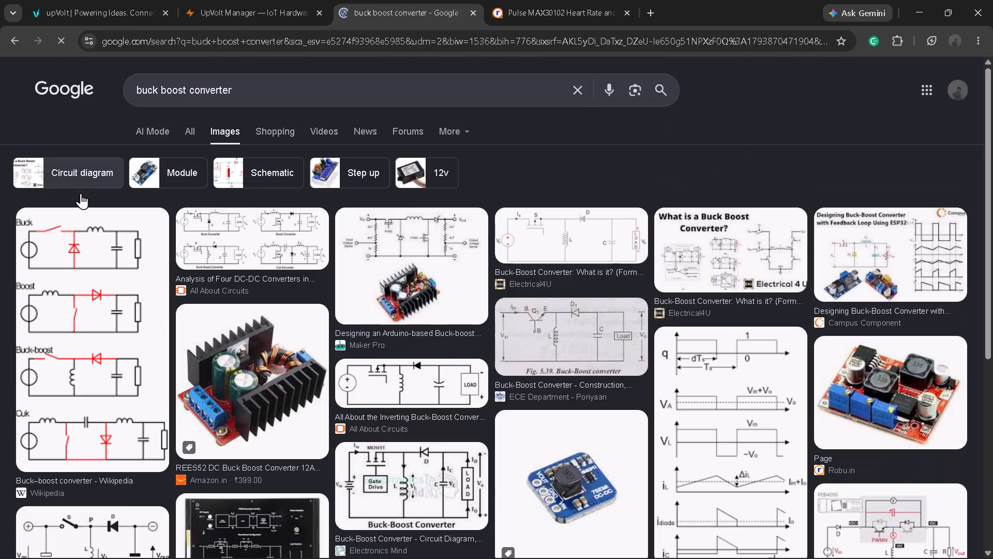
pyautogui.scroll(-2, 147, 226)
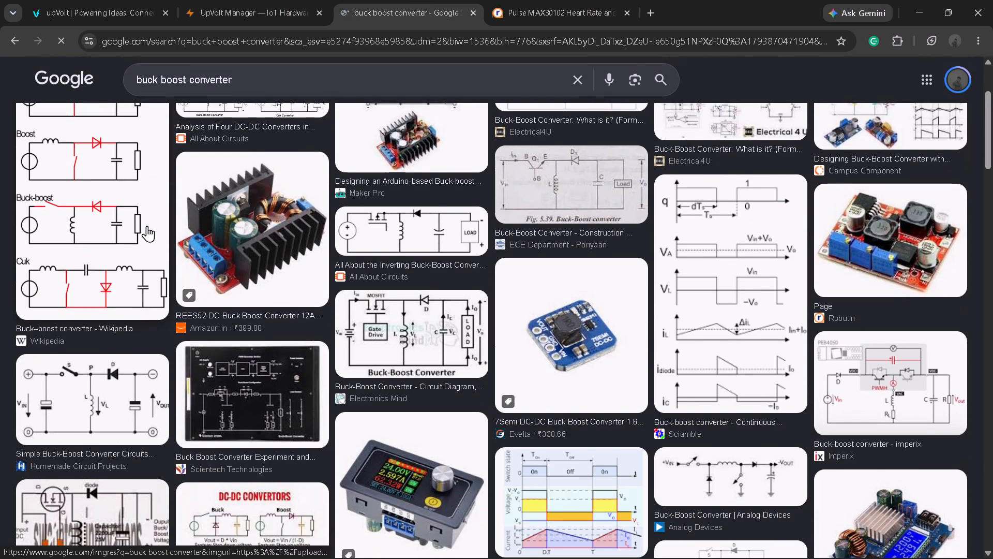
pyautogui.scroll(-1, 147, 226)
pyautogui.scroll(7, 147, 226)
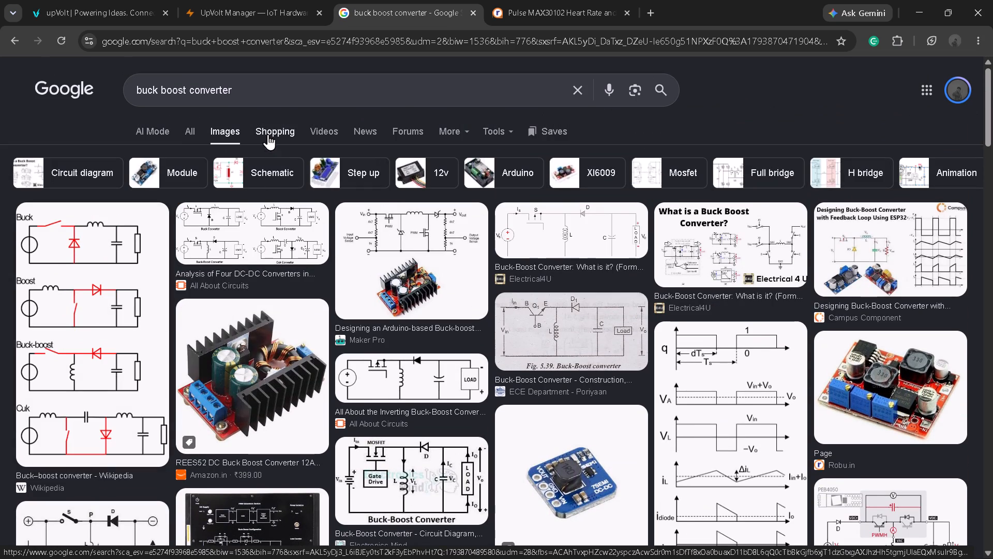
# Refine the image search to "buck boost converter price" and check the sellers' prices for the module.
pyautogui.click(277, 98)
pyautogui.press('space')
pyautogui.write('price')
pyautogui.press('Return')
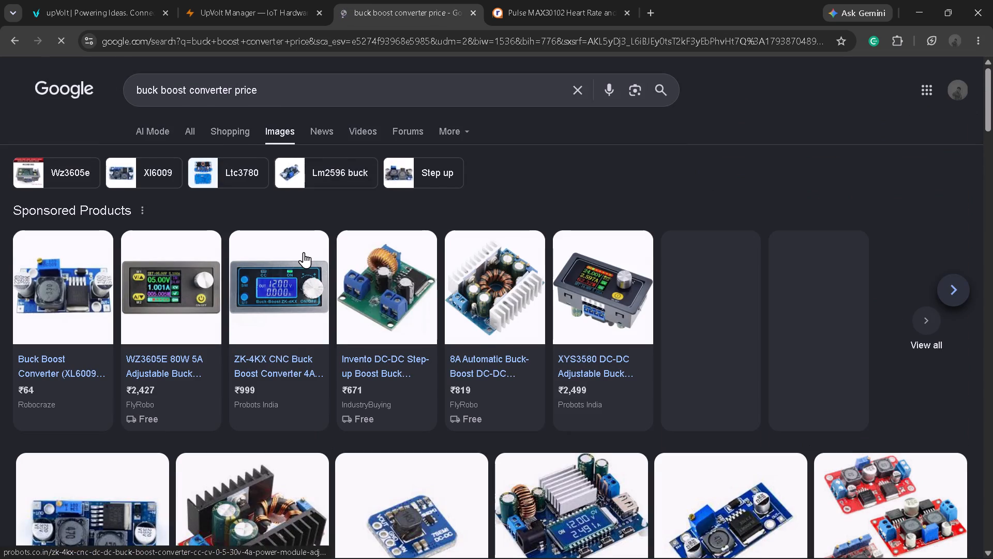
pyautogui.scroll(-2, 304, 252)
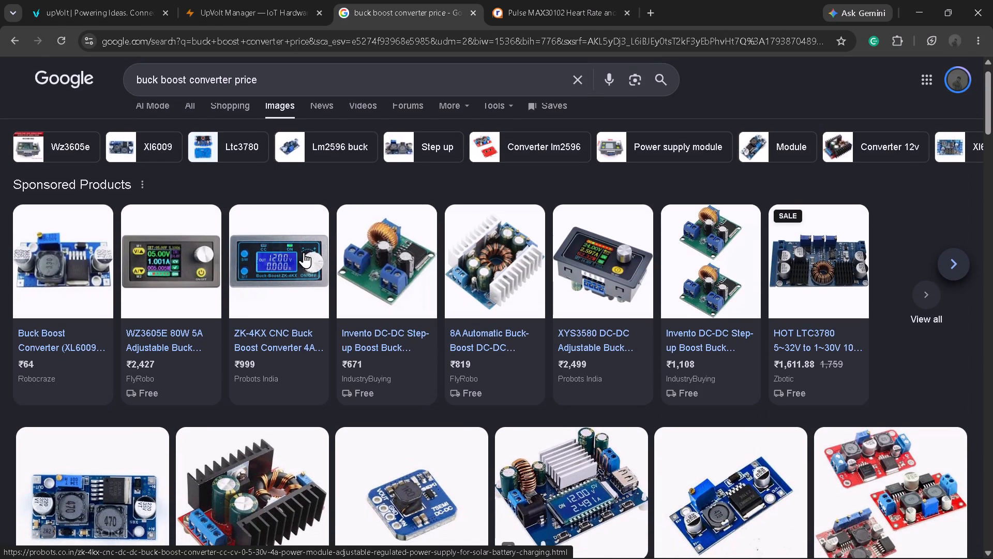
# Refine the image search to "buck boost converter price robocraze" and compare Robocraze's prices with the upVolt Boost Converter entry.
pyautogui.scroll(-5, 304, 252)
pyautogui.scroll(4, 304, 252)
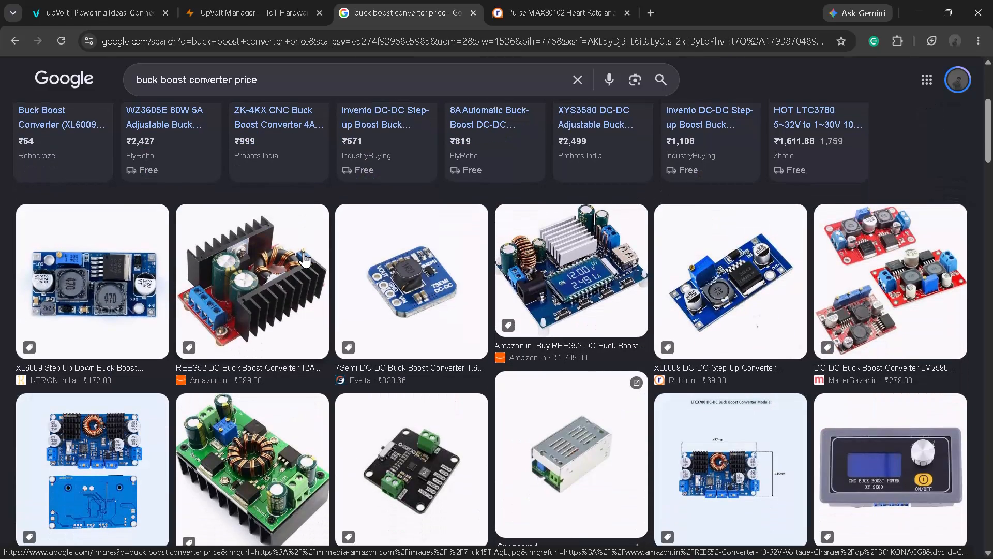
pyautogui.scroll(4, 304, 252)
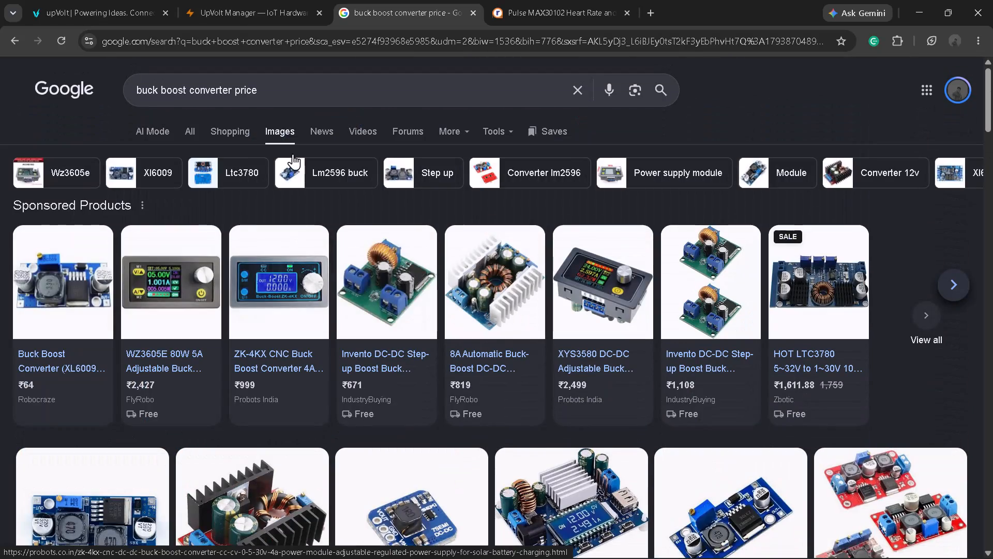
pyautogui.click(291, 95)
pyautogui.press('space')
pyautogui.write('robocraze')
pyautogui.press('Return')
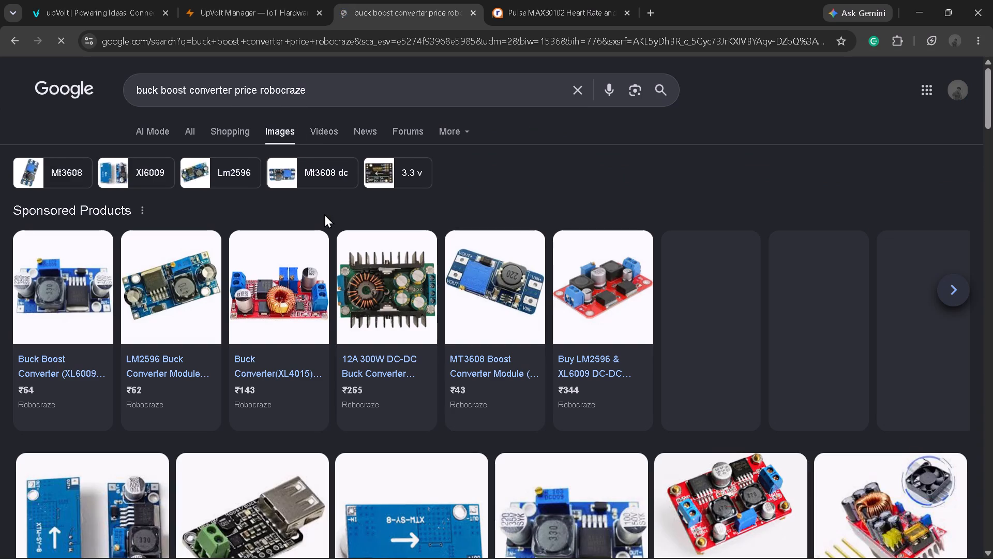
pyautogui.scroll(-1, 324, 214)
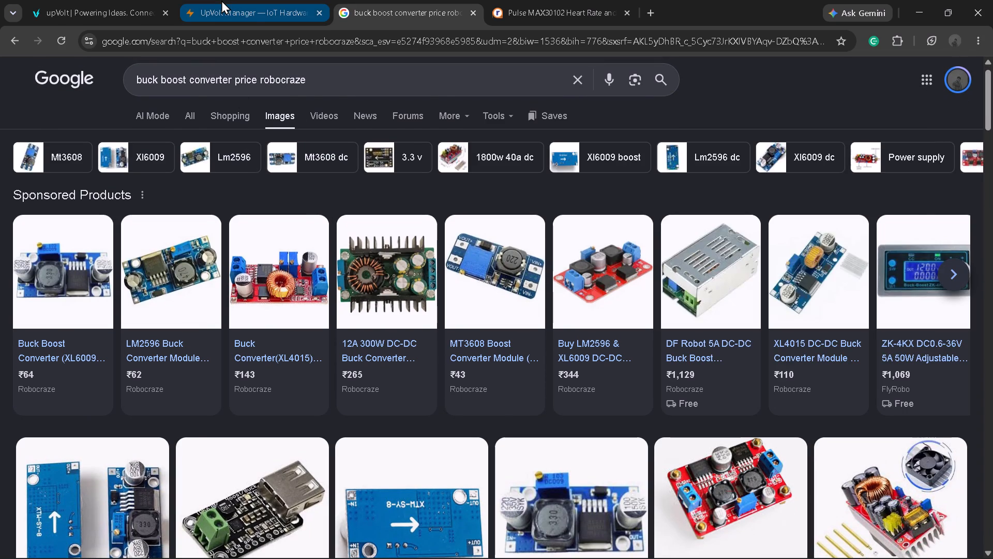
pyautogui.click(72, 0)
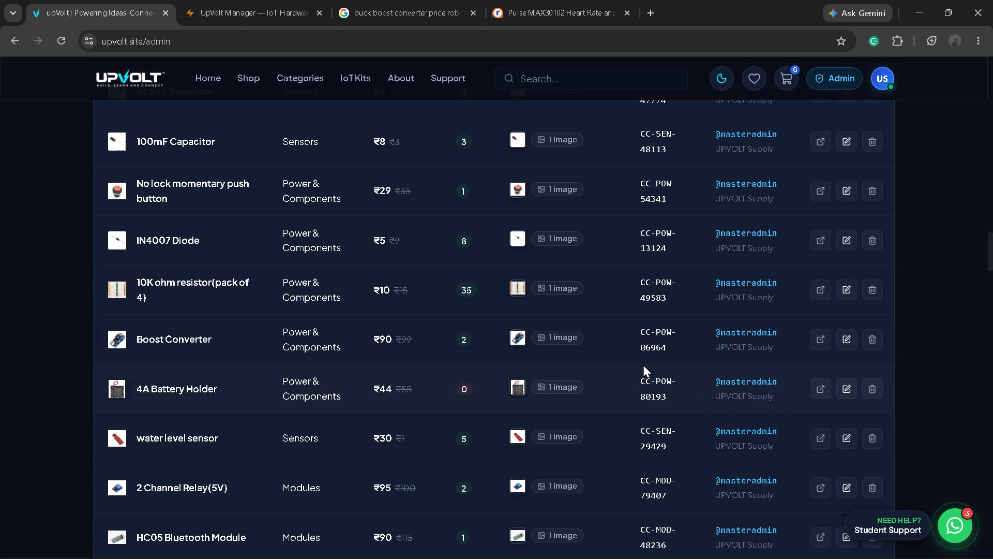
pyautogui.scroll(-1, 573, 431)
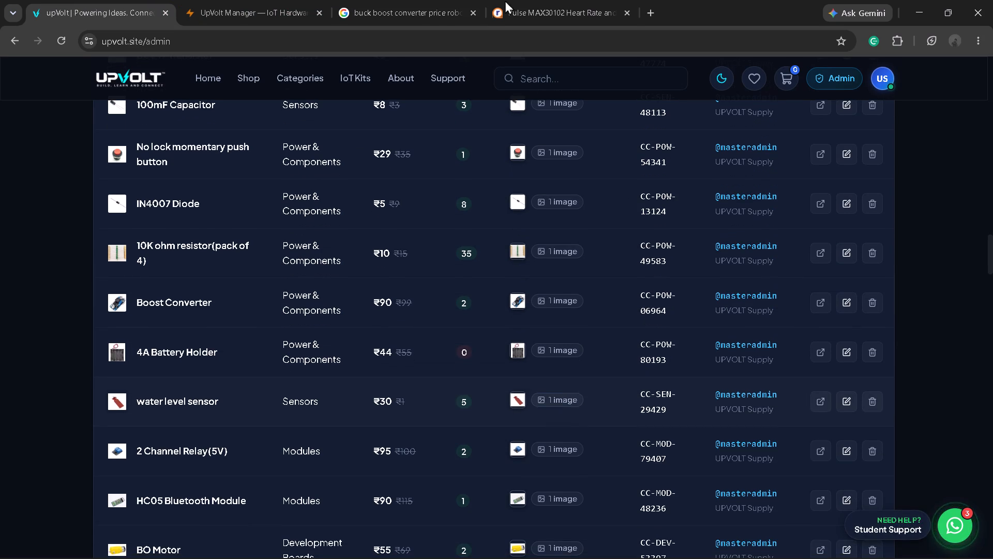
# Search images for "water level sensor" and look for sensors comparable to upVolt's water level sensor.
pyautogui.click(538, 0)
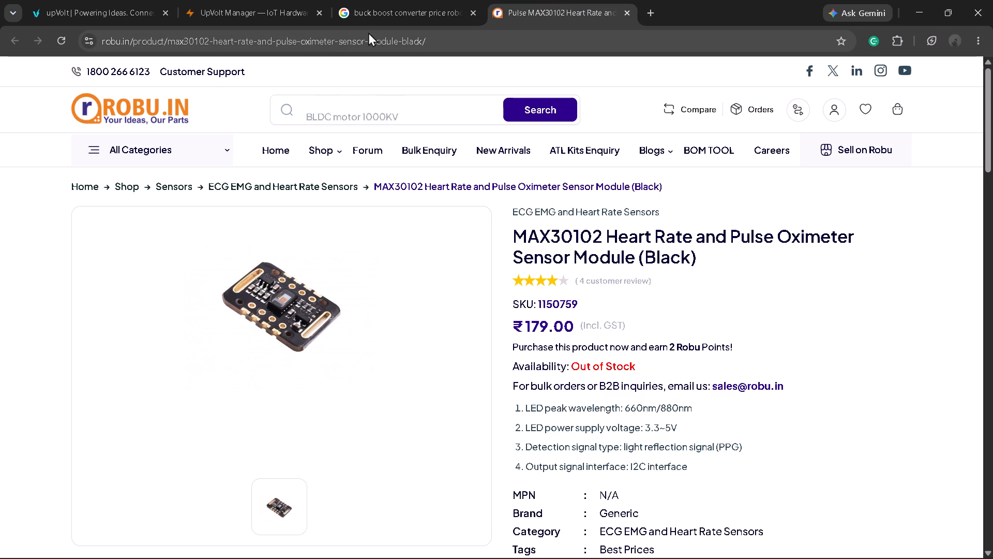
pyautogui.click(422, 0)
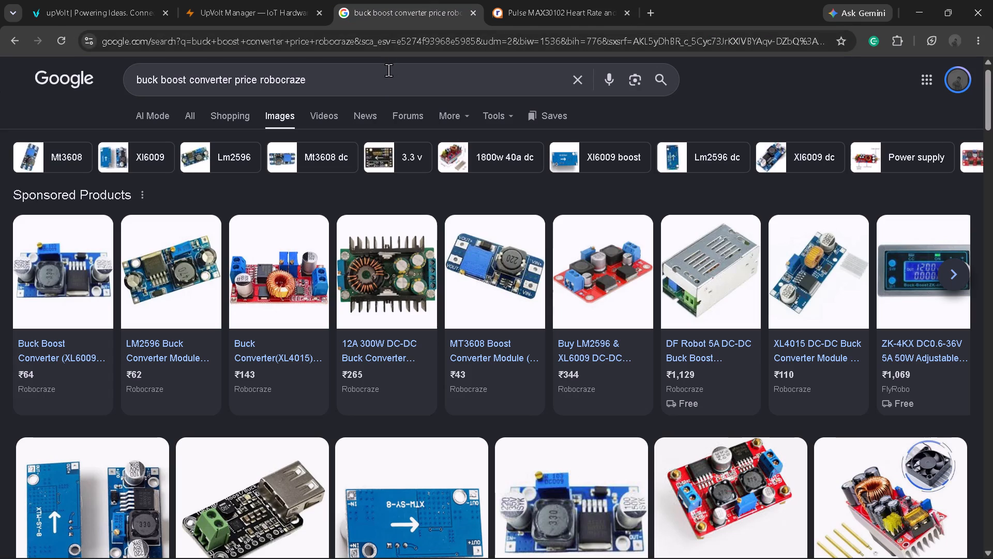
pyautogui.click(388, 70)
pyautogui.press('BackSpace')
pyautogui.press('BackSpace')
pyautogui.press('BackSpace')
pyautogui.press('BackSpace')
pyautogui.press('BackSpace')
pyautogui.press('BackSpace')
pyautogui.press('BackSpace')
pyautogui.press('BackSpace')
pyautogui.press('BackSpace')
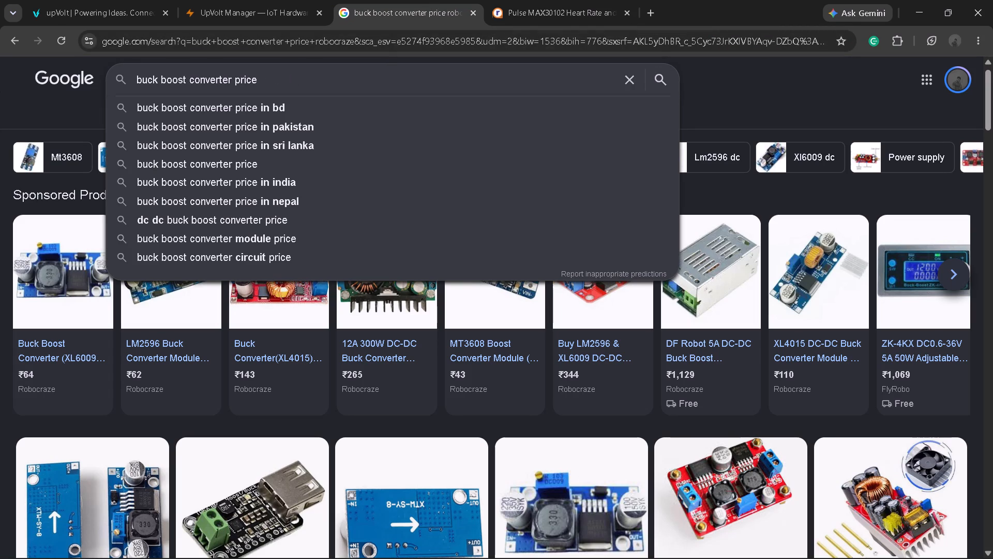
pyautogui.press('BackSpace')
pyautogui.press('BackSpace')
pyautogui.press('BackSpace')
pyautogui.press('BackSpace')
pyautogui.press('BackSpace')
pyautogui.press('BackSpace')
pyautogui.press('BackSpace')
pyautogui.press('BackSpace')
pyautogui.press('BackSpace')
pyautogui.press('BackSpace')
pyautogui.press('BackSpace')
pyautogui.press('BackSpace')
pyautogui.press('BackSpace')
pyautogui.press('BackSpace')
pyautogui.press('BackSpace')
pyautogui.press('BackSpace')
pyautogui.press('BackSpace')
pyautogui.press('BackSpace')
pyautogui.press('BackSpace')
pyautogui.press('BackSpace')
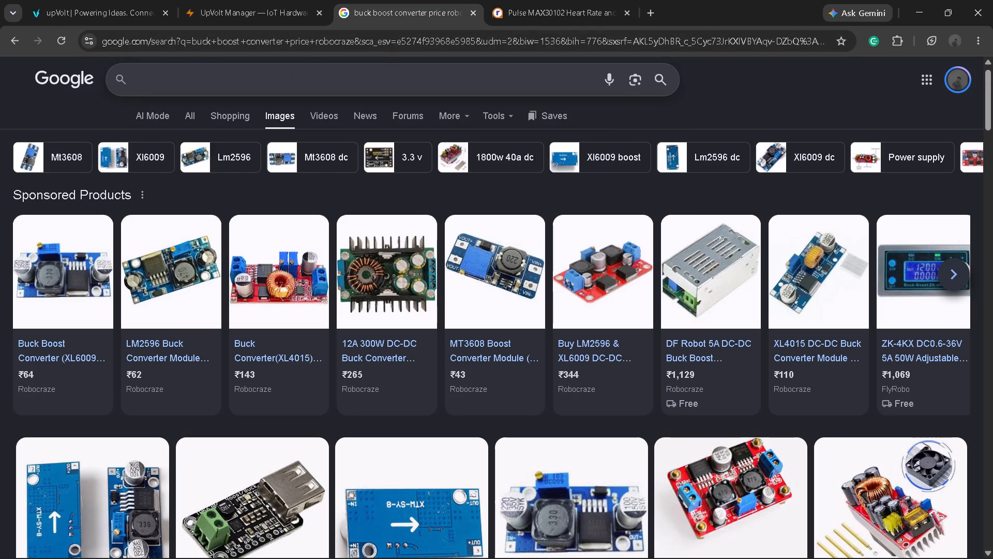
pyautogui.write('water level sensor')
pyautogui.press('Return')
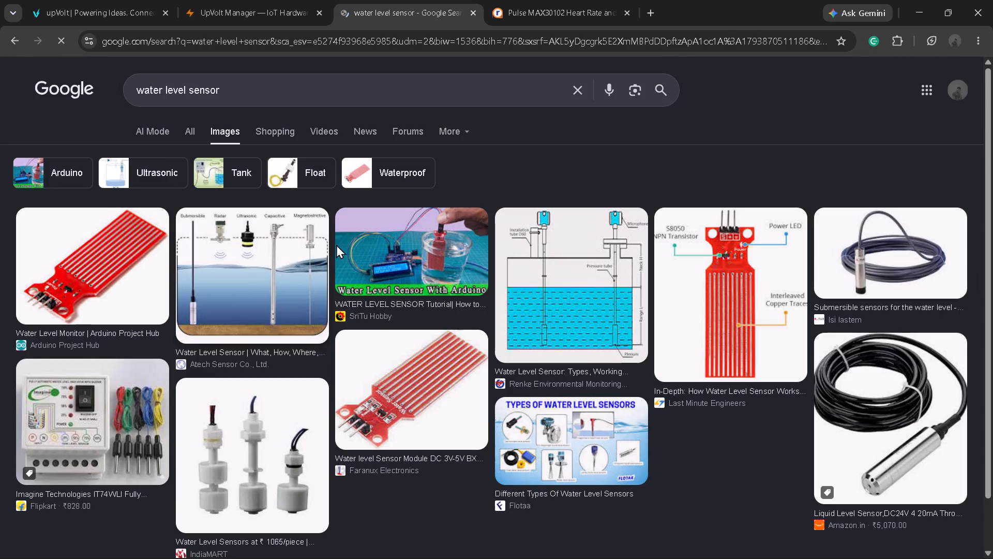
pyautogui.scroll(-1, 314, 255)
pyautogui.scroll(3, 342, 226)
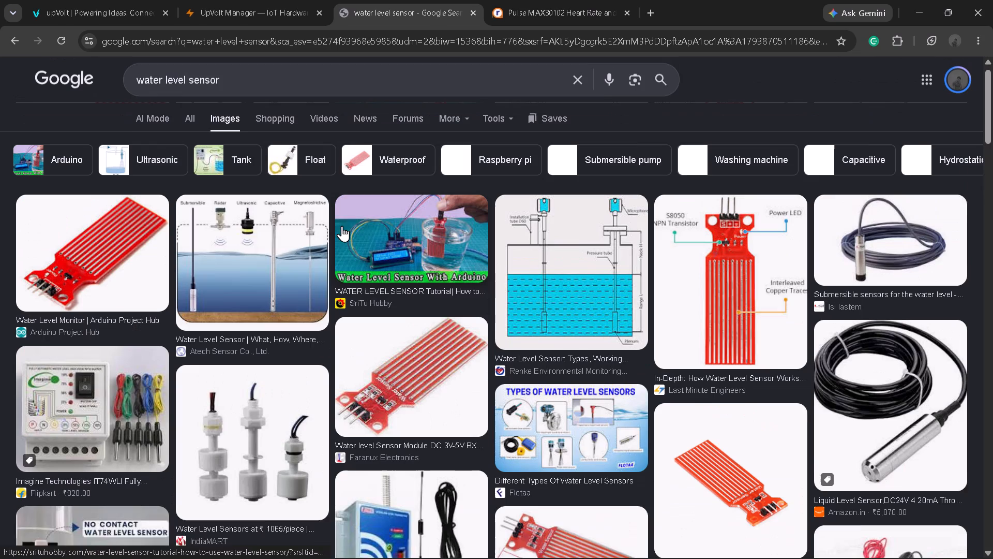
# Refine the image search to "water level sensor robocraze" and compare Robocraze's prices with the upVolt water level sensor entry.
pyautogui.click(276, 99)
pyautogui.press('space')
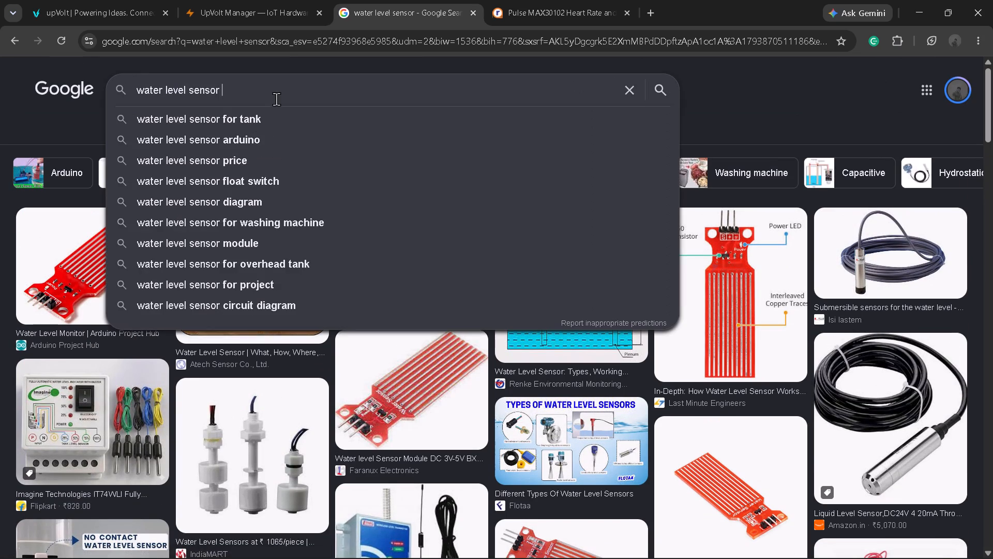
pyautogui.write('robo')
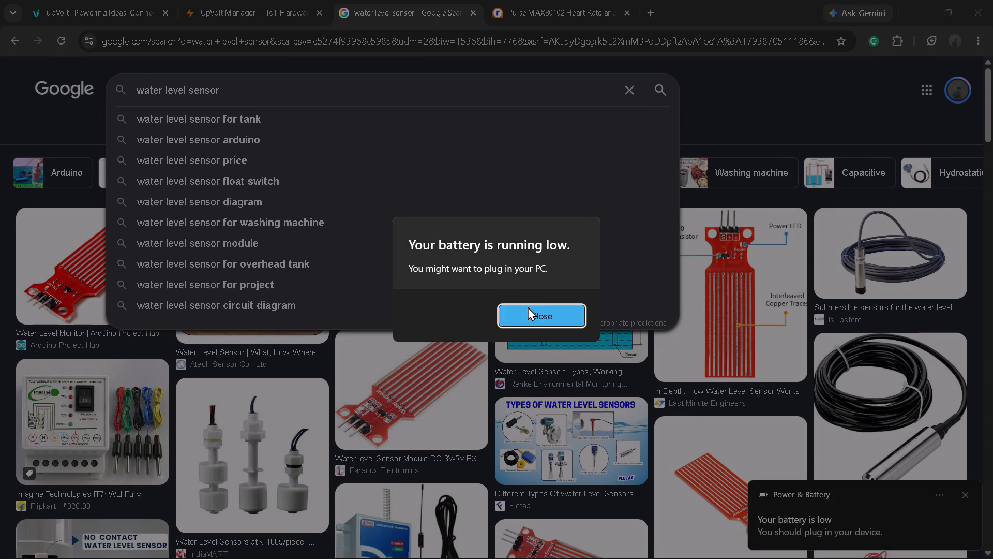
pyautogui.click(528, 306)
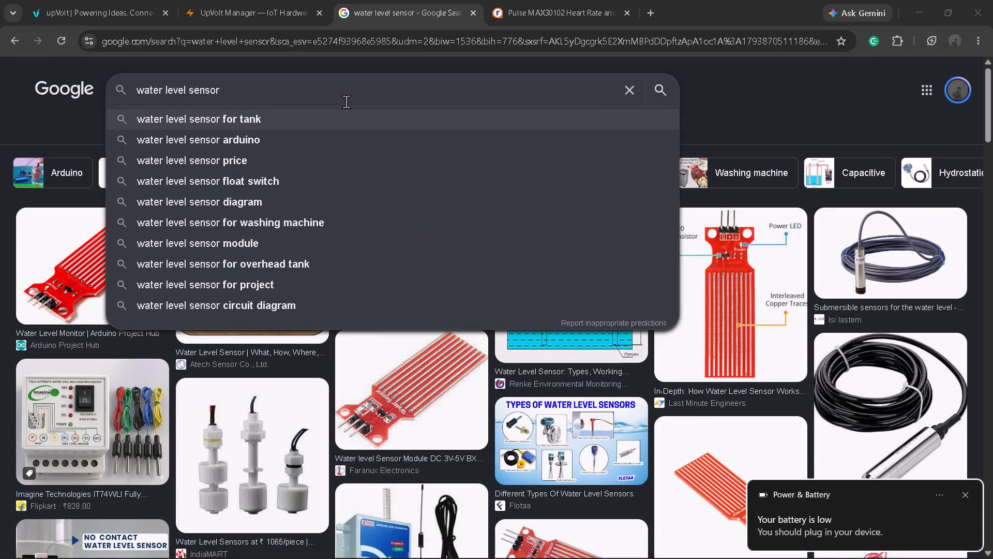
pyautogui.click(346, 101)
pyautogui.write('robocraze')
pyautogui.press('Return')
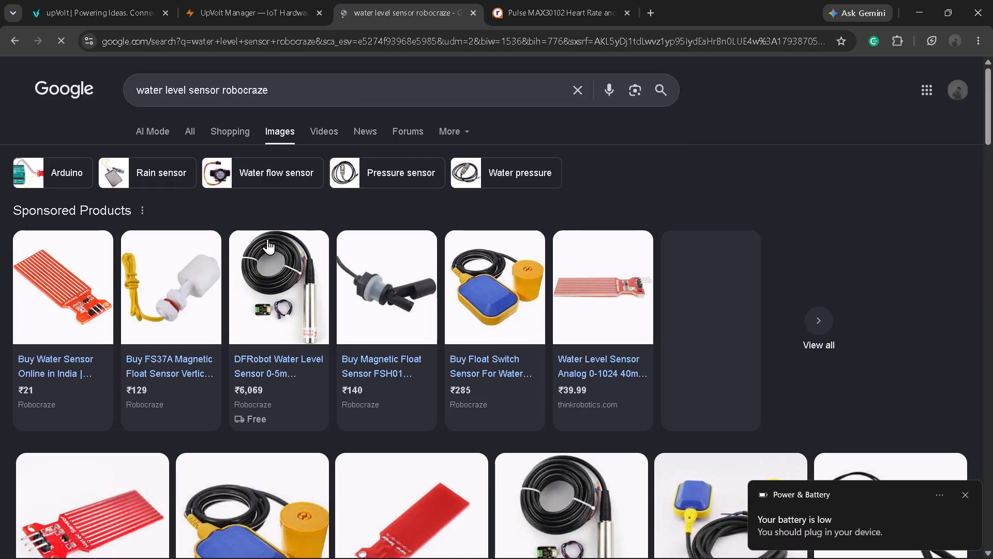
pyautogui.scroll(-2, 267, 239)
pyautogui.scroll(2, 267, 239)
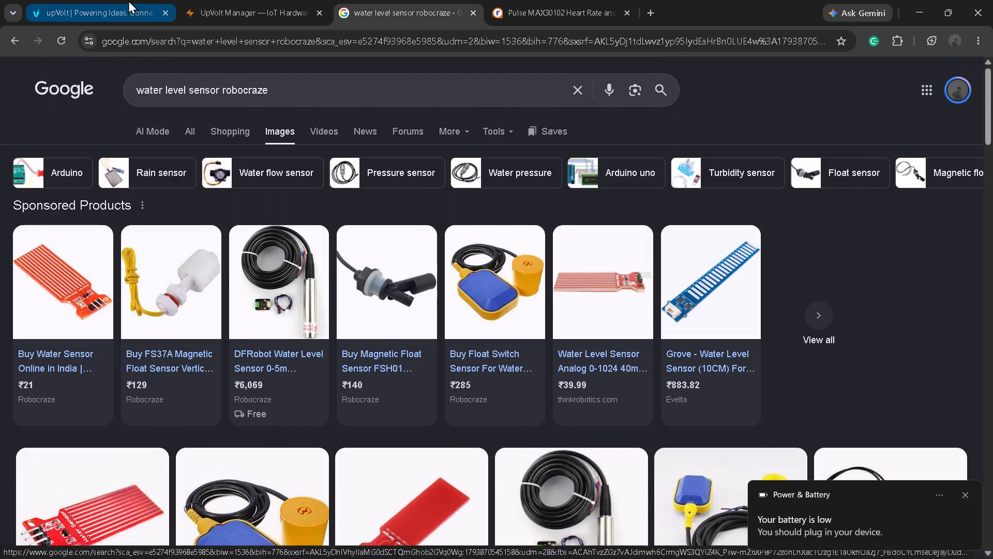
pyautogui.click(128, 0)
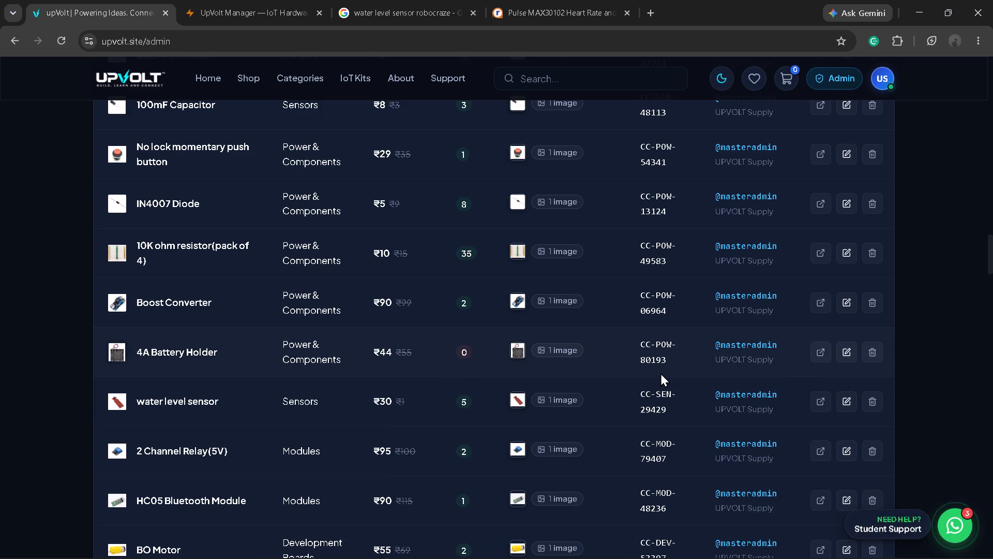
# Look through the remaining entries of the upVolt admin product list, checking their prices and categories.
pyautogui.scroll(-5, 660, 373)
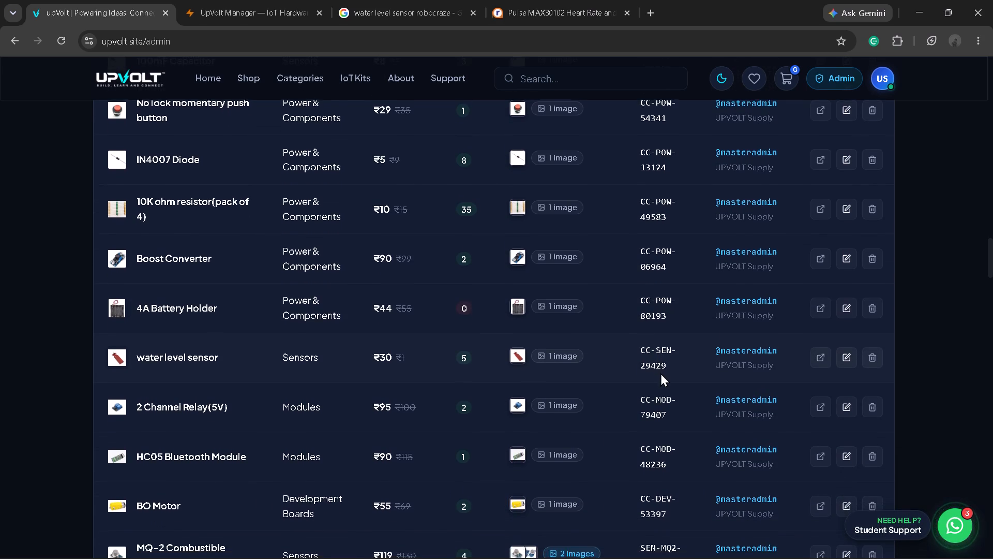
pyautogui.scroll(-12, 660, 373)
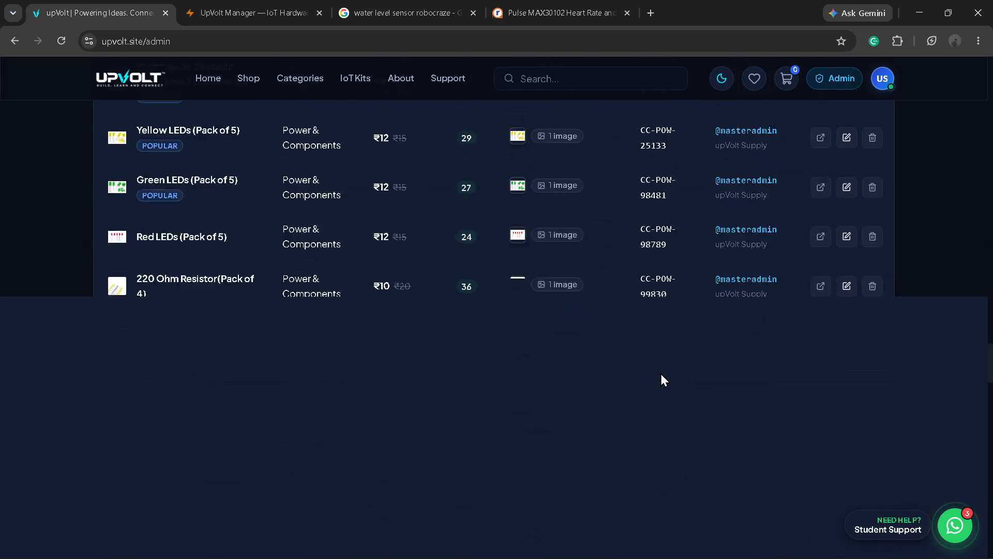
pyautogui.scroll(-1, 660, 373)
pyautogui.scroll(20, 660, 373)
pyautogui.scroll(10, 660, 373)
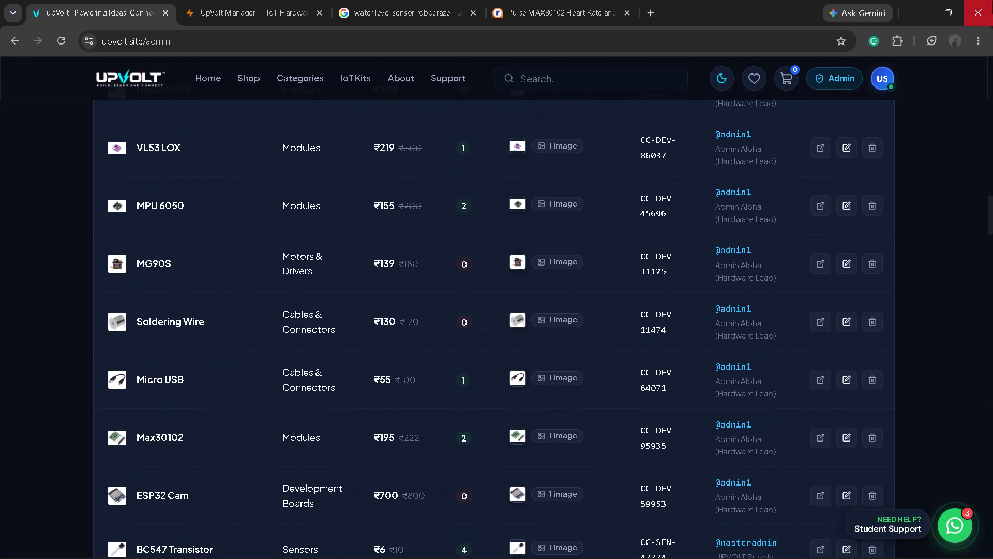
# Close the browser and Excel, choosing to remove the recovered files from Document Recovery.
pyautogui.doubleClick(992, 0)
pyautogui.doubleClick(992, 0)
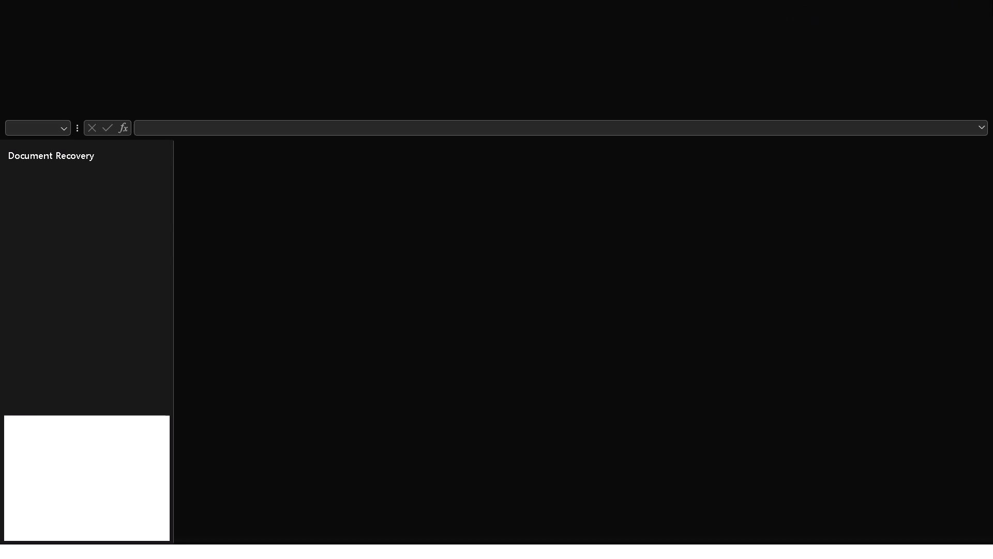
pyautogui.click(309, 214)
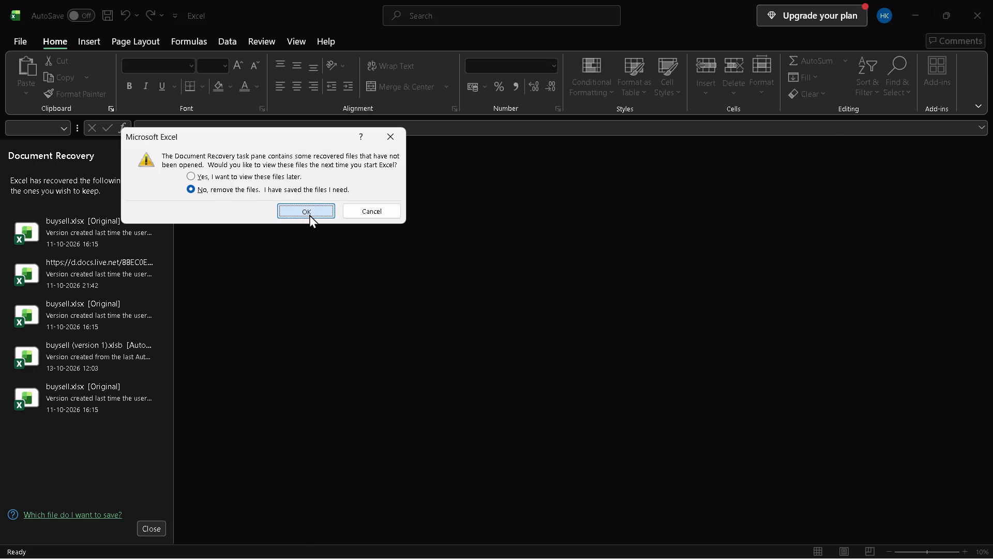
pyautogui.moveTo(992, 0); pyautogui.dragTo(702, 558)
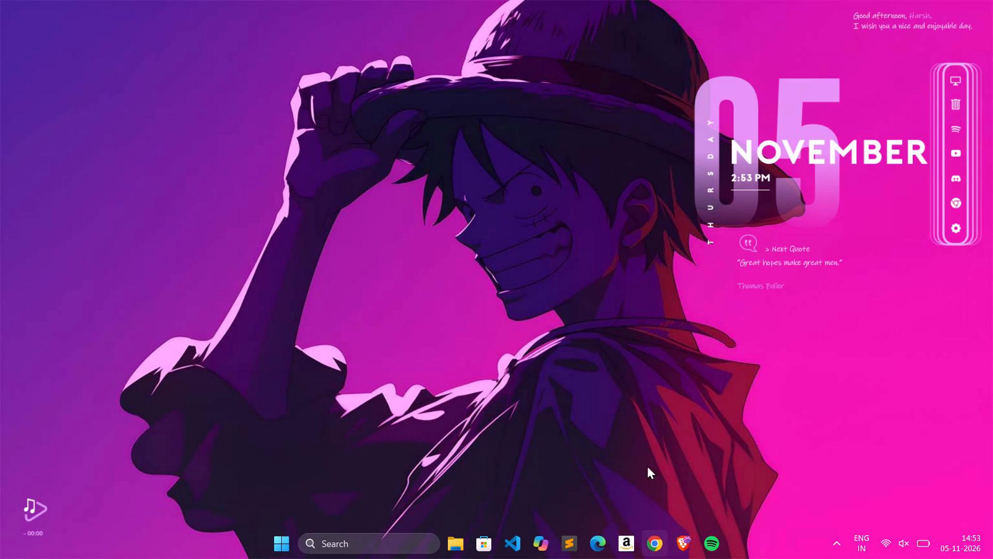
# Shut down the computer from the Windows desktop.
pyautogui.click(608, 362)
pyautogui.hotkey('alt', 'F4')
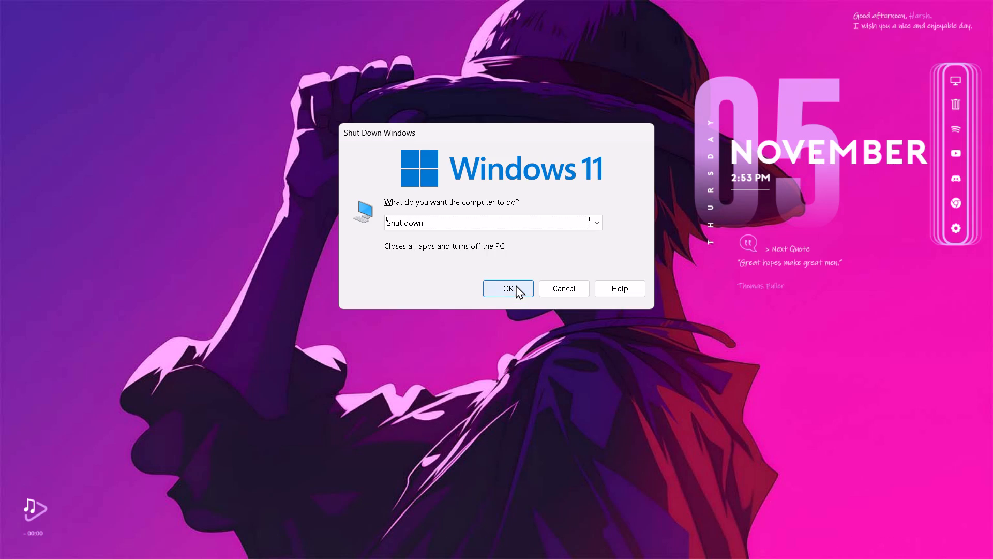
pyautogui.click(515, 285)
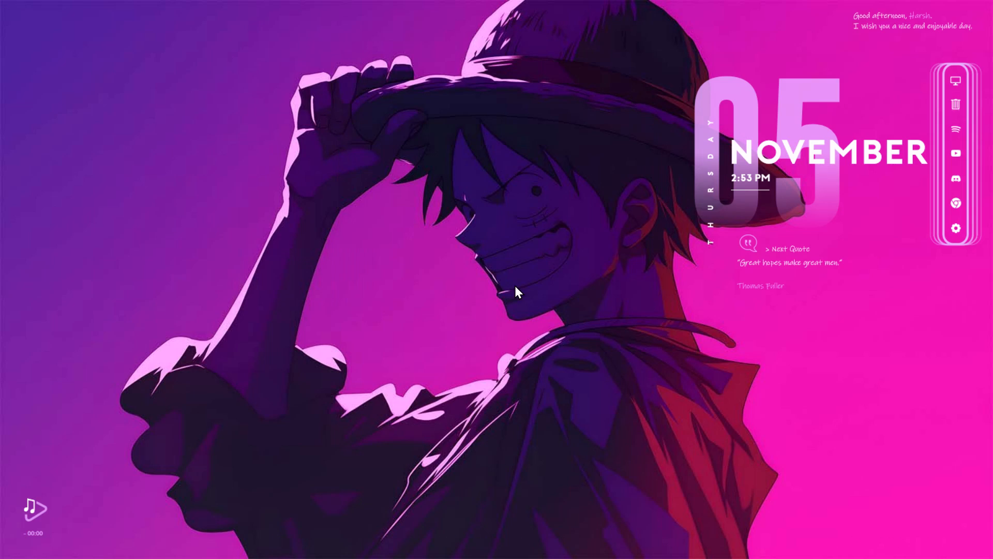